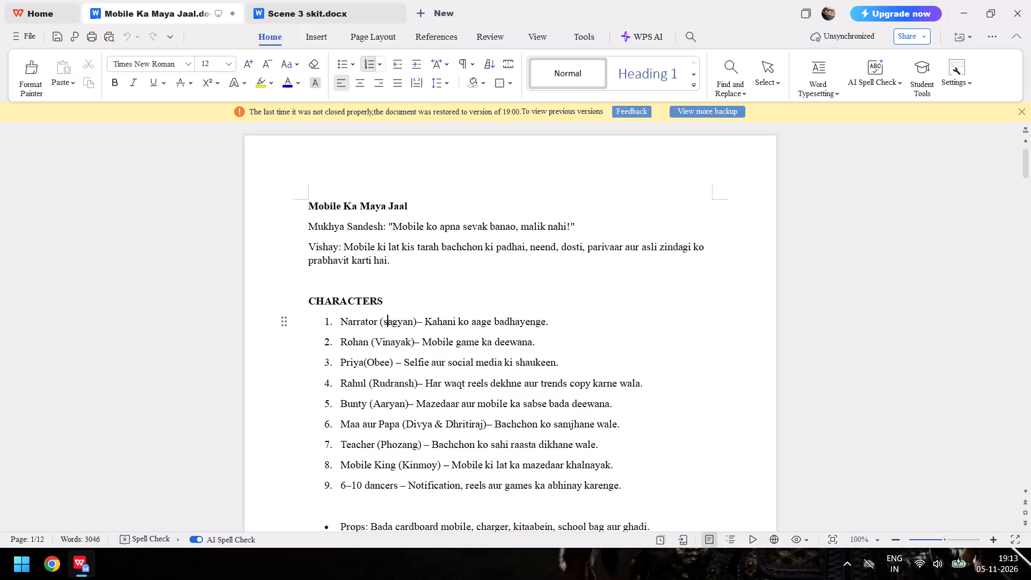
Reduce the first entry of the CHARACTERS list to the actor name "Sagyan", removing the role name and brackets.
{"action": "key", "text": "ctrl+BackSpace"}
{"action": "key", "text": "ctrl+BackSpace"}
{"action": "key", "text": "ctrl+BackSpace"}
{"action": "key", "text": "shift+s"}
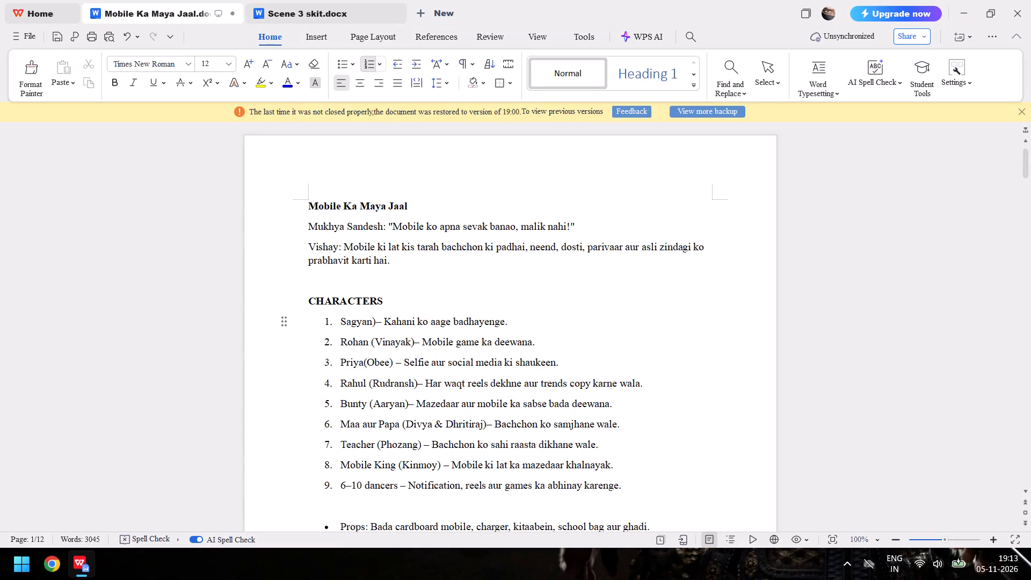
{"action": "key", "text": "ctrl+Down"}
{"action": "key", "text": "ctrl+Left"}
{"action": "key", "text": "ctrl+Left"}
{"action": "key", "text": "ctrl+Left"}
{"action": "key", "text": "ctrl+Left"}
{"action": "key", "text": "ctrl+Left"}
{"action": "key", "text": "ctrl+Left"}
{"action": "key", "text": "ctrl+Left"}
{"action": "key", "text": "BackSpace"}
Remove the role name Rohan and the brackets from the second character entry, keeping only "Vinayak" before the dash.
{"action": "key", "text": "Down"}
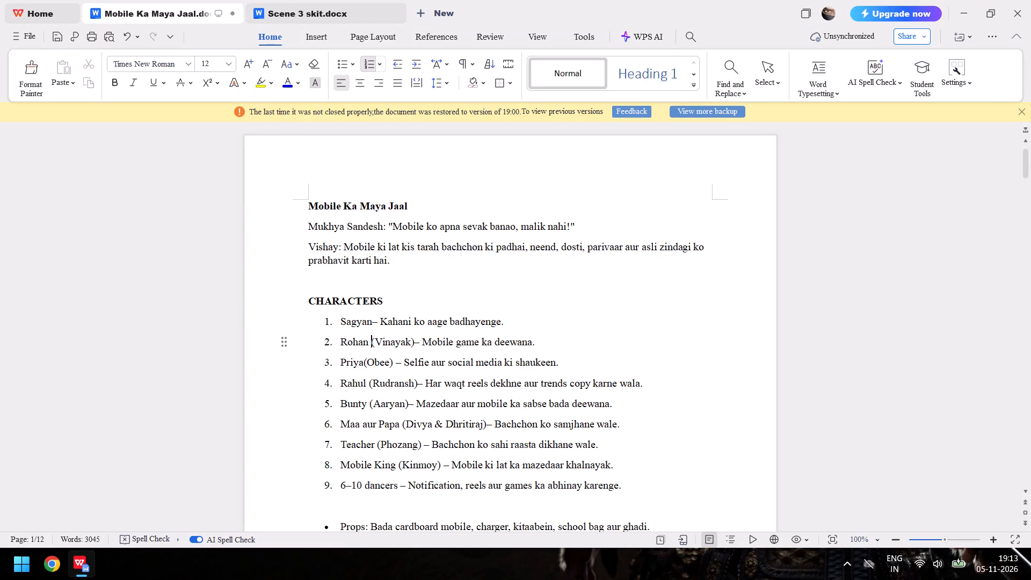
{"action": "key", "text": "Right"}
{"action": "key", "text": "ctrl+BackSpace"}
{"action": "key", "text": "ctrl+BackSpace"}
{"action": "key", "text": "ctrl+Right"}
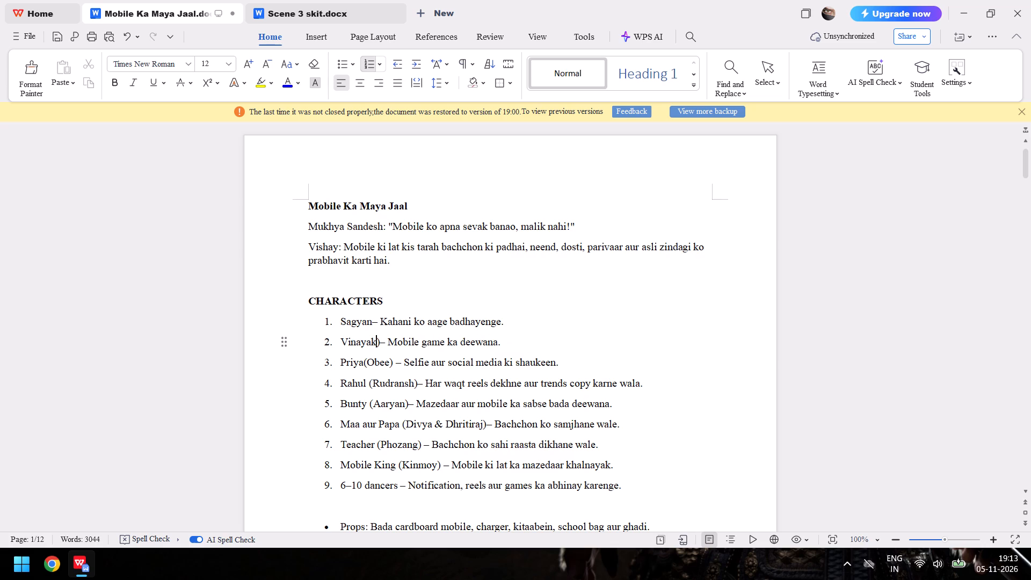
{"action": "key", "text": "Delete"}
Remove the role name Priya and the brackets from the third character entry, keeping only "Obee" before the dash.
{"action": "key", "text": "Down"}
{"action": "key", "text": "Left"}
{"action": "key", "text": "ctrl+BackSpace"}
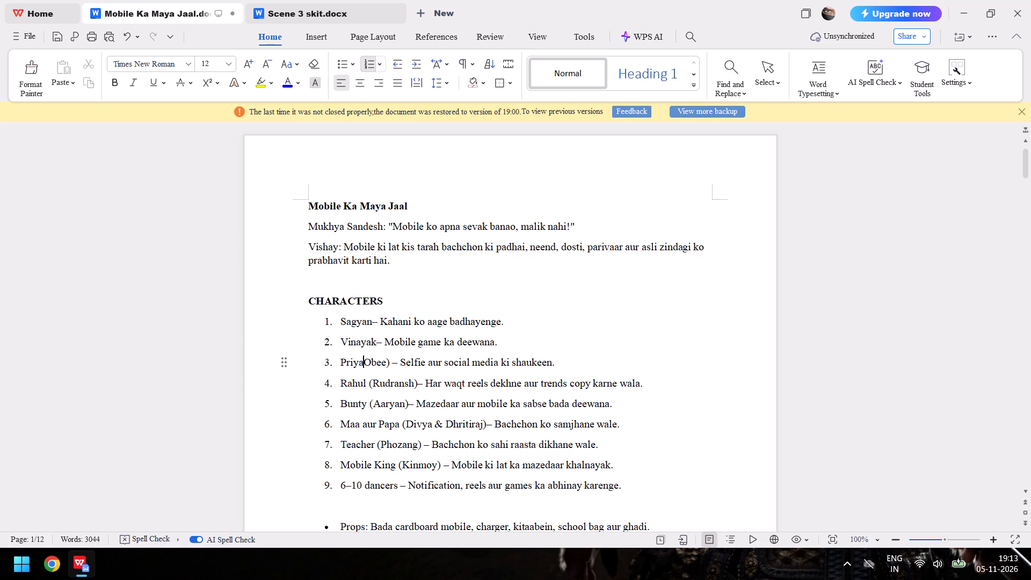
{"action": "key", "text": "ctrl+BackSpace"}
{"action": "key", "text": "ctrl+Right"}
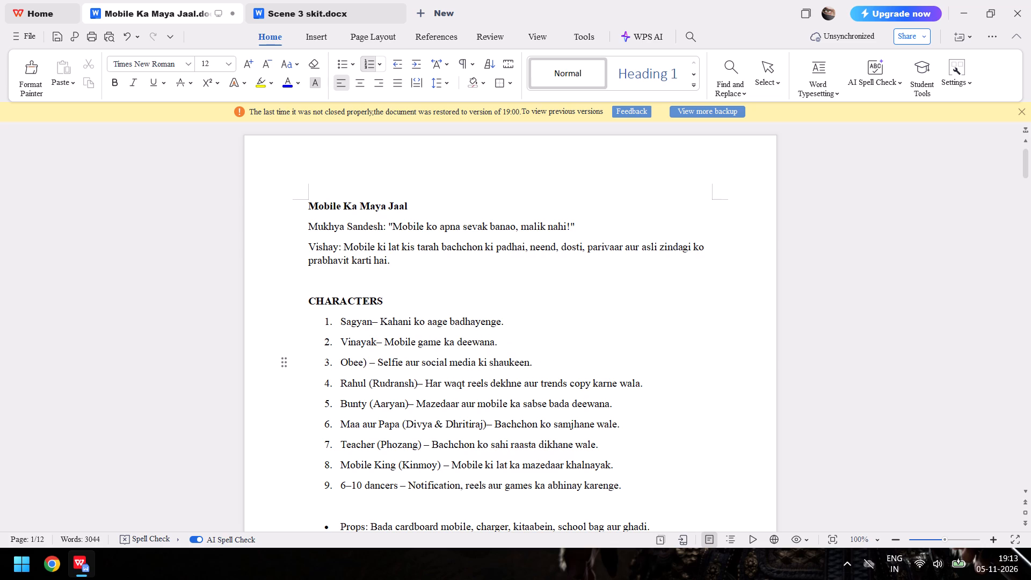
{"action": "key", "text": "Delete"}
Remove the role name Rahul and the brackets from the fourth character entry, keeping only "Rudransh" before the dash.
{"action": "key", "text": "Down"}
{"action": "key", "text": "Right"}
{"action": "key", "text": "Right"}
{"action": "key", "text": "Right"}
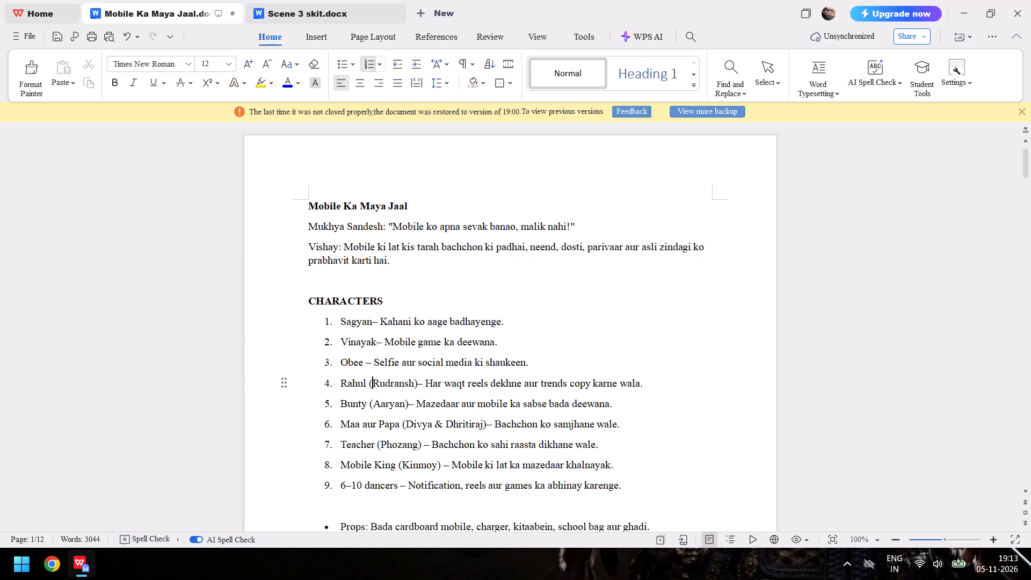
{"action": "key", "text": "ctrl+BackSpace"}
{"action": "key", "text": "ctrl+BackSpace"}
{"action": "key", "text": "ctrl+Right"}
{"action": "key", "text": "Delete"}
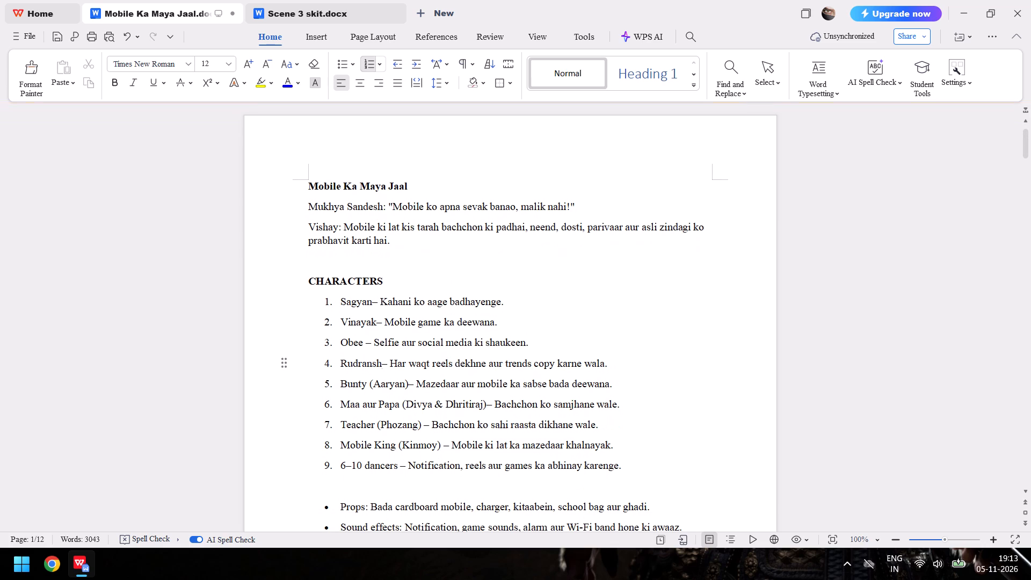
Remove the role name Bunty and the brackets from the fifth character entry, keeping only "Aaryan" before the dash.
{"action": "key", "text": "Down"}
{"action": "key", "text": "Left"}
{"action": "key", "text": "ctrl+BackSpace"}
{"action": "key", "text": "ctrl+BackSpace"}
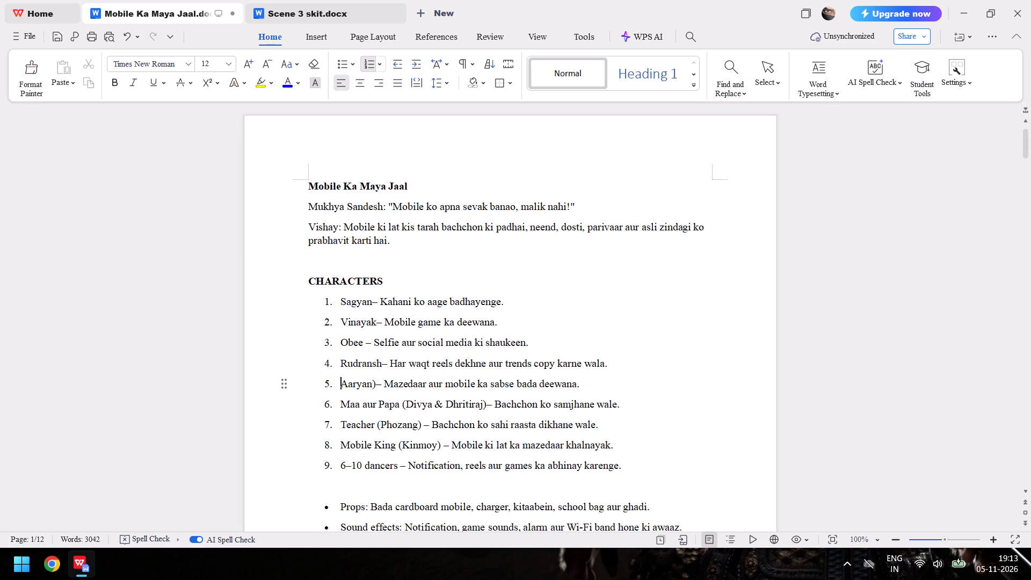
{"action": "key", "text": "ctrl+Right"}
{"action": "key", "text": "Delete"}
Change the sixth character entry's name to "Divya & Kanishk", removing "Maa aur Papa" and the brackets.
{"action": "key", "text": "Down"}
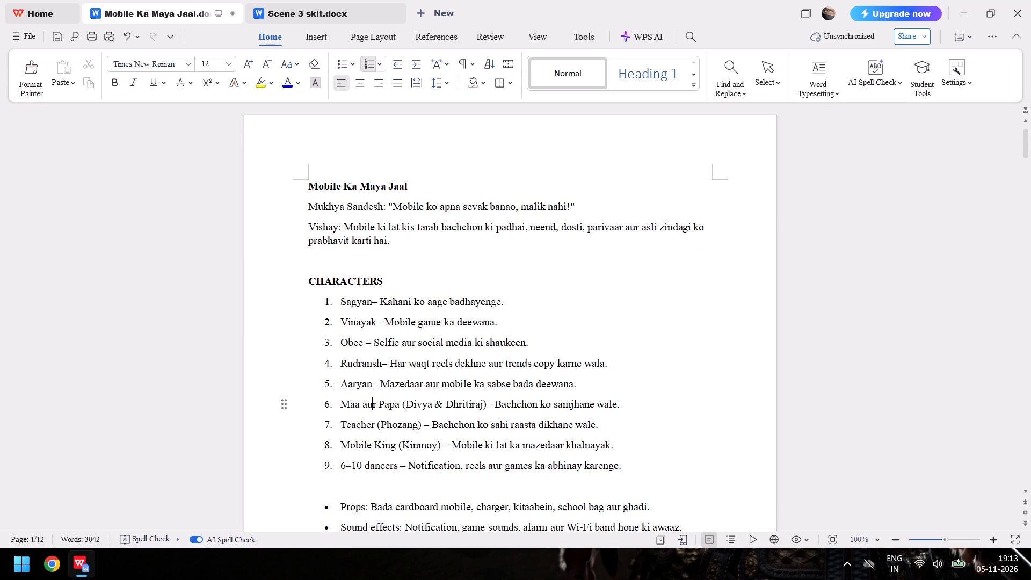
{"action": "key", "text": "Right"}
{"action": "key", "text": "Right"}
{"action": "key", "text": "Right"}
{"action": "key", "text": "Right"}
{"action": "key", "text": "Right"}
{"action": "key", "text": "Right"}
{"action": "key", "text": "Right"}
{"action": "key", "text": "Right"}
{"action": "key", "text": "ctrl+BackSpace"}
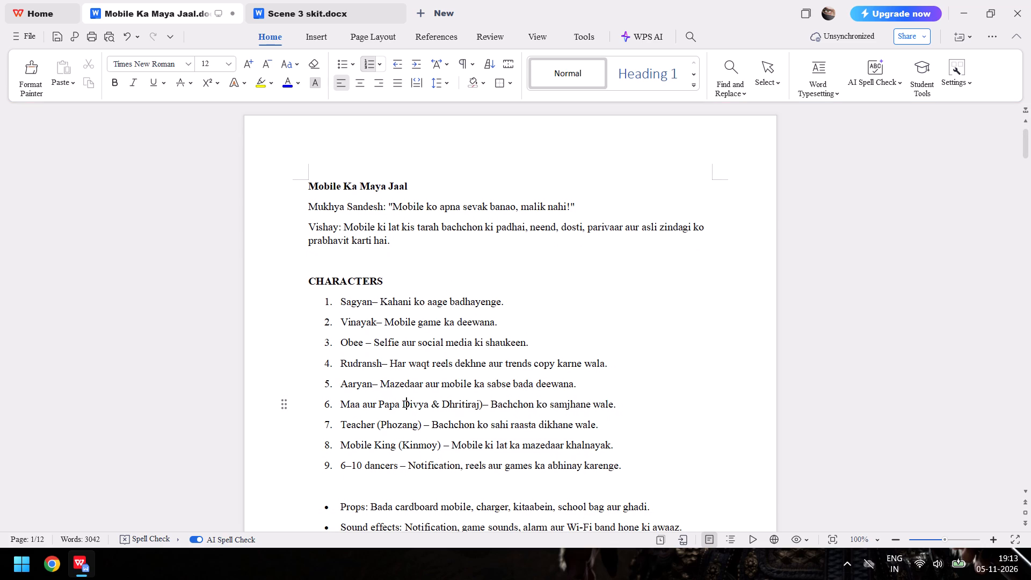
{"action": "key", "text": "ctrl+BackSpace"}
{"action": "key", "text": "ctrl+BackSpace"}
{"action": "key", "text": "ctrl+BackSpace"}
{"action": "key", "text": "ctrl+Right"}
{"action": "key", "text": "ctrl+Right"}
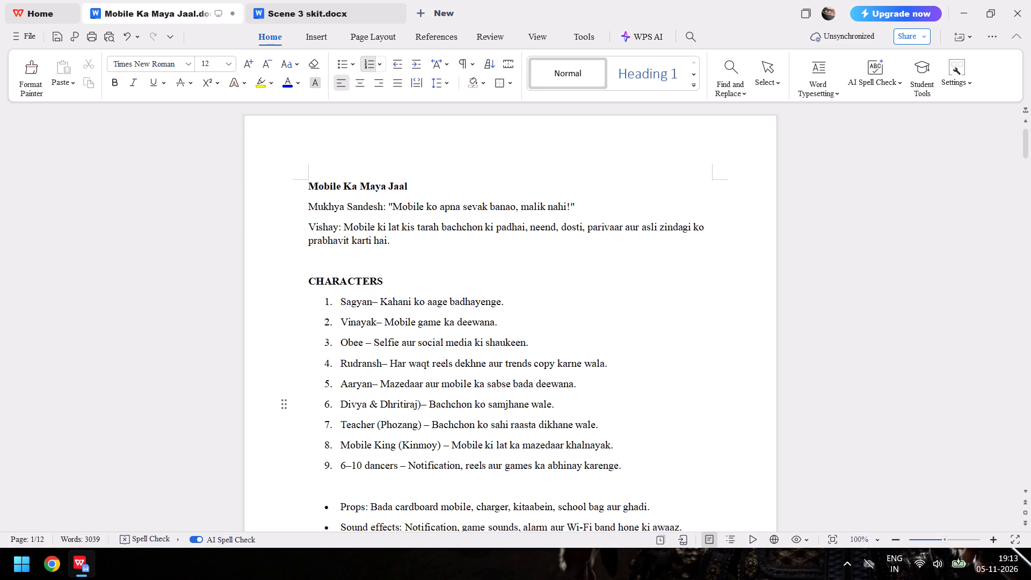
{"action": "key", "text": "ctrl+Delete"}
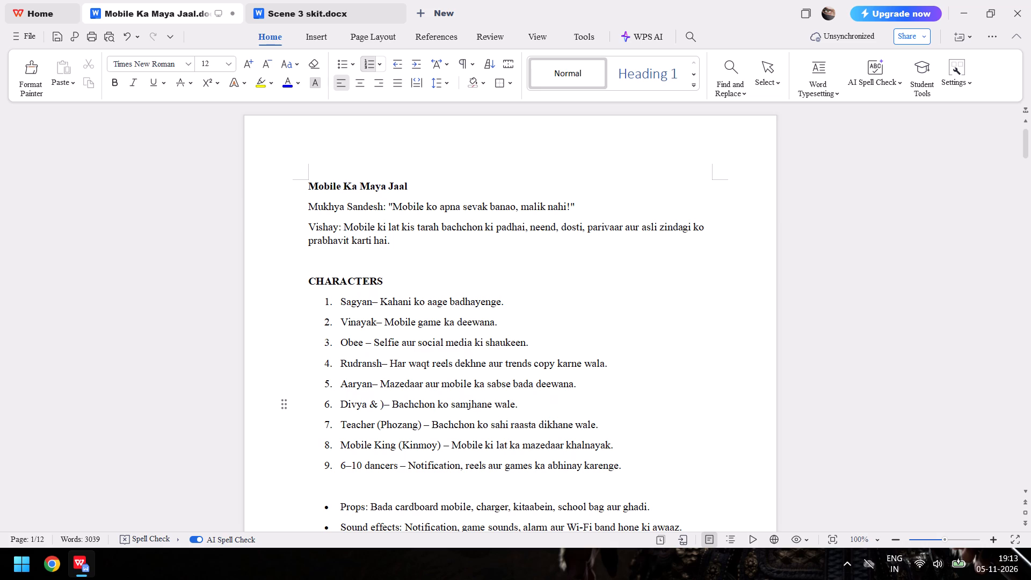
{"action": "type", "text": "Kanishk"}
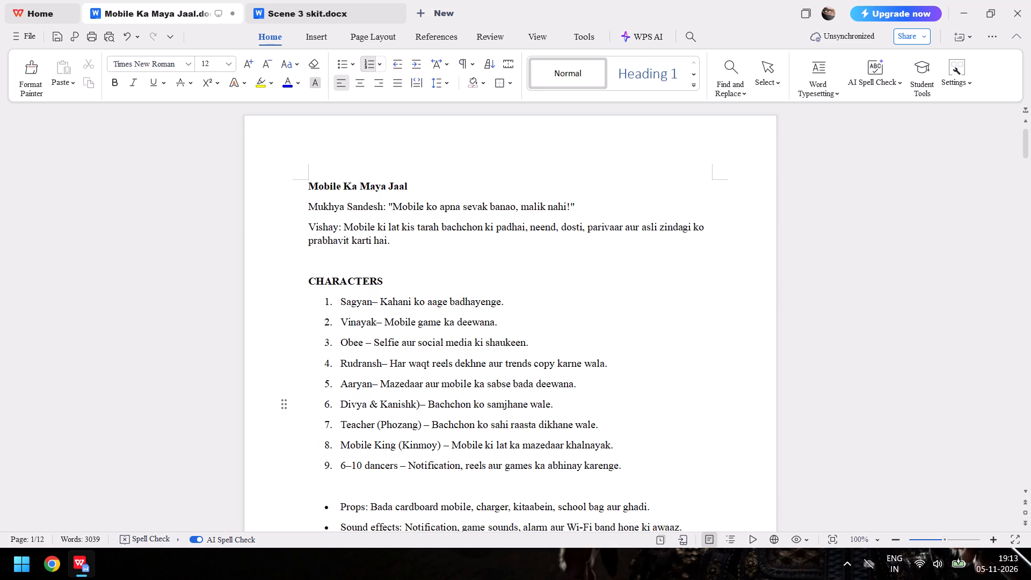
{"action": "key", "text": "Delete"}
Remove the role name Teacher and the brackets from the seventh character entry, keeping only "Phozang" before the dash.
{"action": "key", "text": "Down"}
{"action": "key", "text": "Right"}
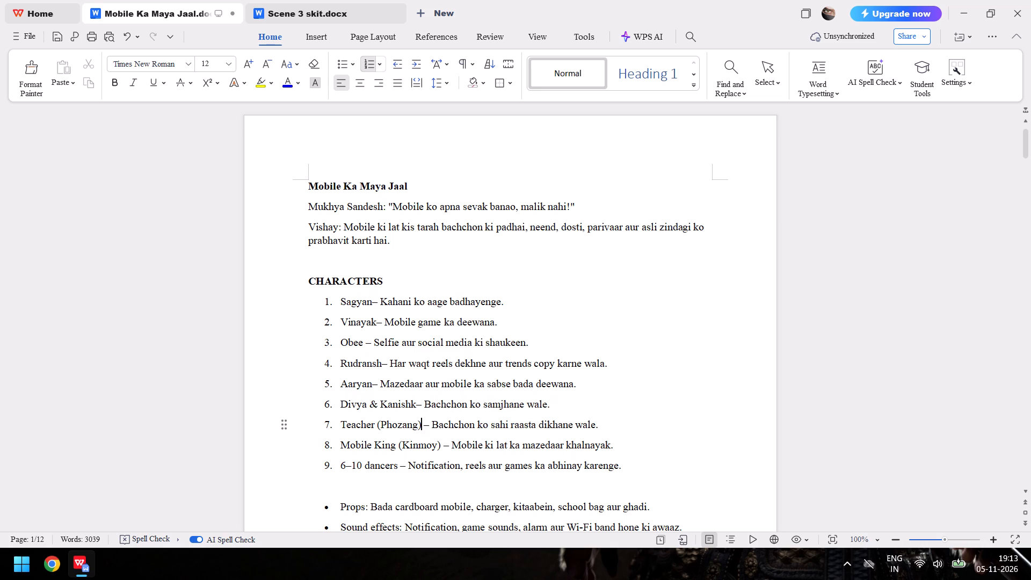
{"action": "key", "text": "Left"}
{"action": "key", "text": "Delete"}
{"action": "key", "text": "ctrl+Left"}
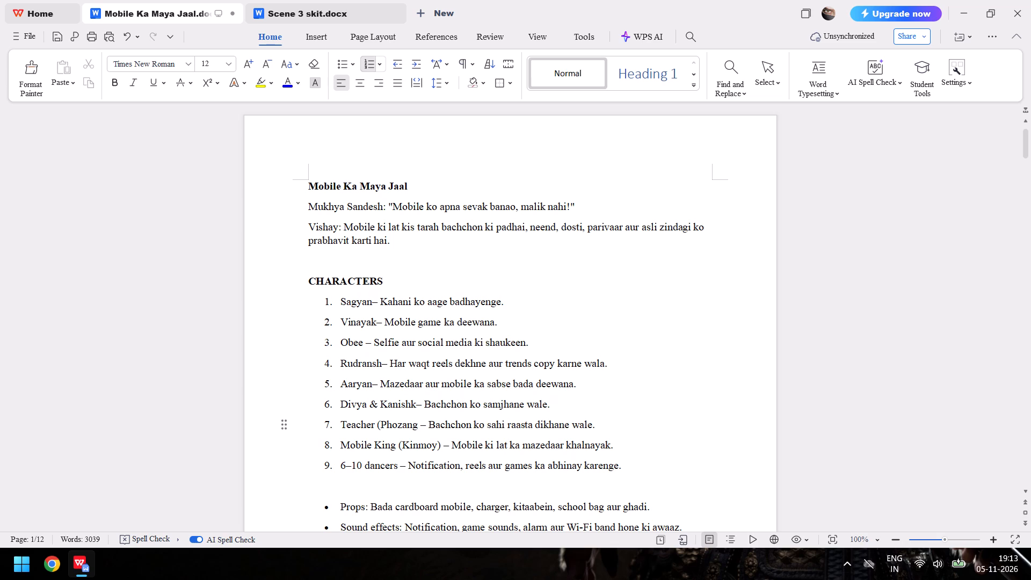
{"action": "key", "text": "ctrl+Delete"}
{"action": "key", "text": "ctrl+Delete"}
{"action": "key", "text": "ctrl+z"}
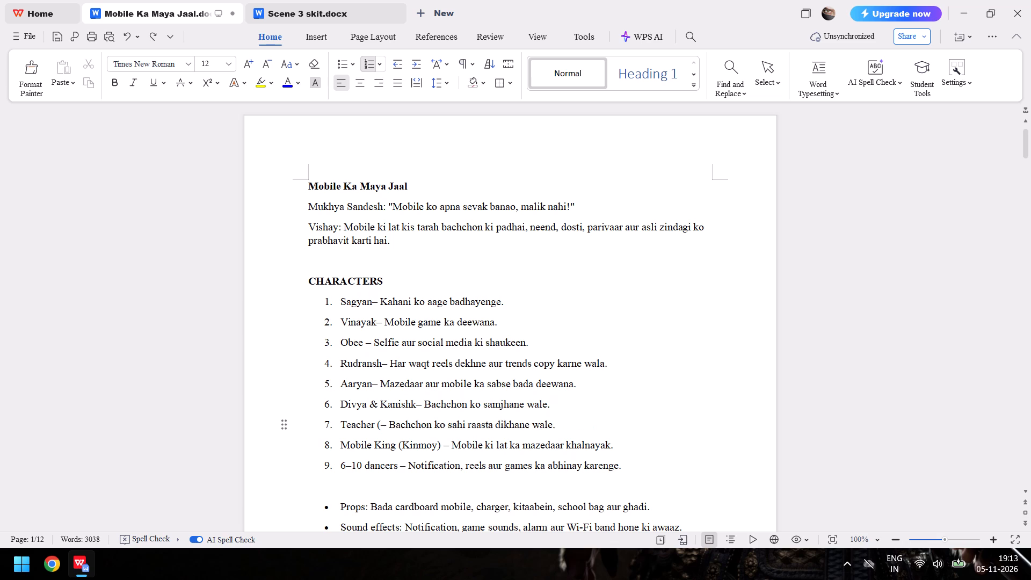
{"action": "key", "text": "ctrl+z"}
{"action": "key", "text": "ctrl+BackSpace"}
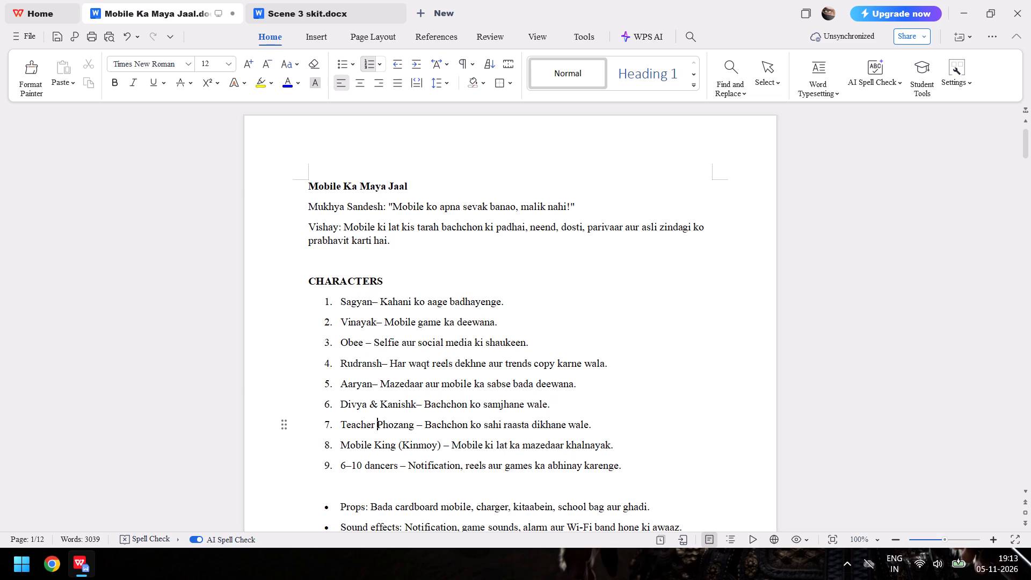
{"action": "key", "text": "ctrl+BackSpace"}
Replace the role and bracketed actor name in the eighth character entry with "Dhritiraj".
{"action": "key", "text": "ctrl+Down"}
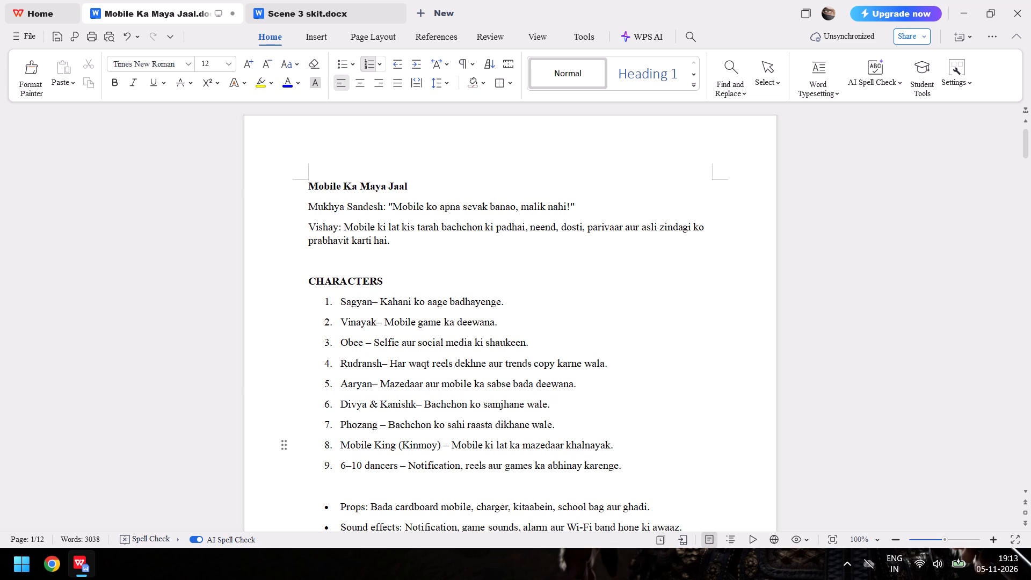
{"action": "key", "text": "ctrl+Delete"}
{"action": "key", "text": "ctrl+Delete"}
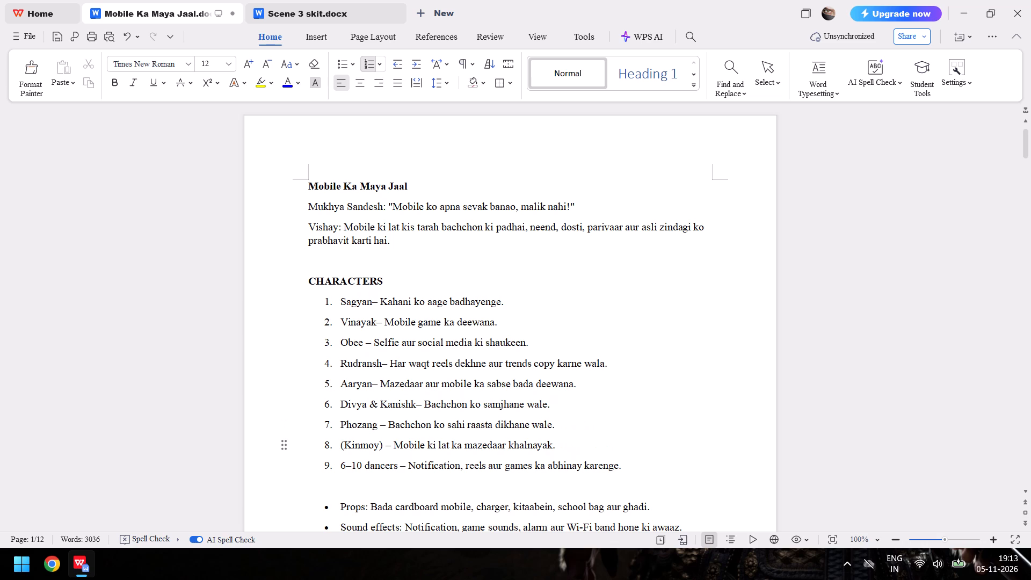
{"action": "key", "text": "Delete"}
{"action": "key", "text": "ctrl+Delete"}
{"action": "key", "text": "ctrl+Delete"}
{"action": "type", "text": "Dhritiraj"}
Replace the first Mobile King speaker label in Scene 1 with "Dhritiraj".
{"action": "key", "text": "Down"}
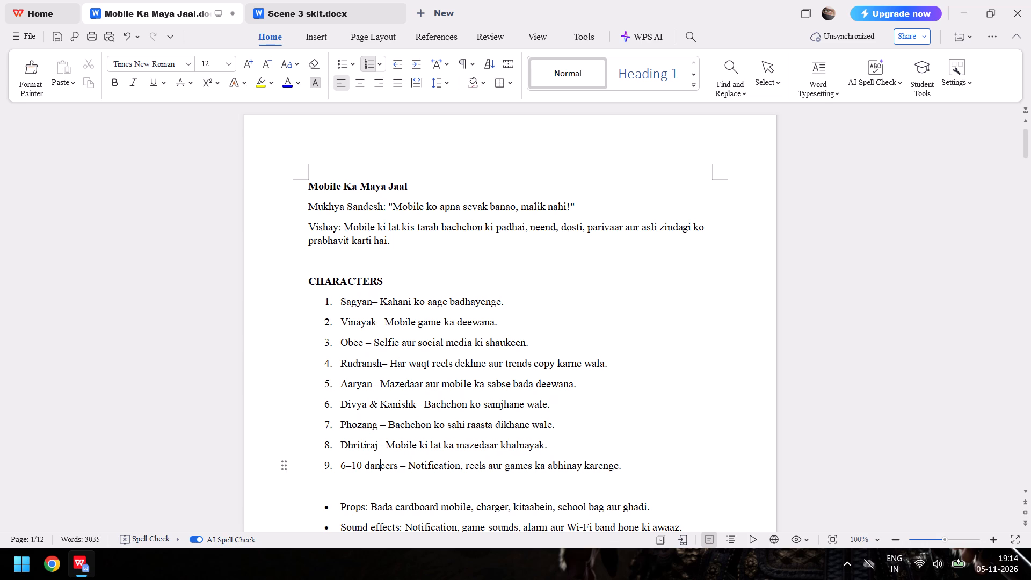
{"action": "key", "text": "Down"}
{"action": "scroll", "coordinate": [350, 325], "scroll_direction": "down", "scroll_amount": 12}
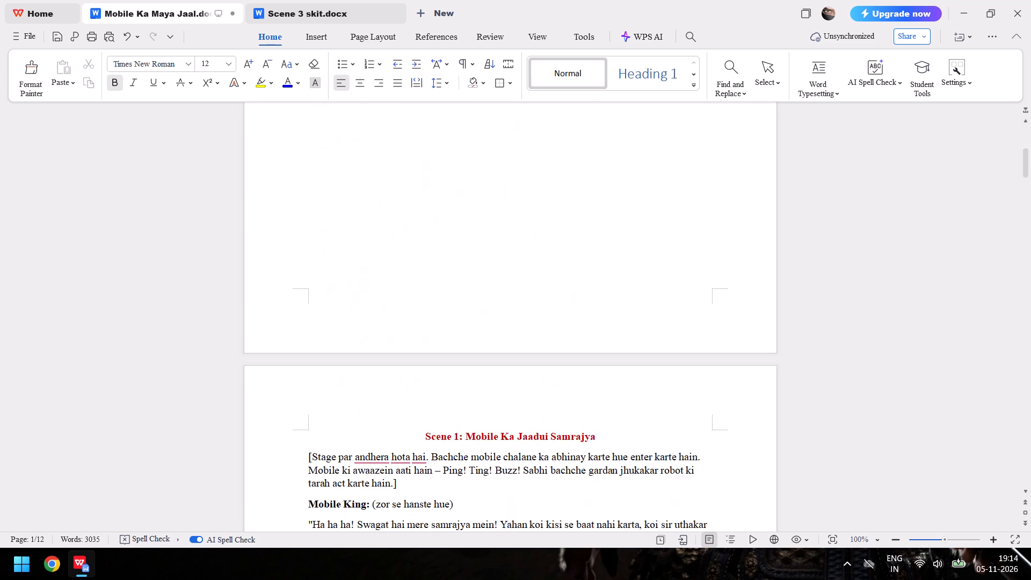
{"action": "scroll", "coordinate": [344, 301], "scroll_direction": "down", "scroll_amount": 7}
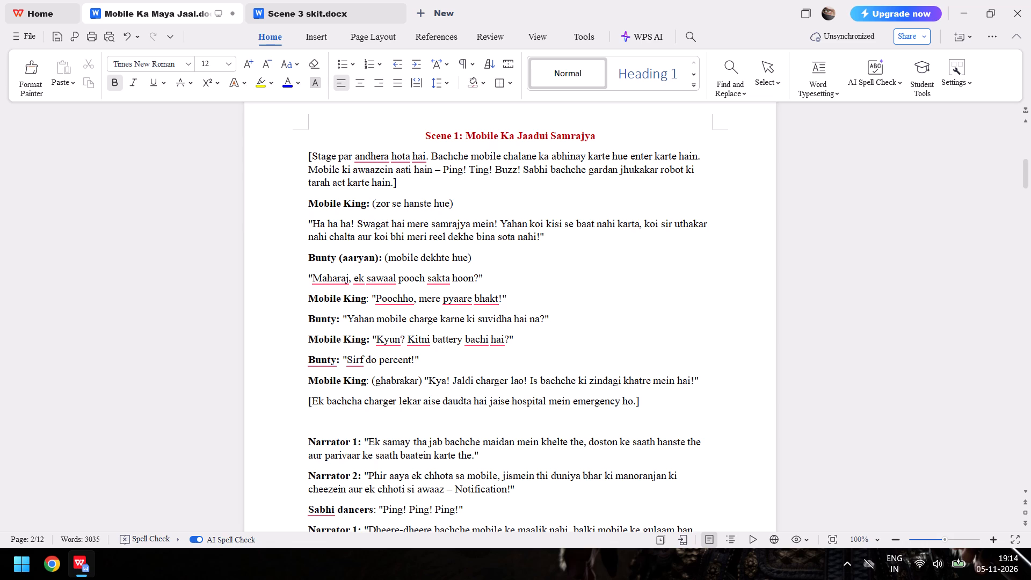
{"action": "left_click", "coordinate": [367, 205]}
{"action": "key", "text": "ctrl+BackSpace"}
{"action": "key", "text": "ctrl+BackSpace"}
{"action": "type", "text": "Dhritiraj"}
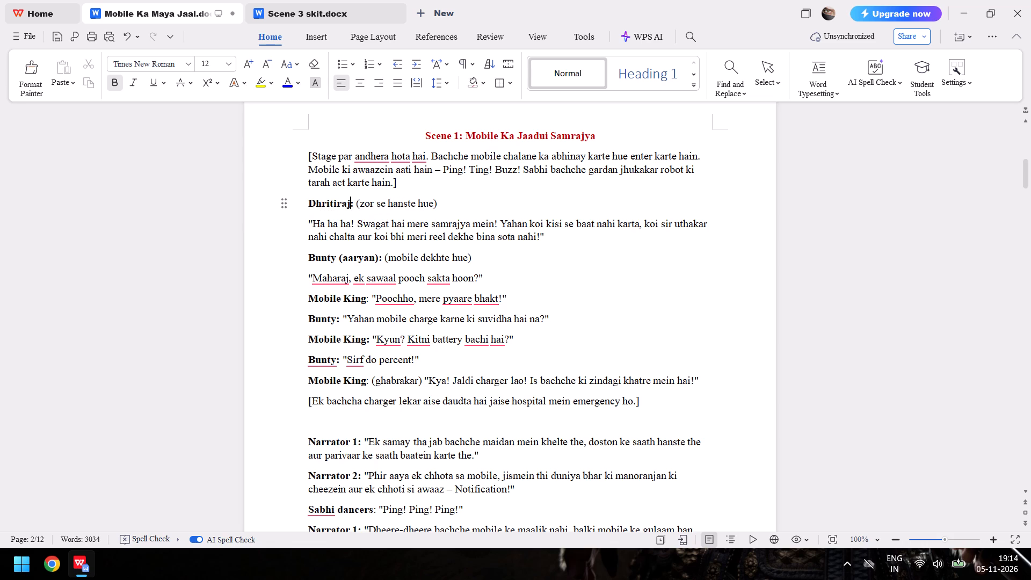
Shorten the "Bunty (aaryan)" speaker label in Scene 1 to "aaryan", removing the brackets.
{"action": "left_click_drag", "start_coordinate": [315, 240], "coordinate": [364, 188]}
{"action": "double_click", "coordinate": [364, 188]}
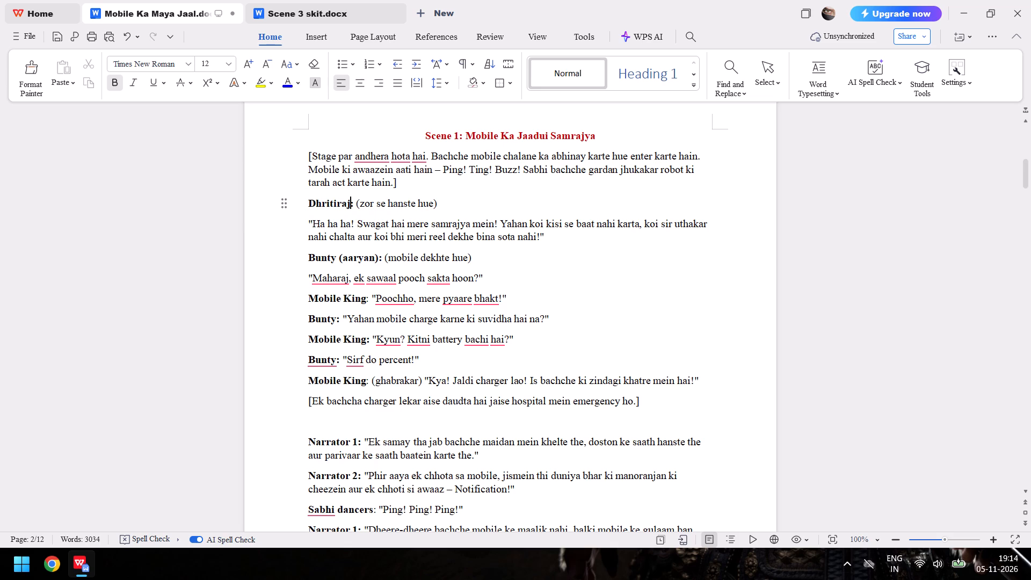
{"action": "left_click", "coordinate": [340, 256]}
{"action": "key", "text": "Right"}
{"action": "key", "text": "ctrl+BackSpace"}
{"action": "key", "text": "ctrl+BackSpace"}
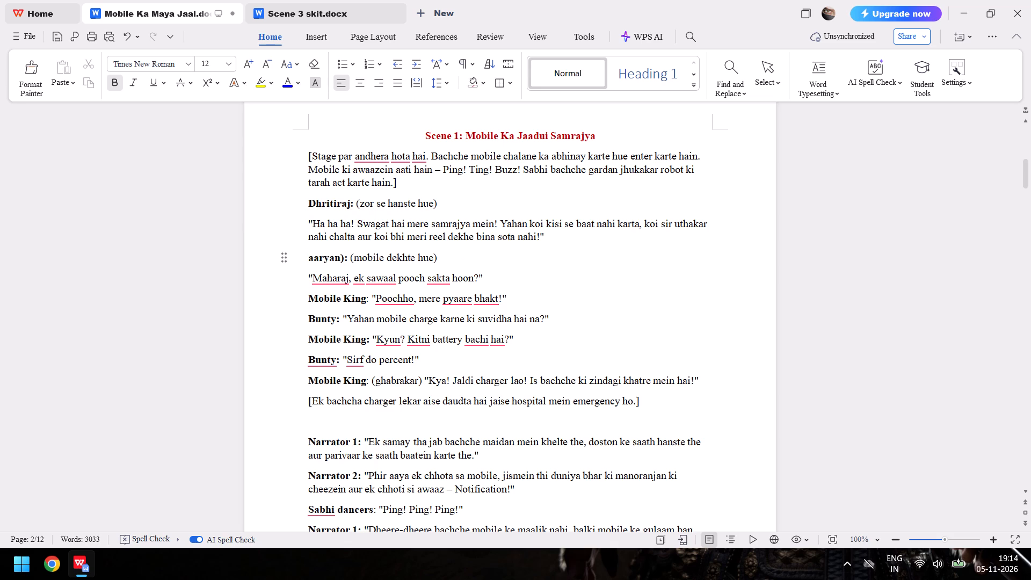
{"action": "key", "text": "ctrl+Right"}
{"action": "key", "text": "Delete"}
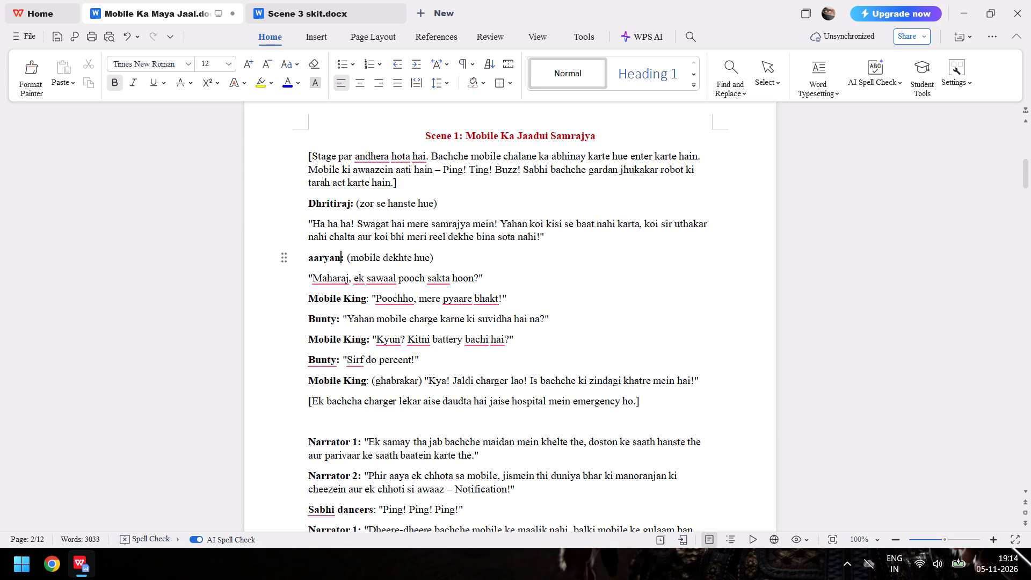
Replace the Mobile King speaker label before "Poochho, mere pyaare bhakt!" with "Dhritiraj".
{"action": "key", "text": "Down"}
{"action": "key", "text": "Down"}
{"action": "key", "text": "Right"}
{"action": "key", "text": "Right"}
{"action": "key", "text": "Right"}
{"action": "key", "text": "Right"}
{"action": "key", "text": "Right"}
{"action": "key", "text": "ctrl+BackSpace"}
{"action": "key", "text": "ctrl+BackSpace"}
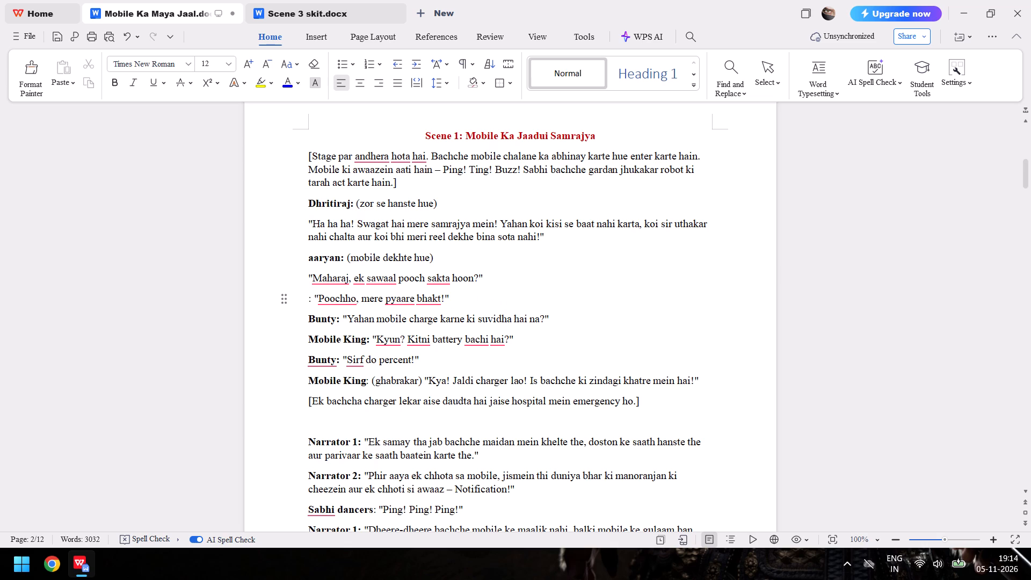
{"action": "type", "text": "Dhritiraj"}
Replace the Bunty speaker label before "Yahan mobile charge karne ki suvidha hai na?" with "Aaryan".
{"action": "key", "text": "Down"}
{"action": "key", "text": "Left"}
{"action": "key", "text": "Left"}
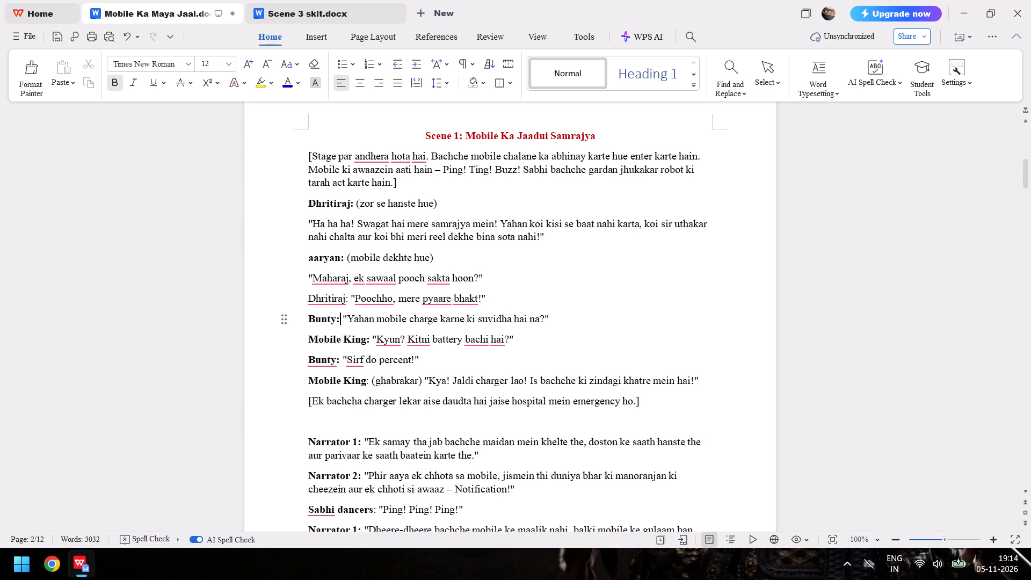
{"action": "key", "text": "Left"}
{"action": "key", "text": "ctrl+BackSpace"}
{"action": "type", "text": "Aaryan"}
Replace the Mobile King speaker label before "Kyun? Kitni battery bachi hai?" with "Dhritiraj".
{"action": "key", "text": "Down"}
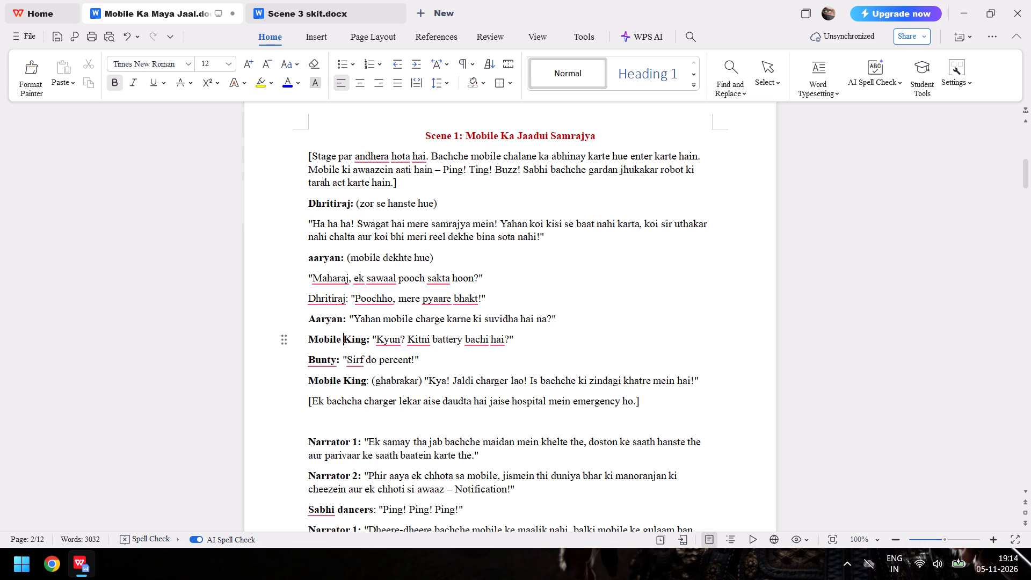
{"action": "key", "text": "ctrl+Delete"}
{"action": "key", "text": "ctrl+BackSpace"}
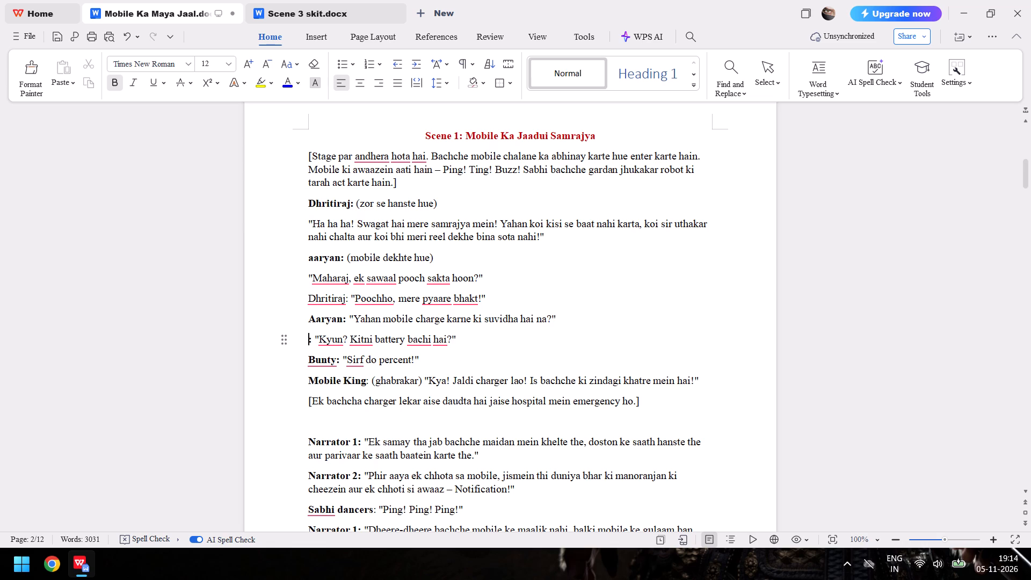
{"action": "type", "text": "Dhritiraj"}
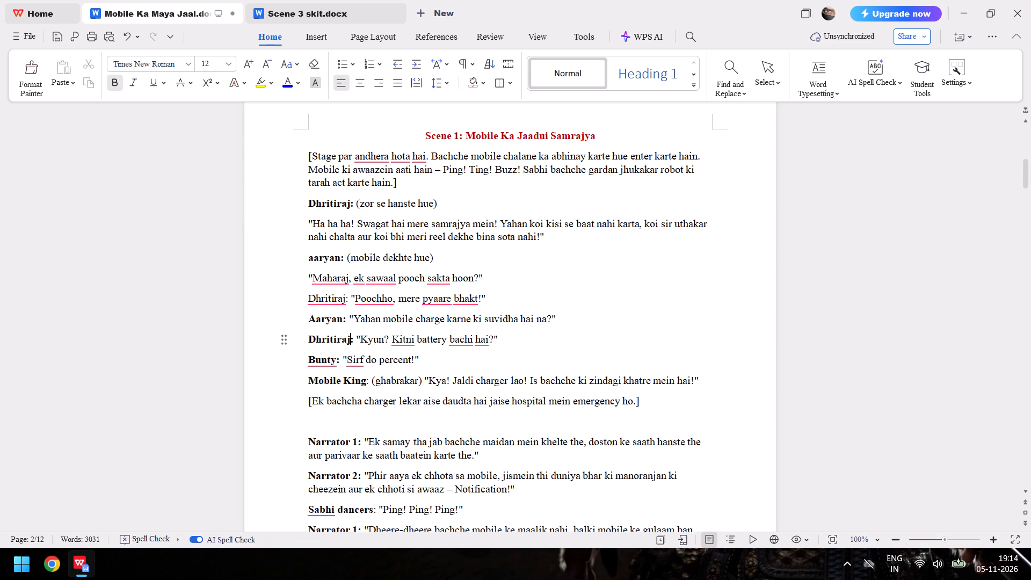
Replace the Bunty speaker label before "Sirf do percent!" with "Aaryan".
{"action": "left_click", "coordinate": [336, 361]}
{"action": "key", "text": "ctrl+BackSpace"}
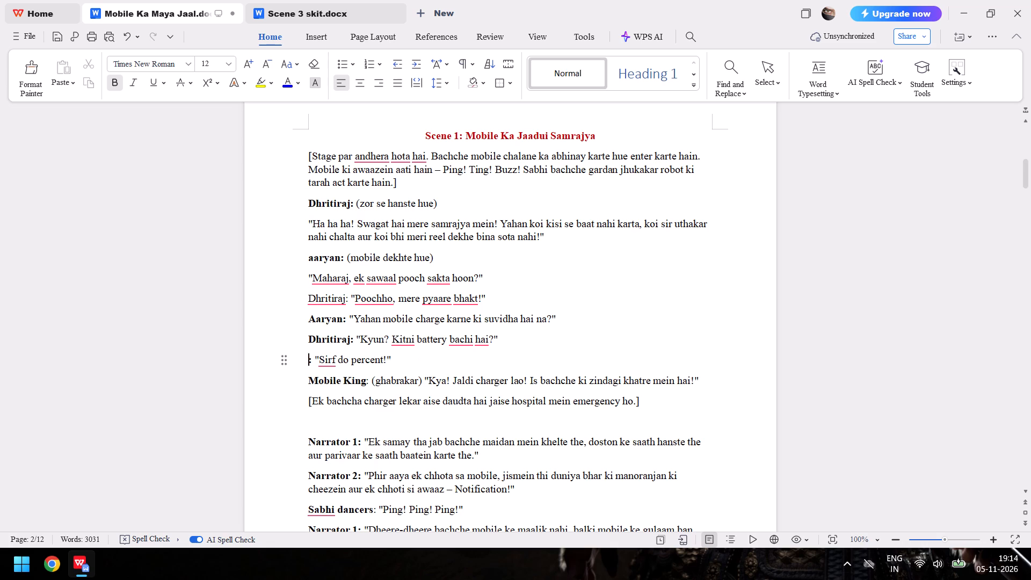
{"action": "key", "text": "a"}
{"action": "key", "text": "BackSpace"}
{"action": "type", "text": "Aaryan"}
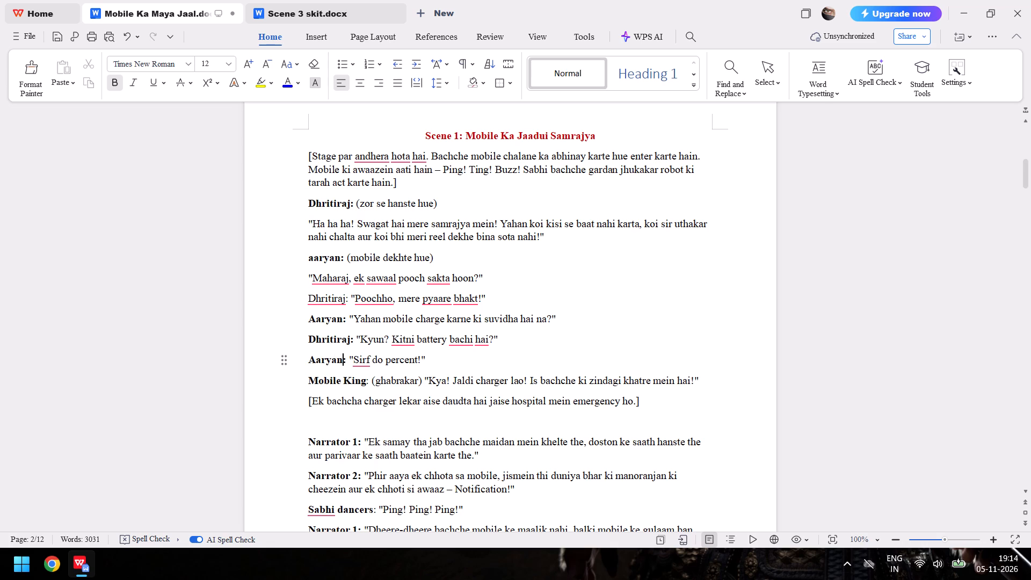
Replace the Mobile King speaker label before "(ghabrakar)" with "Dhritiraj" and make the name bold.
{"action": "key", "text": "Down"}
{"action": "key", "text": "ctrl+BackSpace"}
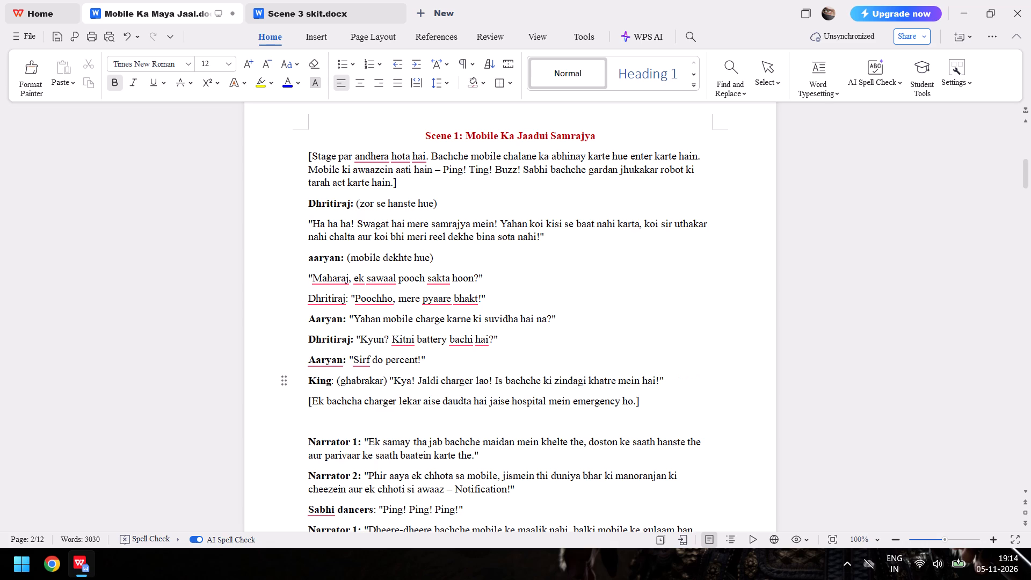
{"action": "key", "text": "ctrl+Delete"}
{"action": "type", "text": "Dhritit"}
{"action": "key", "text": "BackSpace"}
{"action": "type", "text": "raj"}
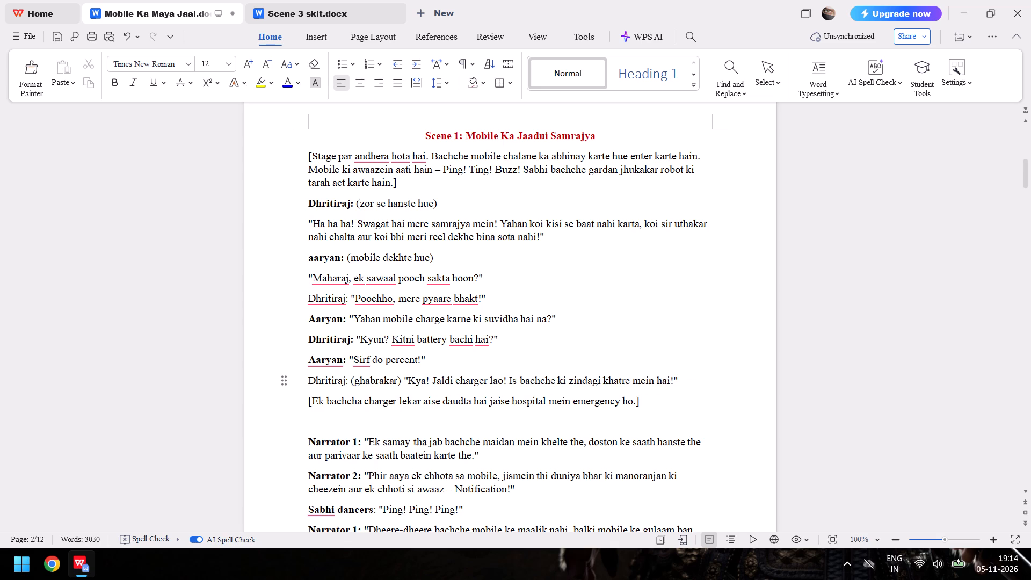
{"action": "key", "text": "ctrl+shift+Left"}
{"action": "key", "text": "ctrl+b"}
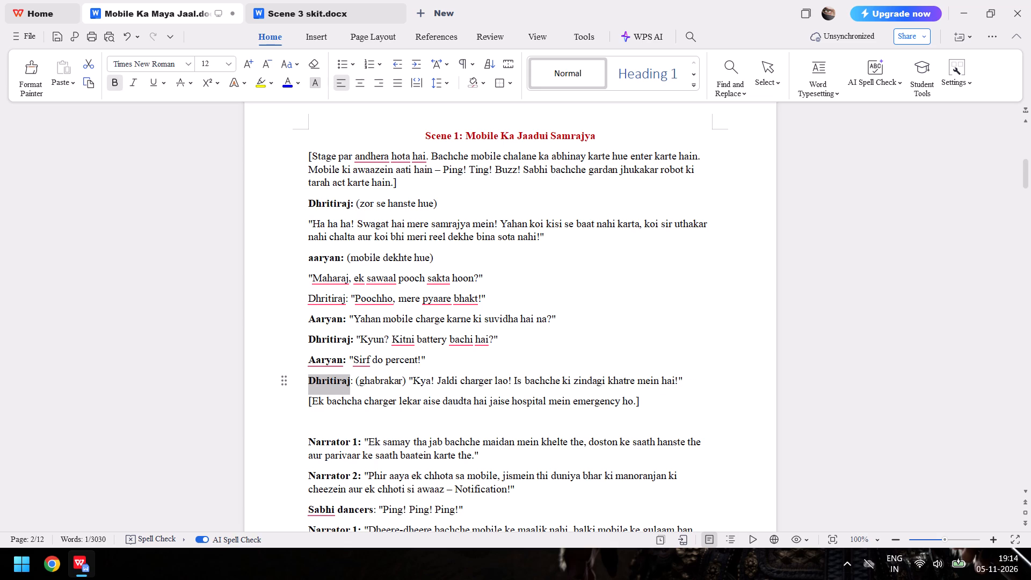
Replace the Narrator 1 speaker label before "Ek samay tha jab bachche maidan mein khelte the" with "Sagyan".
{"action": "scroll", "coordinate": [301, 482], "scroll_direction": "down", "scroll_amount": 3}
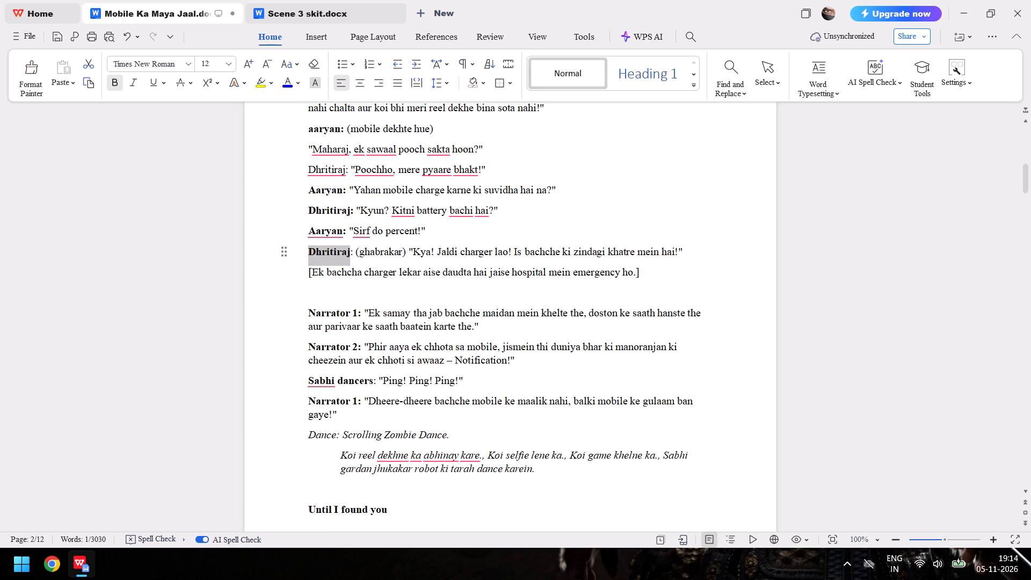
{"action": "left_click", "coordinate": [358, 315]}
{"action": "key", "text": "ctrl+BackSpace"}
{"action": "key", "text": "ctrl+BackSpace"}
{"action": "type", "text": "Sagyan"}
Replace the Narrator 2 speaker label before "Phir aaya ek chhota sa mobile" with "sagyan".
{"action": "key", "text": "Down"}
{"action": "key", "text": "Down"}
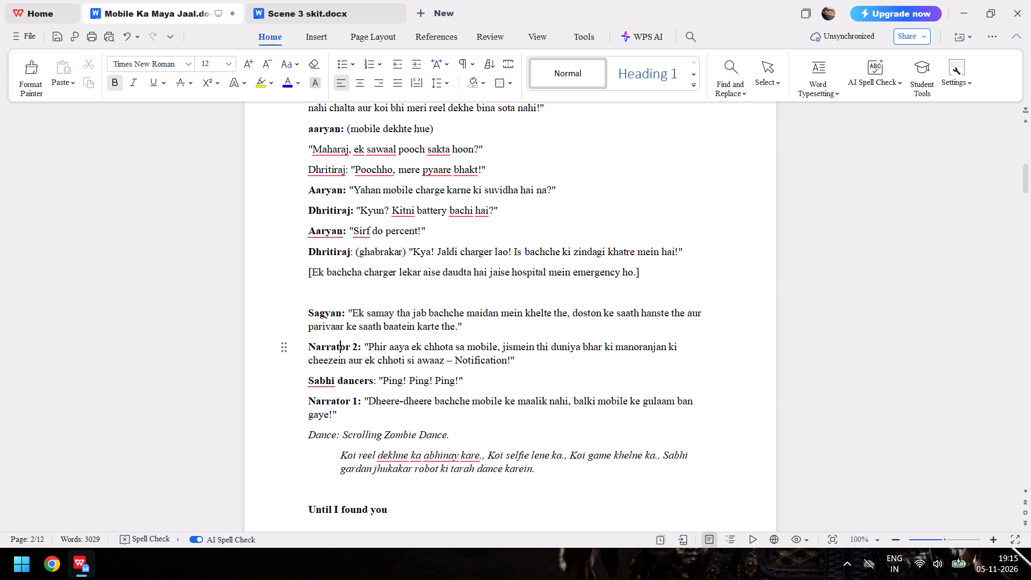
{"action": "key", "text": "ctrl+Delete"}
{"action": "key", "text": "ctrl+Delete"}
{"action": "key", "text": "ctrl+BackSpace"}
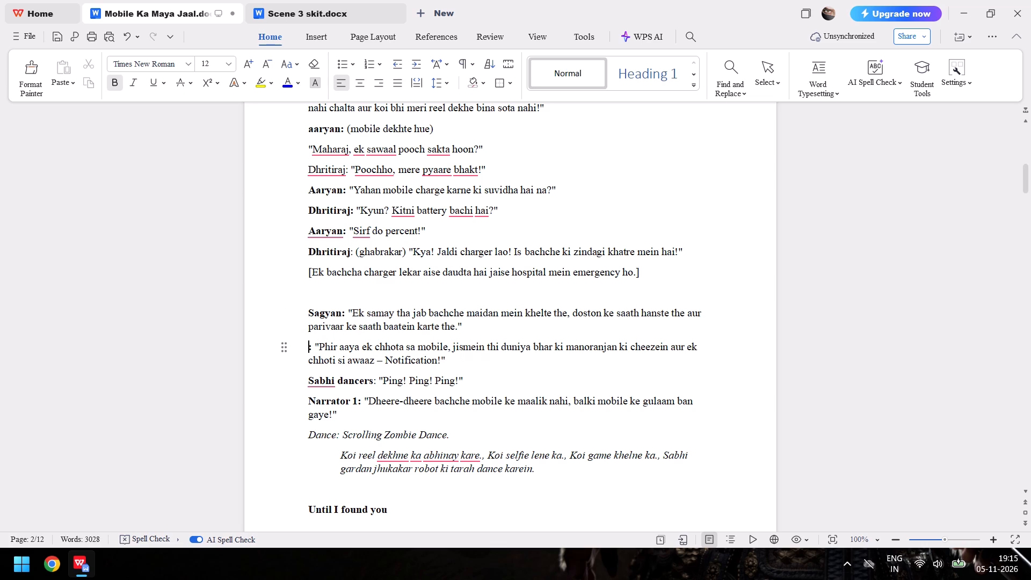
{"action": "type", "text": "sagyan"}
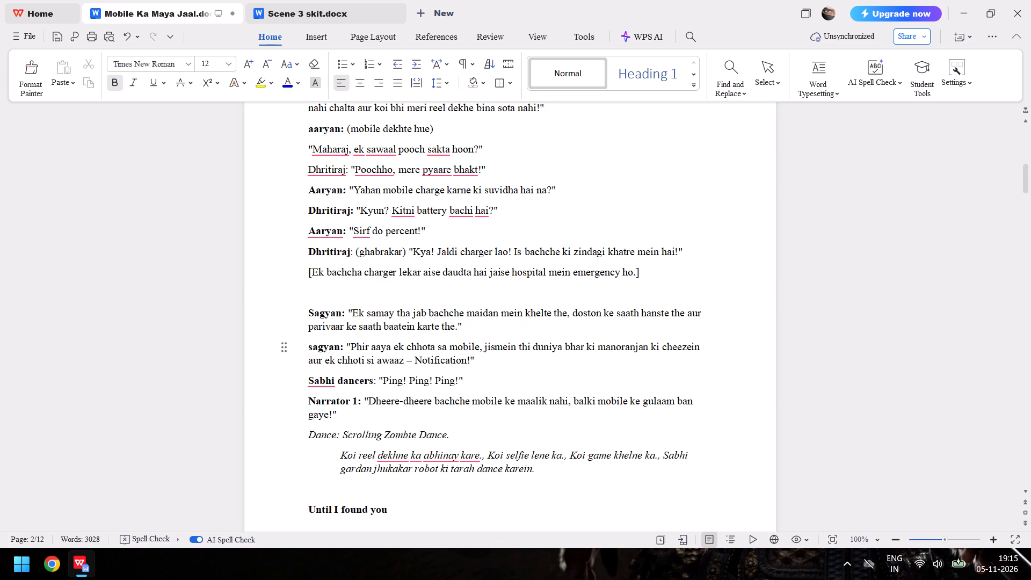
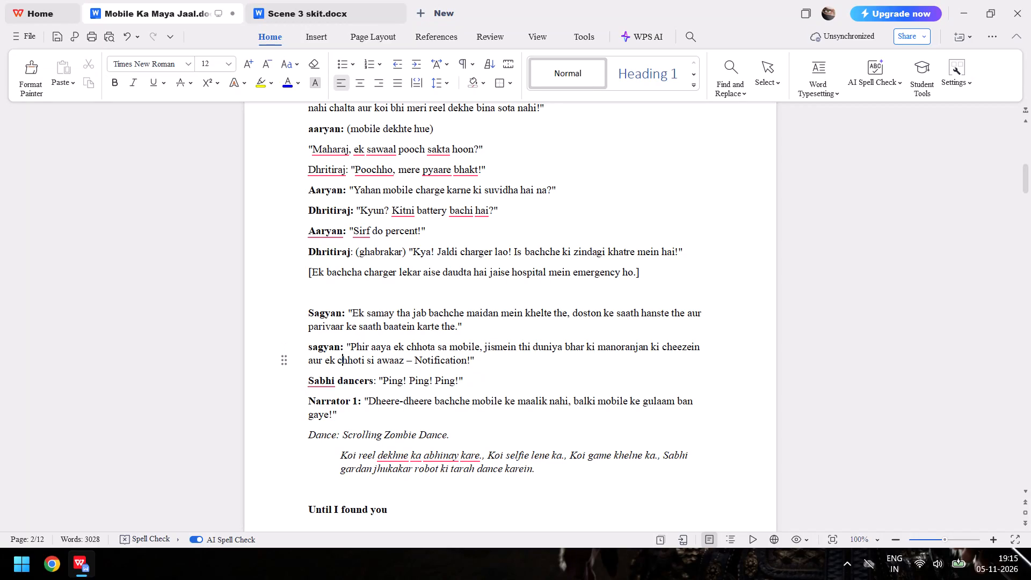
Replace the Narrator 1 speaker label before "Dheere-dheere bachche mobile ke maalik nahi" with "Sagyan".
{"action": "key", "text": "Down"}
{"action": "key", "text": "Down"}
{"action": "key", "text": "Down"}
{"action": "key", "text": "ctrl+Right"}
{"action": "key", "text": "ctrl+Right"}
{"action": "key", "text": "ctrl+BackSpace"}
{"action": "key", "text": "ctrl+BackSpace"}
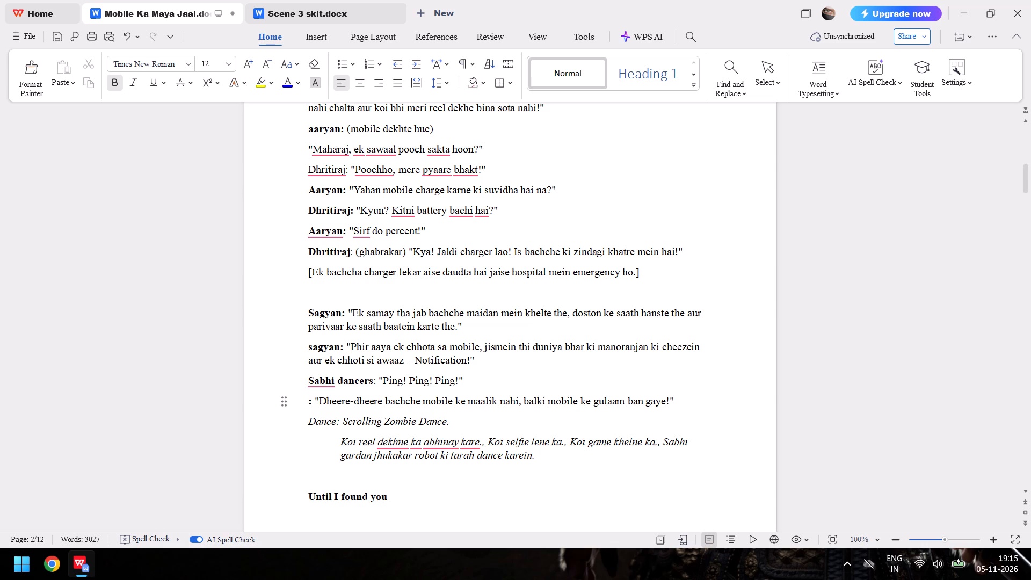
{"action": "type", "text": "Sagyan"}
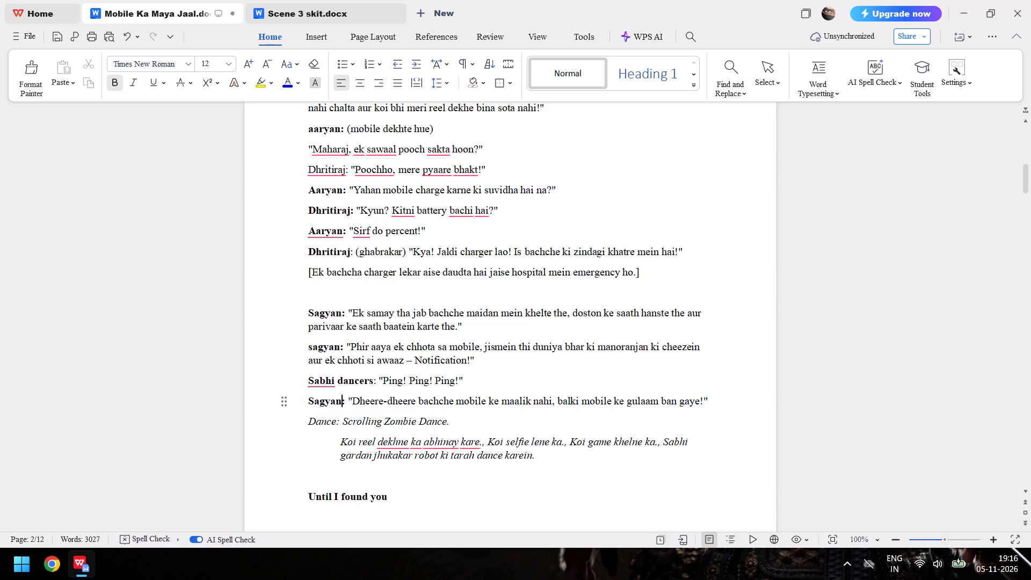
In the Scene 2 characters line, replace Narrator with "Sagyan" and Maa with "Divya".
{"action": "scroll", "coordinate": [417, 361], "scroll_direction": "down", "scroll_amount": 5}
{"action": "scroll", "coordinate": [327, 277], "scroll_direction": "down", "scroll_amount": 3}
{"action": "scroll", "coordinate": [415, 296], "scroll_direction": "down", "scroll_amount": 4}
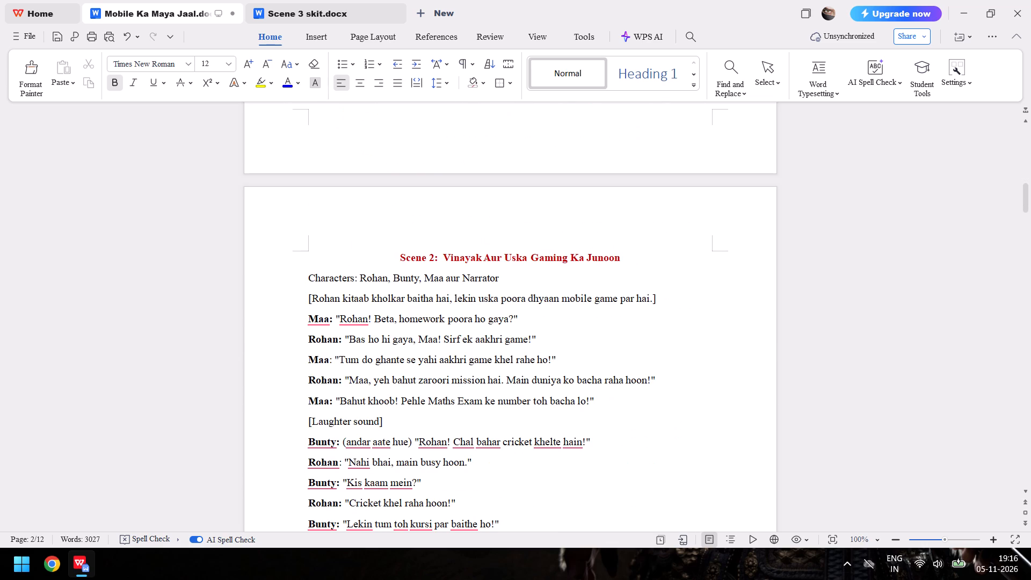
{"action": "left_click", "coordinate": [503, 279]}
{"action": "key", "text": "ctrl+BackSpace"}
{"action": "type", "text": "Sagyan"}
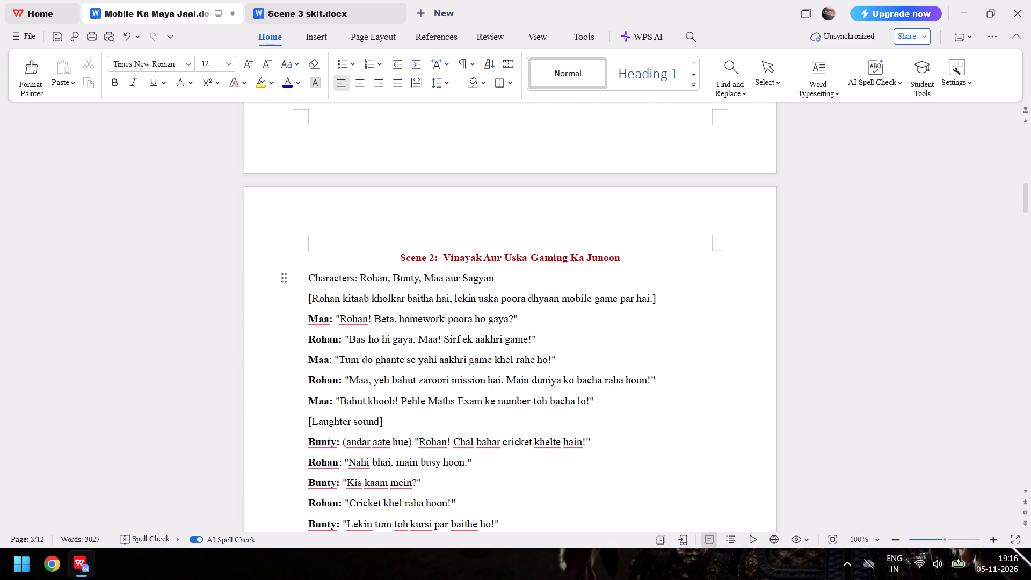
{"action": "key", "text": "ctrl+Left"}
{"action": "key", "text": "ctrl+Left"}
{"action": "key", "text": "ctrl+BackSpace"}
{"action": "type", "text": "Divya"}
In the Scene 2 characters line, replace Bunty with "Aaryan" and Rohan with "Vinayak".
{"action": "key", "text": "ctrl+Left"}
{"action": "key", "text": "ctrl+Left"}
{"action": "key", "text": "ctrl+BackSpace"}
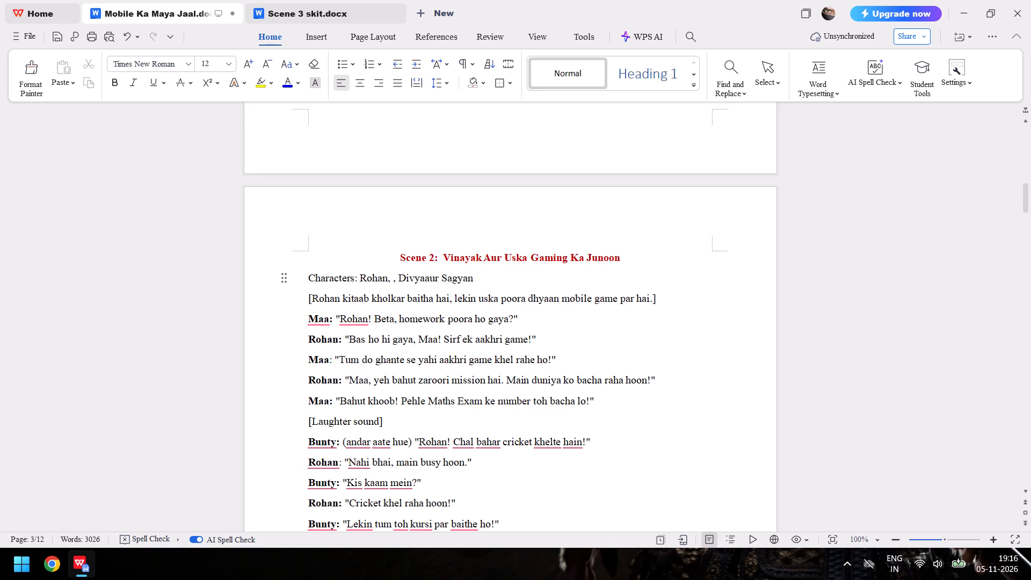
{"action": "type", "text": "Aaryan"}
{"action": "key", "text": "ctrl+Left"}
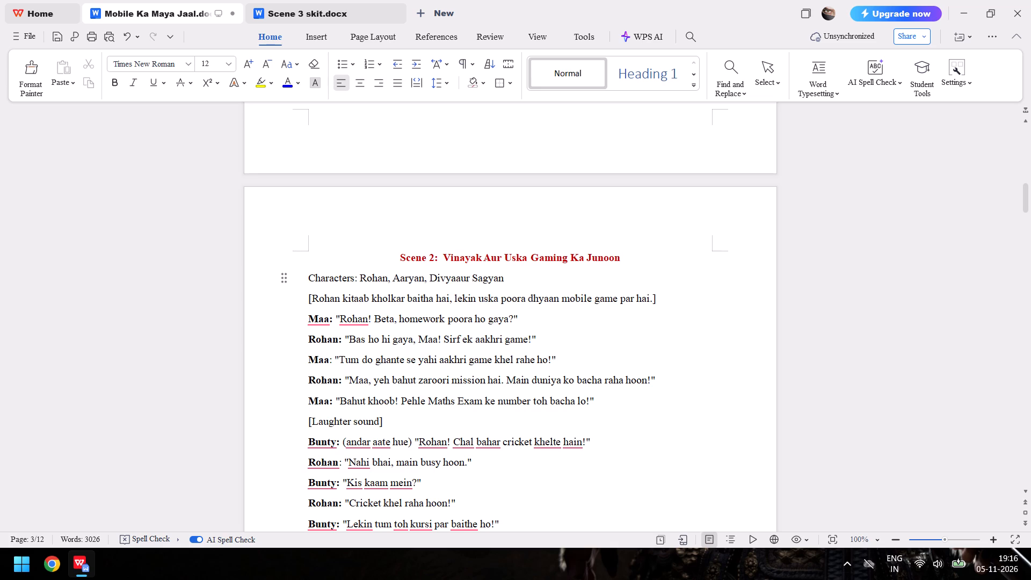
{"action": "key", "text": "ctrl+Left"}
{"action": "key", "text": "ctrl+BackSpace"}
{"action": "type", "text": "Vinayak"}
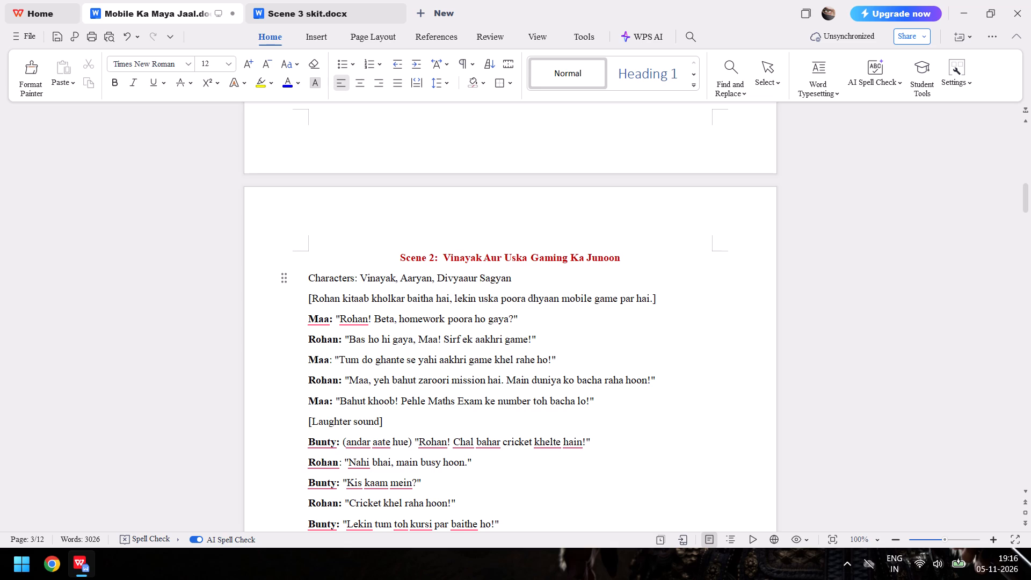
Replace Rohan with "Vinayak" in the Scene 2 stage direction beginning "kitaab kholkar baitha hai".
{"action": "left_click", "coordinate": [339, 296]}
{"action": "key", "text": "ctrl+BackSpace"}
{"action": "type", "text": "Vinayak"}
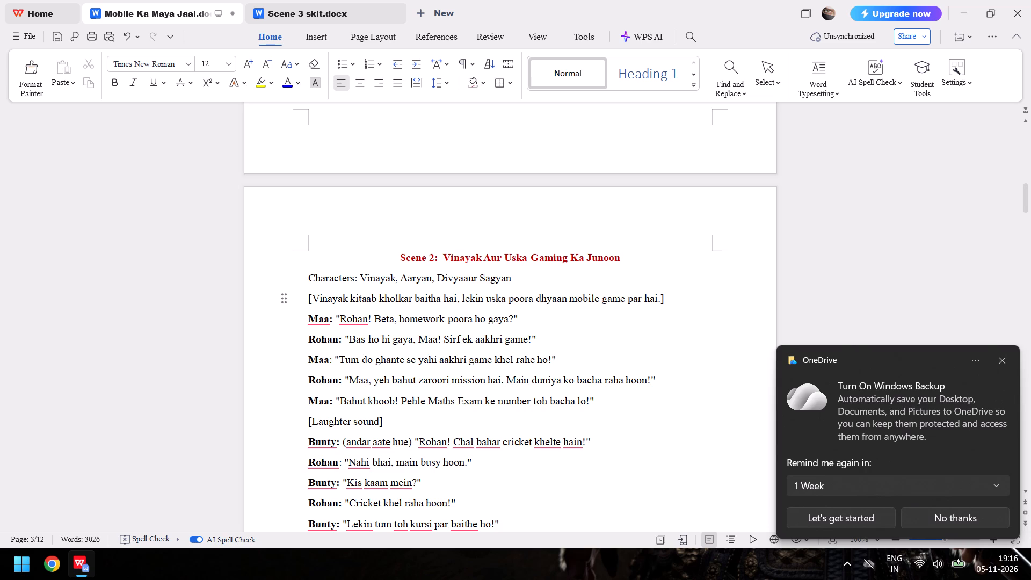
In the "Beta, homework poora ho gaya?" line, replace the spoken name Rohan with "Vinayak" and the Maa speaker label with "Divya".
{"action": "left_click", "coordinate": [373, 320]}
{"action": "key", "text": "Left"}
{"action": "key", "text": "Left"}
{"action": "key", "text": "ctrl+BackSpace"}
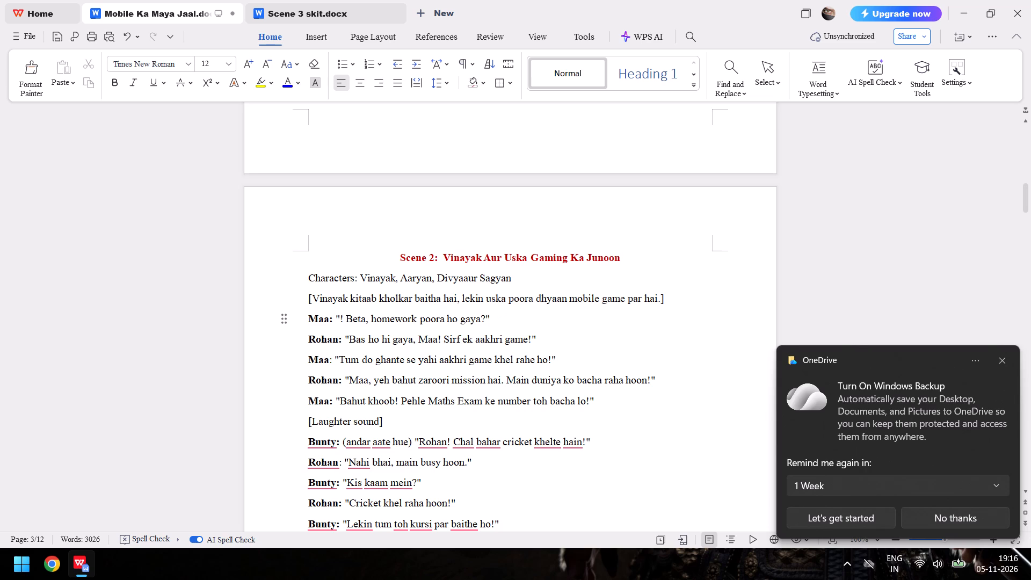
{"action": "type", "text": "Vinayak"}
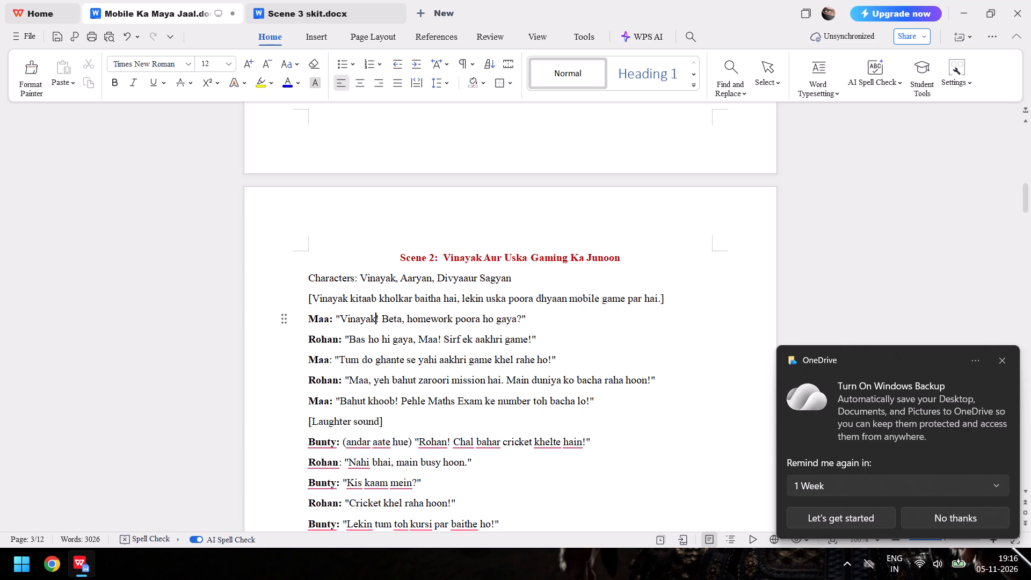
{"action": "key", "text": "ctrl+Left"}
{"action": "key", "text": "ctrl+Left"}
{"action": "key", "text": "ctrl+Left"}
{"action": "key", "text": "ctrl+BackSpace"}
{"action": "type", "text": "Divya"}
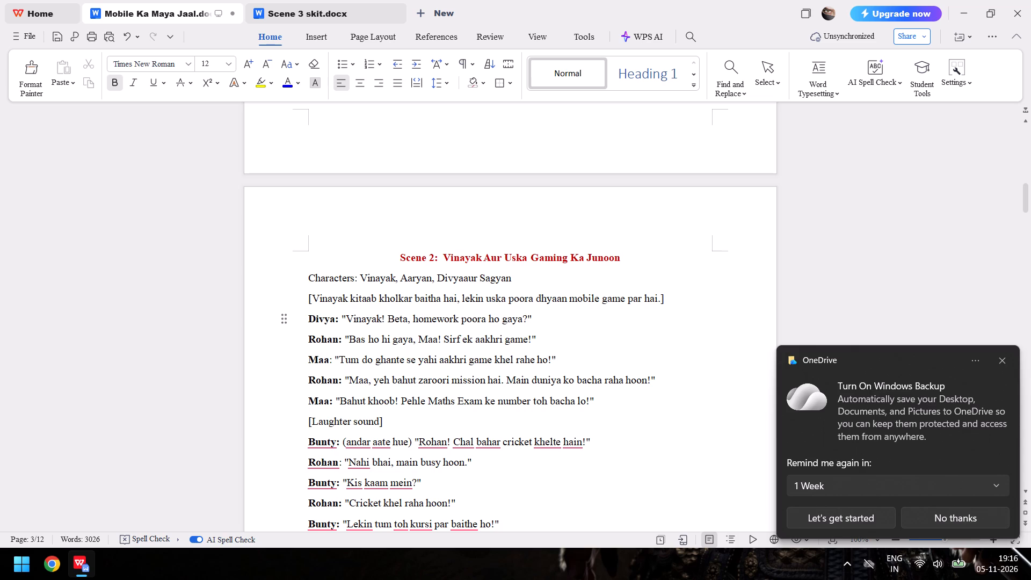
Replace the Rohan speaker label before "Bas ho hi gaya, Maa!" with "Vinayak".
{"action": "key", "text": "ctrl+Down"}
{"action": "key", "text": "ctrl+Delete"}
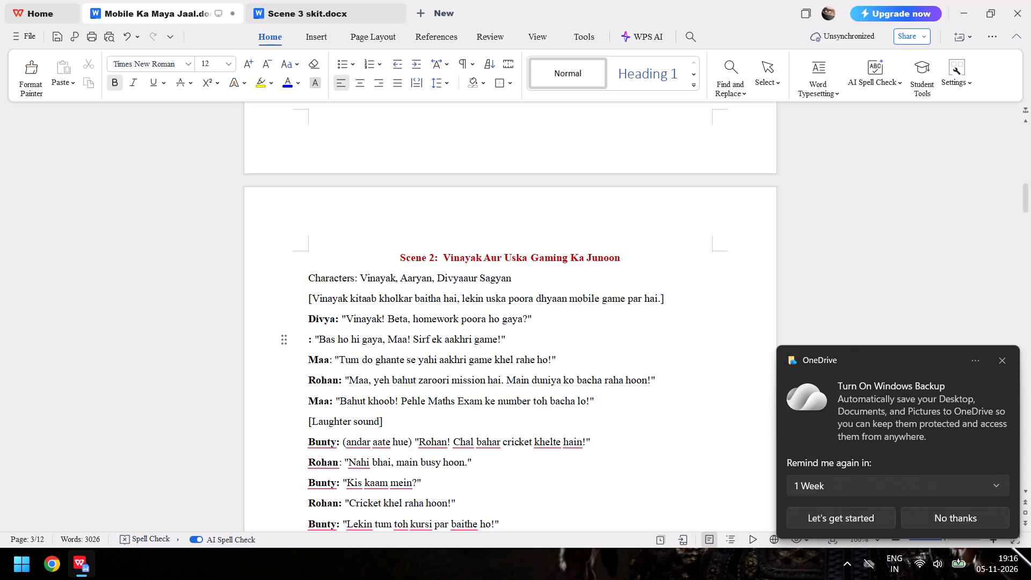
{"action": "type", "text": "Vinayak"}
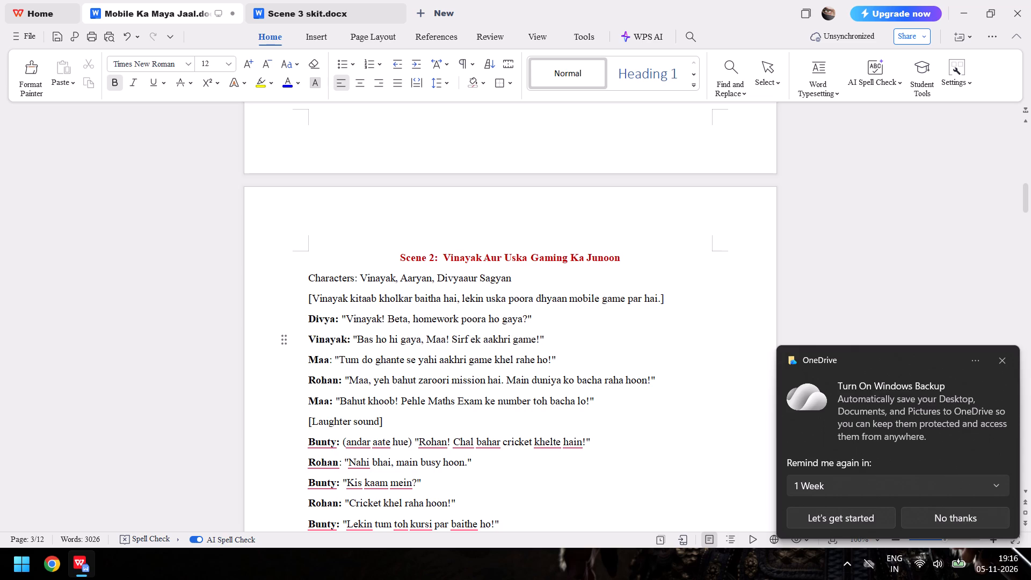
Replace the Maa speaker label before "Tum do ghante se yahi aakhri game khel rahe ho!" with "Divya" and make the name bold.
{"action": "key", "text": "ctrl+Down"}
{"action": "key", "text": "ctrl+Delete"}
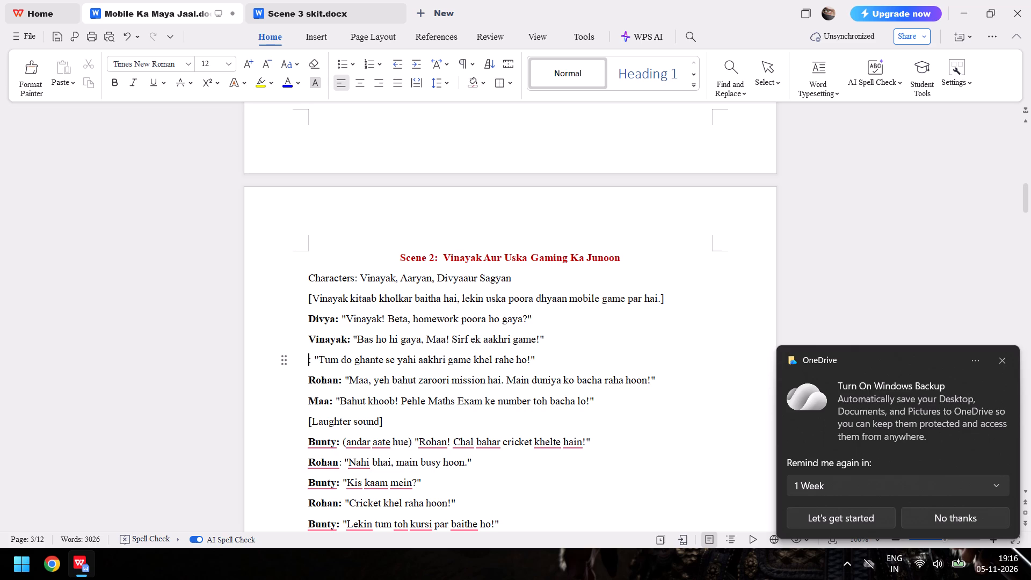
{"action": "left_click", "coordinate": [1000, 362]}
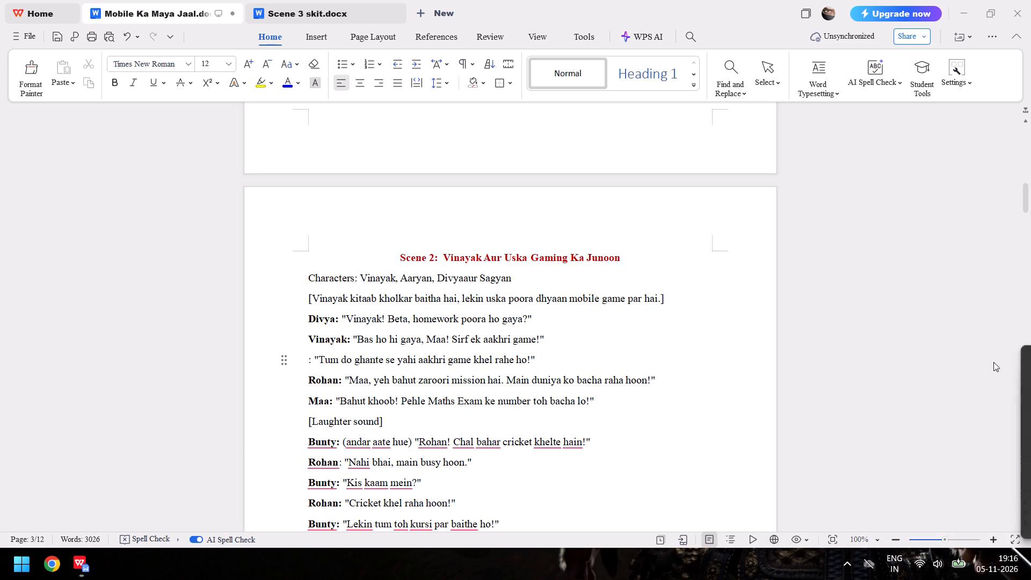
{"action": "key", "text": "ctrl+z"}
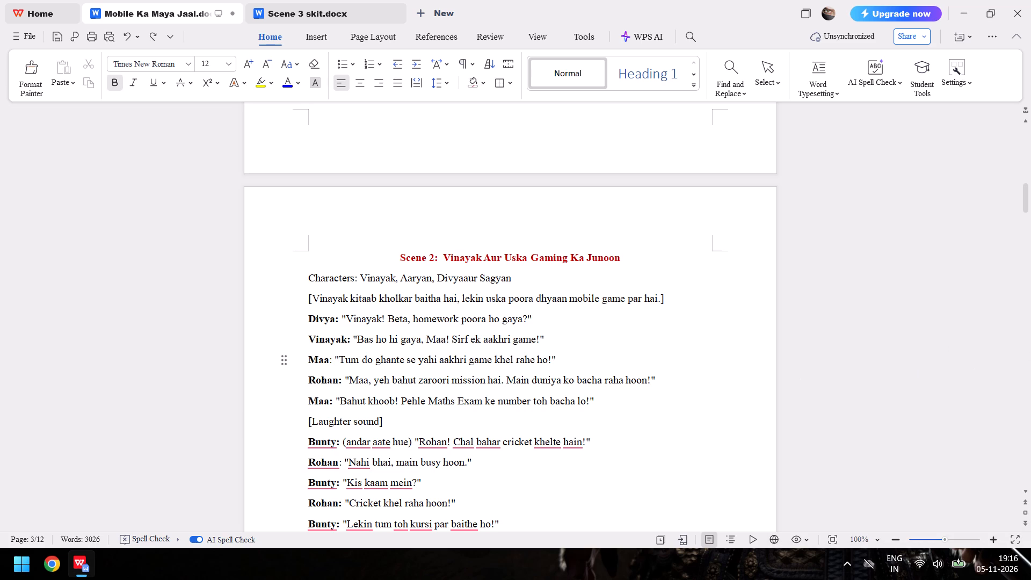
{"action": "key", "text": "ctrl+y"}
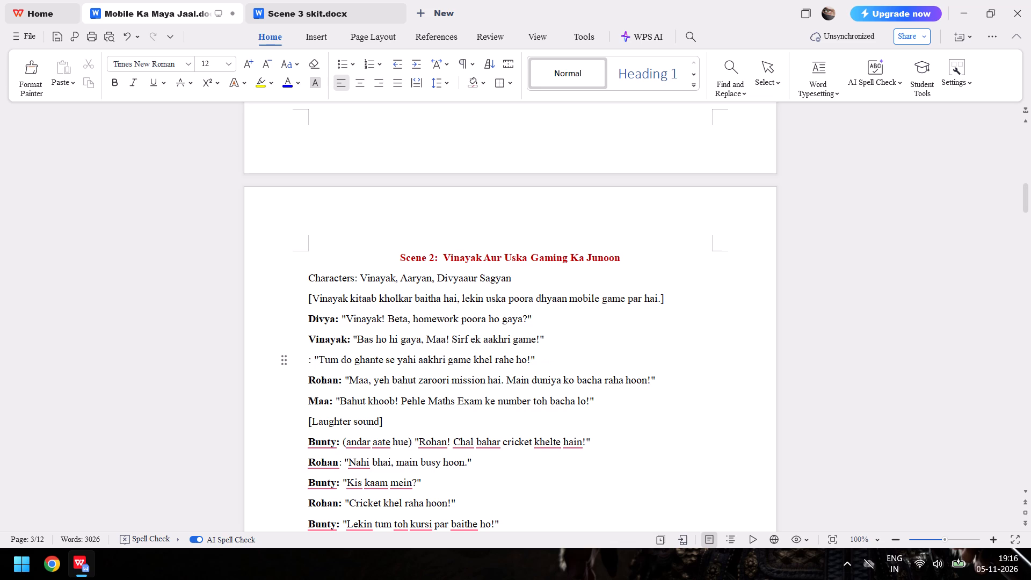
{"action": "type", "text": "Divya"}
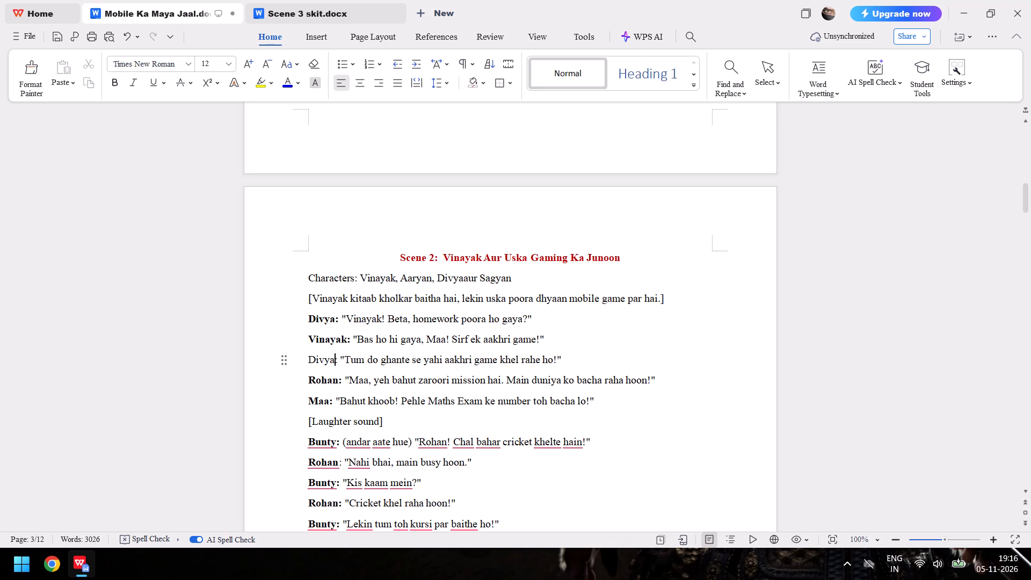
{"action": "key", "text": "ctrl+shift+Left"}
{"action": "key", "text": "ctrl+b"}
Replace the Rohan speaker label before "Maa, yeh bahut zaroori mission hai" with "Vinayak".
{"action": "key", "text": "ctrl+Down"}
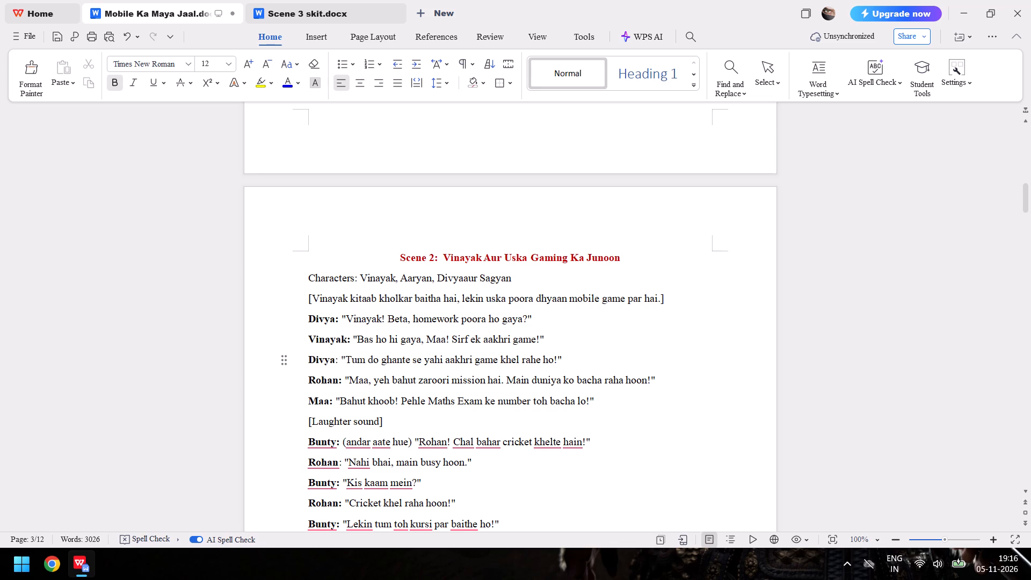
{"action": "key", "text": "ctrl+Down"}
{"action": "key", "text": "ctrl+Delete"}
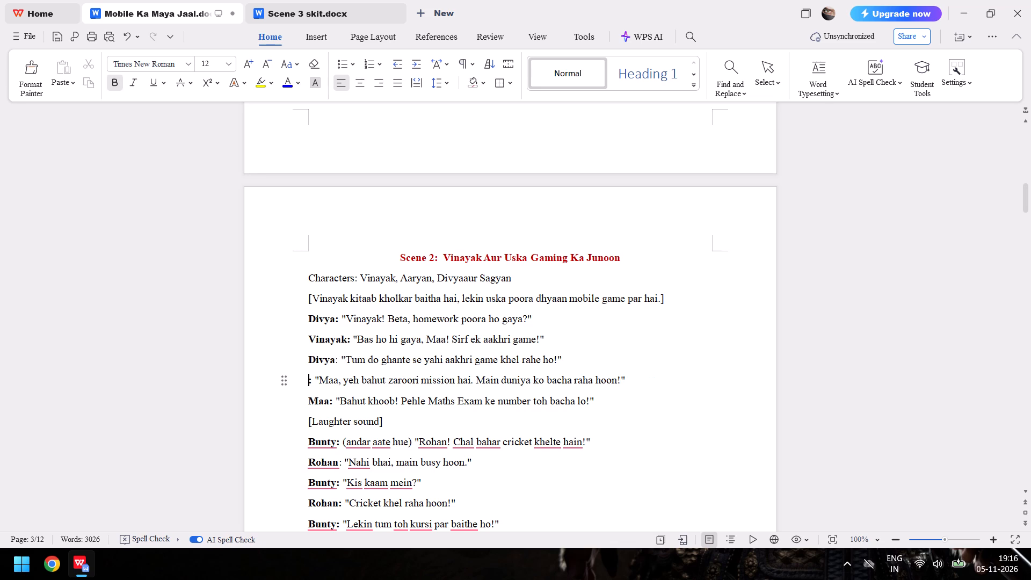
{"action": "type", "text": "Vinayak"}
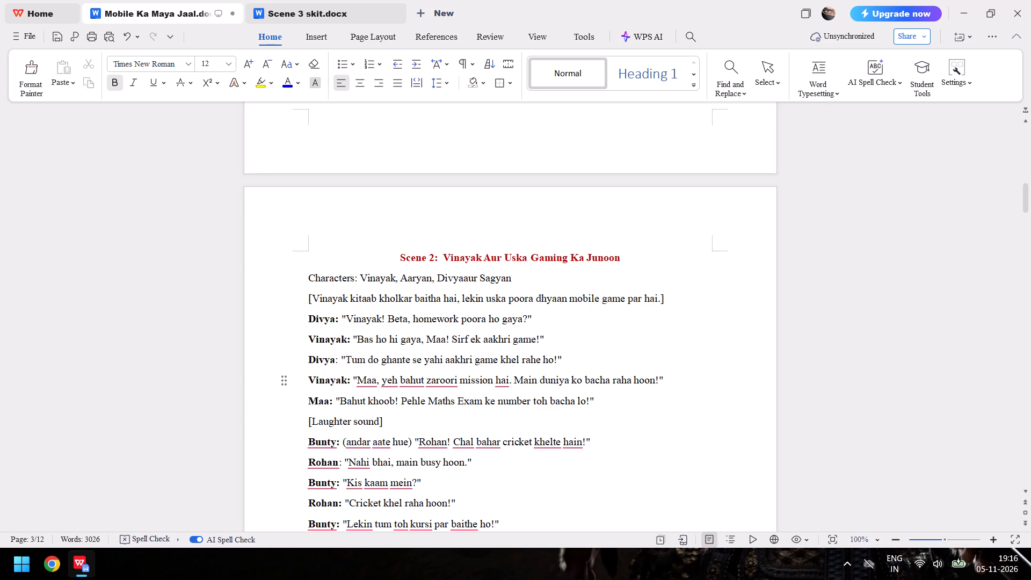
Replace the Maa speaker label before "Bahut khoob! Pehle Maths Exam ke number toh bacha lo!" with "Divya".
{"action": "key", "text": "ctrl+Down"}
{"action": "key", "text": "ctrl+Delete"}
{"action": "type", "text": "Divya"}
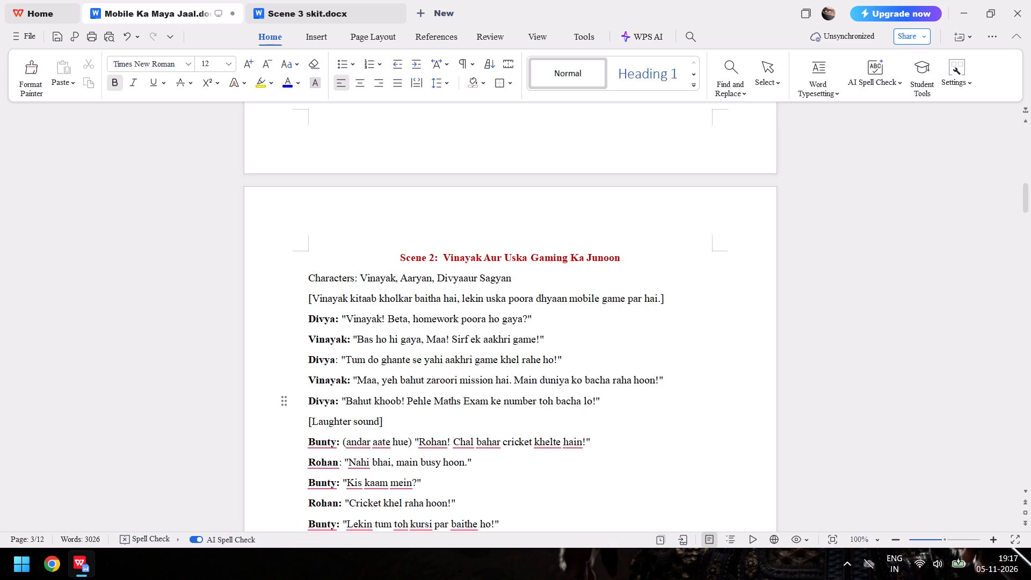
Replace the Bunty speaker label before "(andar aate hue)" with "Aaryan".
{"action": "key", "text": "ctrl+Down"}
{"action": "key", "text": "ctrl+Down"}
{"action": "key", "text": "ctrl+Delete"}
{"action": "type", "text": "Aaryan"}
Replace the Rohan speaker label before "Nahi bhai, main busy hoon." with "Vinayak" and make the name bold.
{"action": "key", "text": "ctrl+Down"}
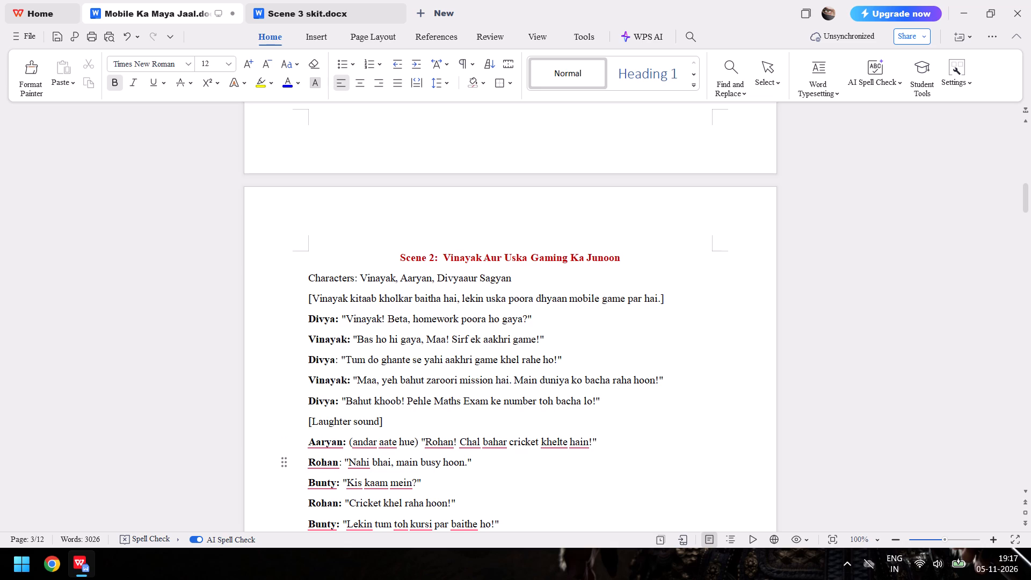
{"action": "key", "text": "ctrl+Delete"}
{"action": "type", "text": "Vinayak"}
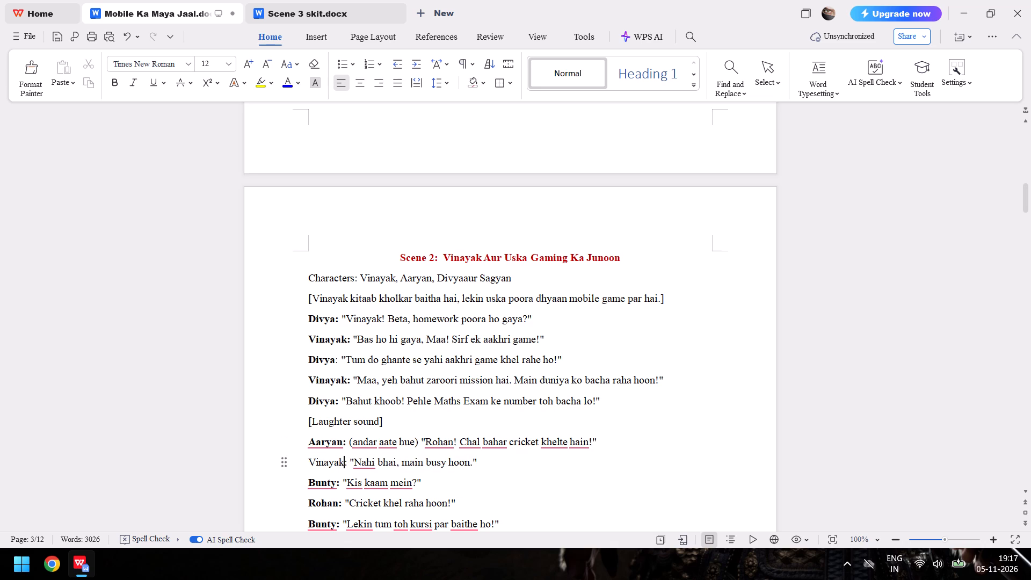
{"action": "key", "text": "ctrl+shift+Left"}
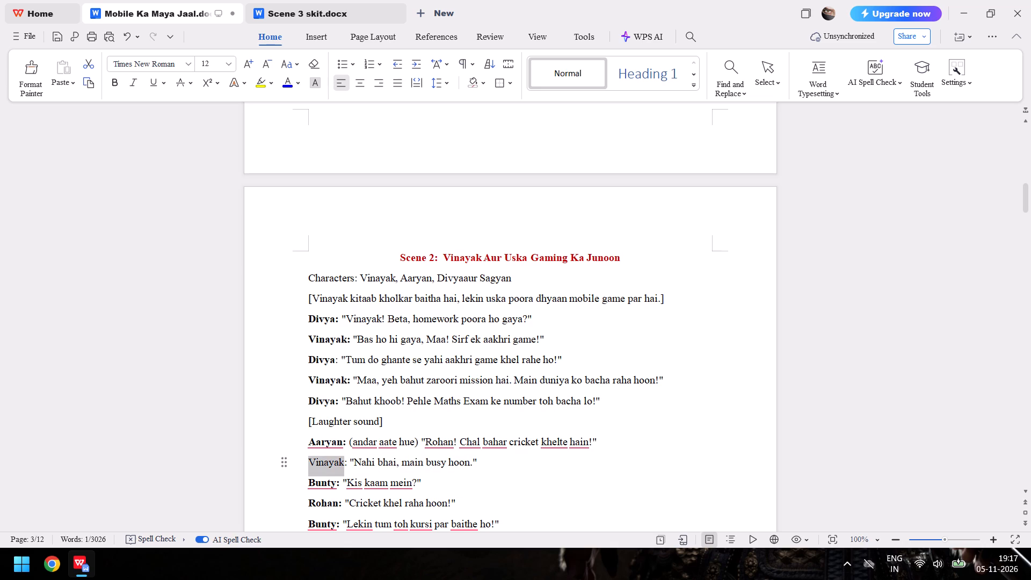
{"action": "key", "text": "ctrl+b"}
Replace the Bunty speaker label before "Kis kaam mein?" with "Aaryan".
{"action": "key", "text": "ctrl+Down"}
{"action": "key", "text": "ctrl+Down"}
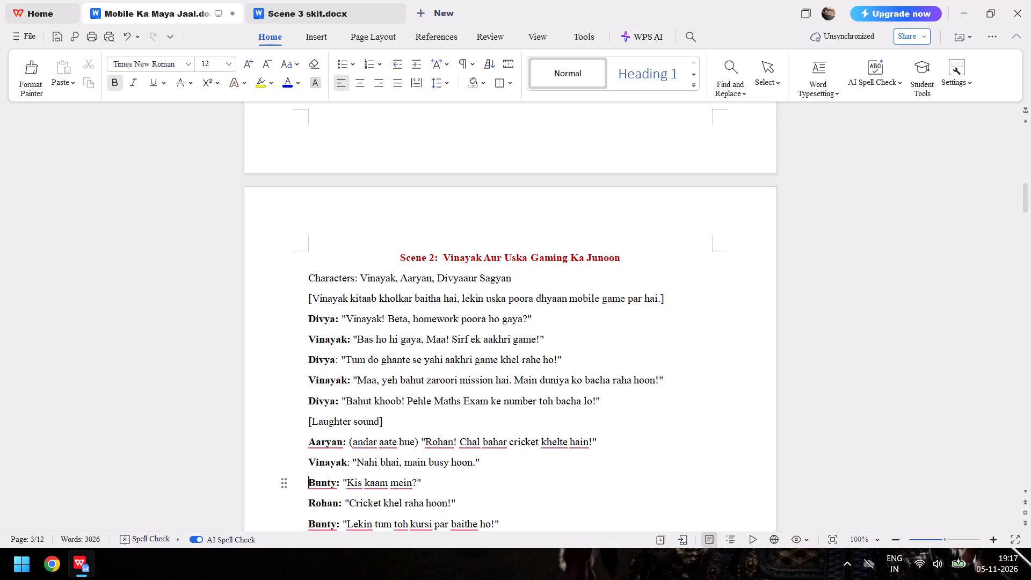
{"action": "key", "text": "ctrl+Delete"}
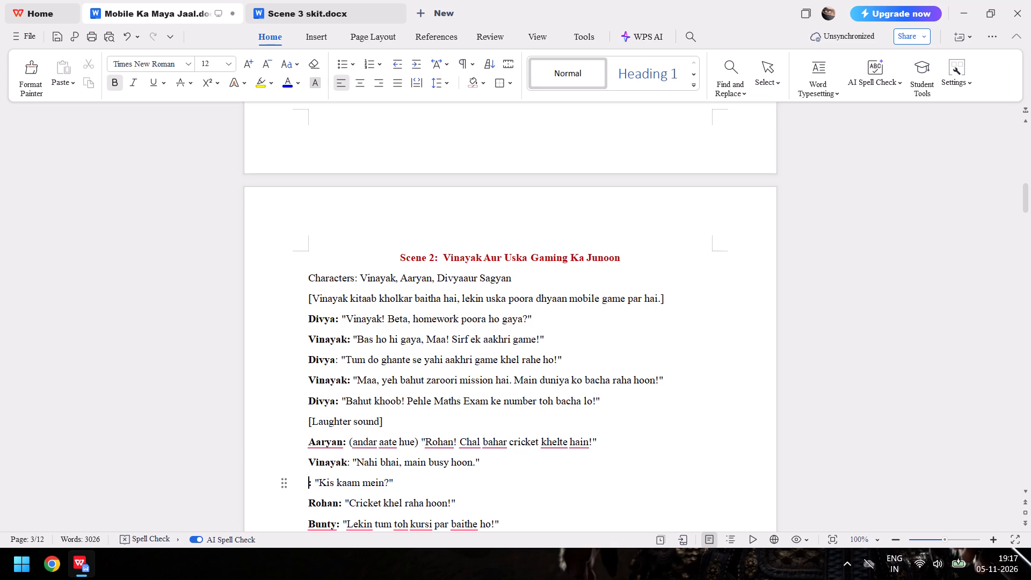
{"action": "key", "text": "shift+w"}
{"action": "key", "text": "shift+BackSpace"}
{"action": "type", "text": "Aaryan"}
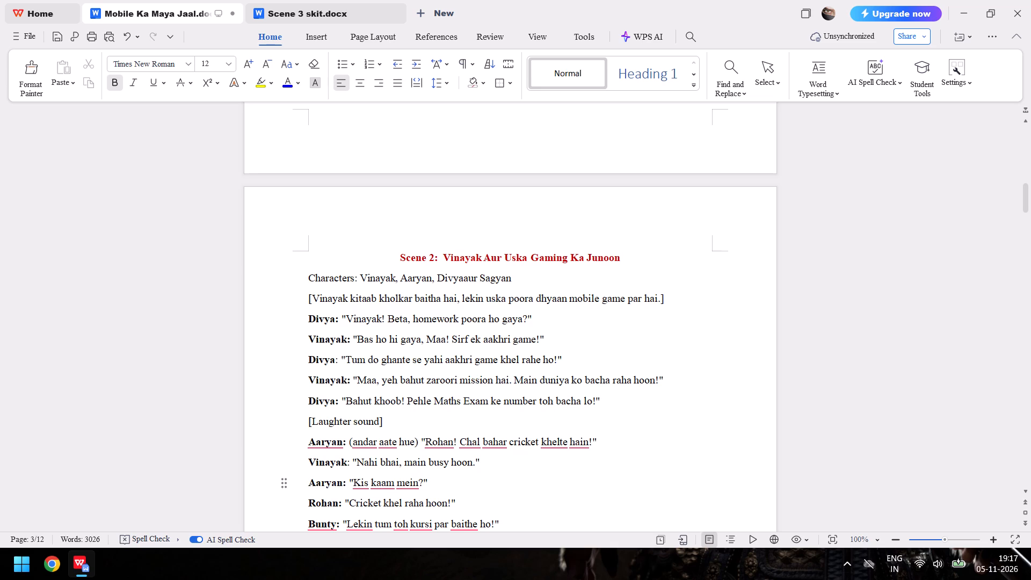
Replace the Rohan speaker label before "Cricket khel raha hoon!" with "Vinayak".
{"action": "key", "text": "ctrl+shift+Down"}
{"action": "key", "text": "ctrl+Down"}
{"action": "key", "text": "ctrl+Delete"}
{"action": "type", "text": "Vinayak"}
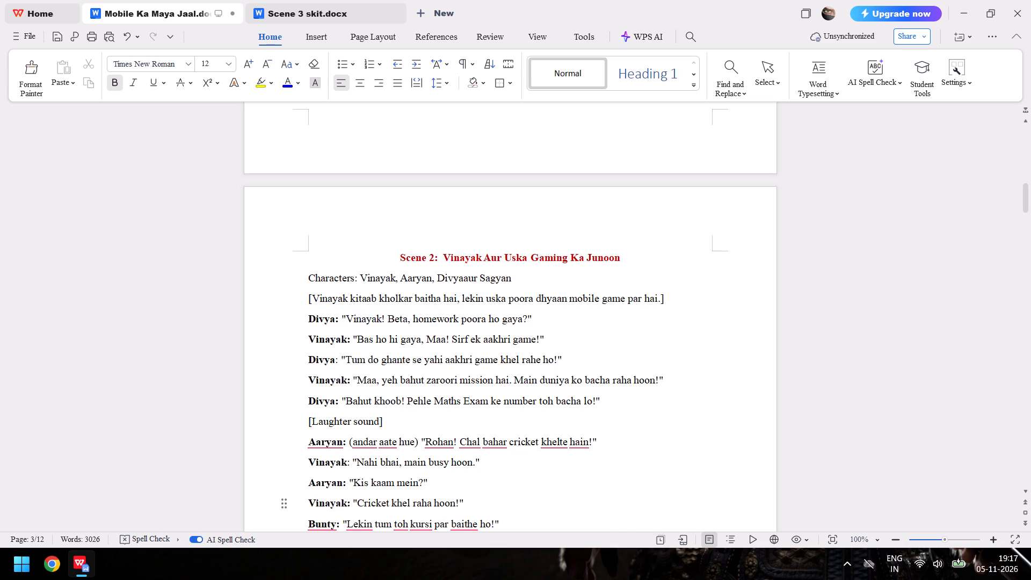
Replace the Bunty speaker label before "Lekin tum toh kursi par baithe ho!" with "Aaryan".
{"action": "scroll", "coordinate": [750, 363], "scroll_direction": "down", "scroll_amount": 2}
{"action": "scroll", "coordinate": [265, 341], "scroll_direction": "down", "scroll_amount": 4}
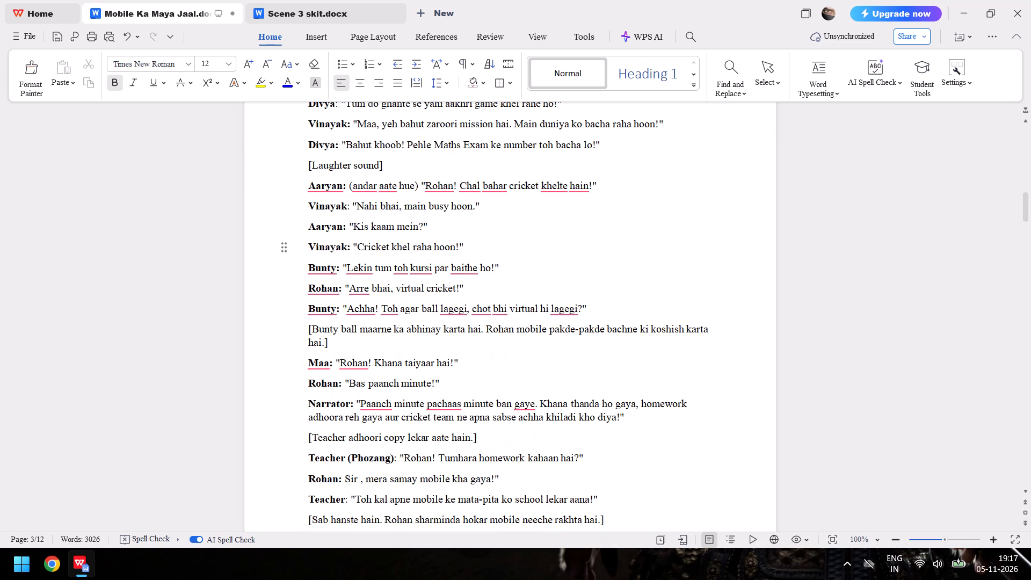
{"action": "key", "text": "ctrl+Down"}
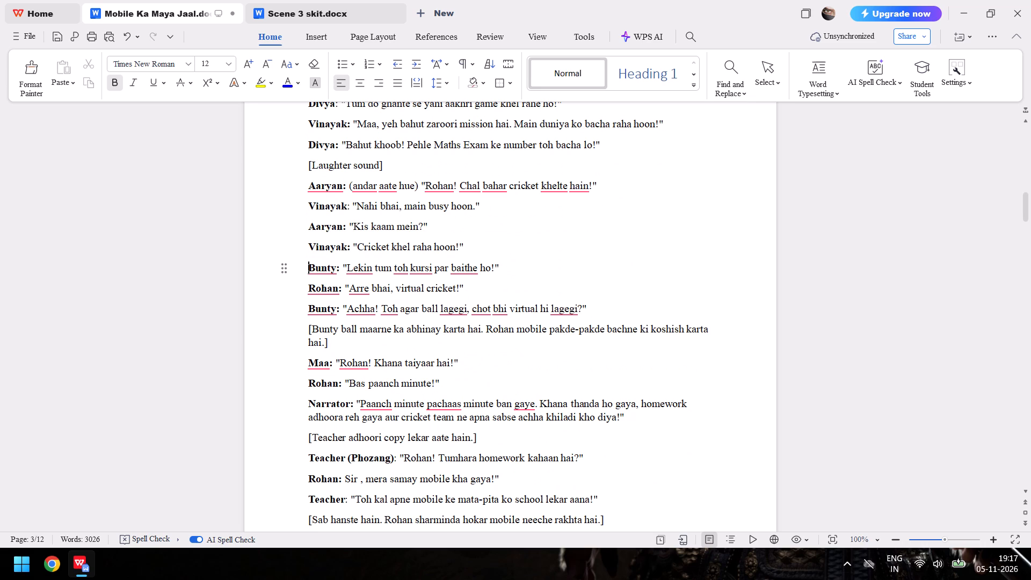
{"action": "key", "text": "ctrl+Delete"}
{"action": "type", "text": "Aaryan"}
Replace the Rohan speaker label before "Arre bhai, virtual cricket!" with "Vinayak".
{"action": "key", "text": "ctrl+Down"}
{"action": "key", "text": "ctrl+Delete"}
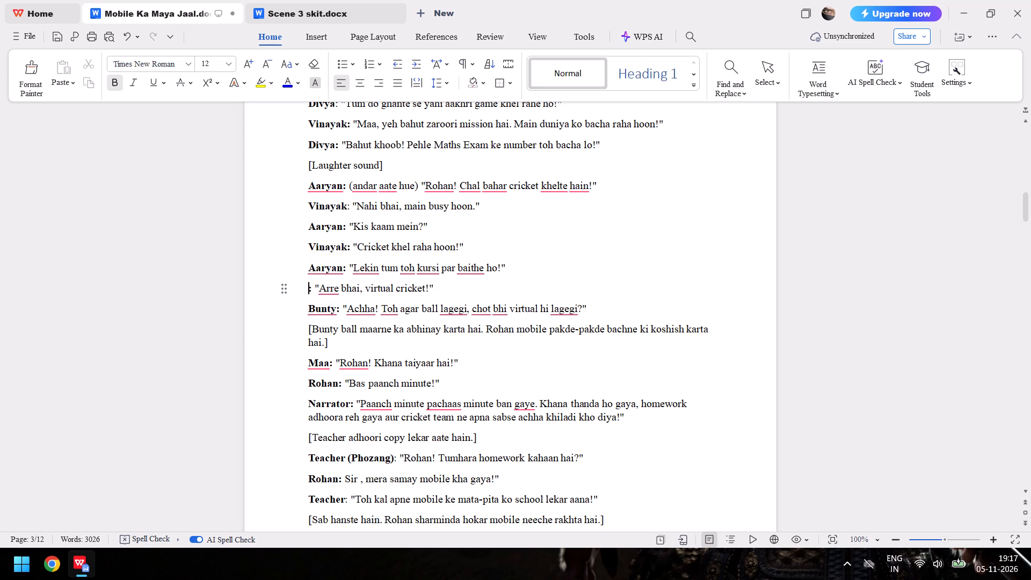
{"action": "type", "text": "Vinayak"}
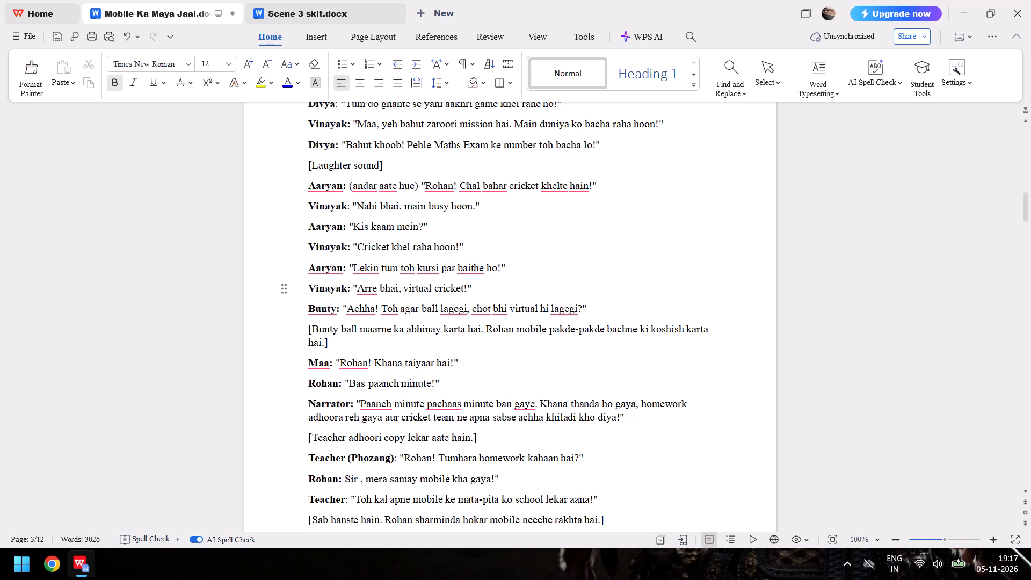
Replace the Bunty speaker label before "Achha! Toh agar ball lagegi, chot bhi virtual hi lagegi?" with "Aaryan".
{"action": "key", "text": "ctrl+Down"}
{"action": "key", "text": "ctrl+Delete"}
{"action": "type", "text": "Aaryan"}
Replace Bunty with "Aaryan" at the start of the "ball maarne ka abhinay karta hai" stage direction, keeping a space after the name.
{"action": "key", "text": "ctrl+Down"}
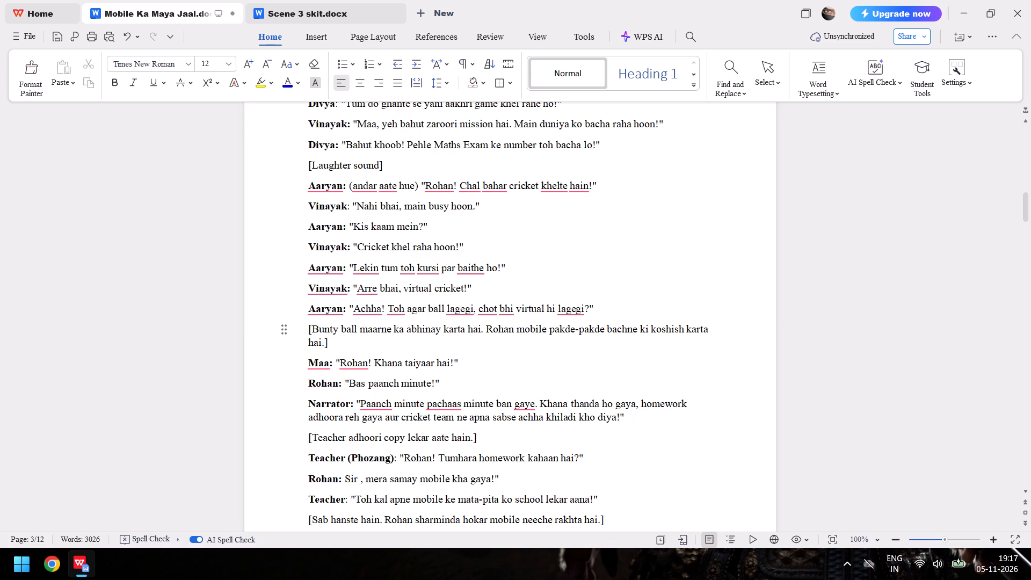
{"action": "key", "text": "ctrl+Right"}
{"action": "key", "text": "ctrl+Delete"}
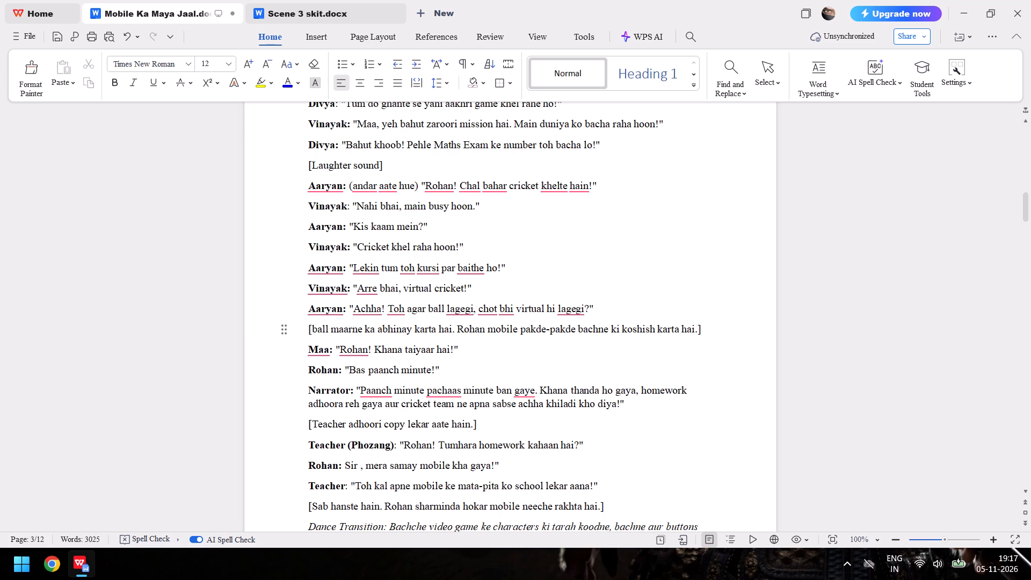
{"action": "type", "text": "Aaryan"}
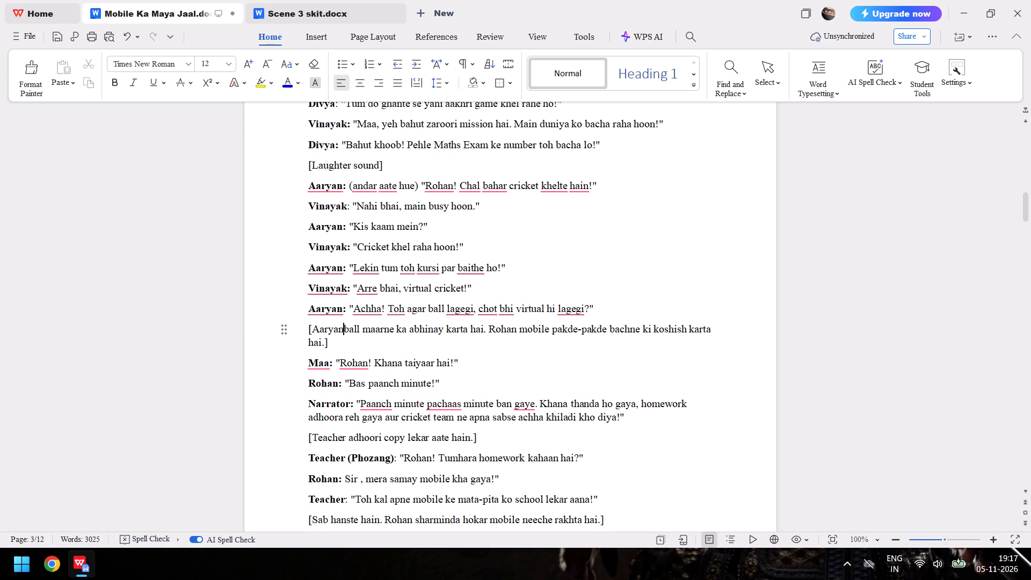
{"action": "key", "text": "space"}
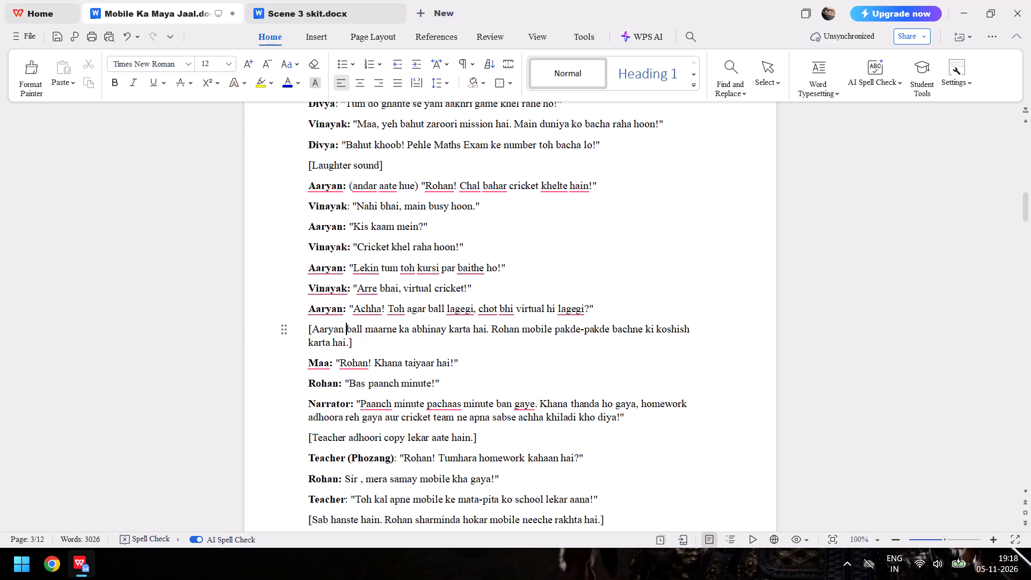
Replace the Maa speaker label before "Rohan! Khana taiyaar hai!" with "Divya".
{"action": "key", "text": "ctrl+Down"}
{"action": "key", "text": "ctrl+Delete"}
{"action": "type", "text": "Divya"}
Replace Rohan with "Vinayak" inside Divya's "Khana taiyaar hai!" dialogue line.
{"action": "key", "text": "ctrl+Right"}
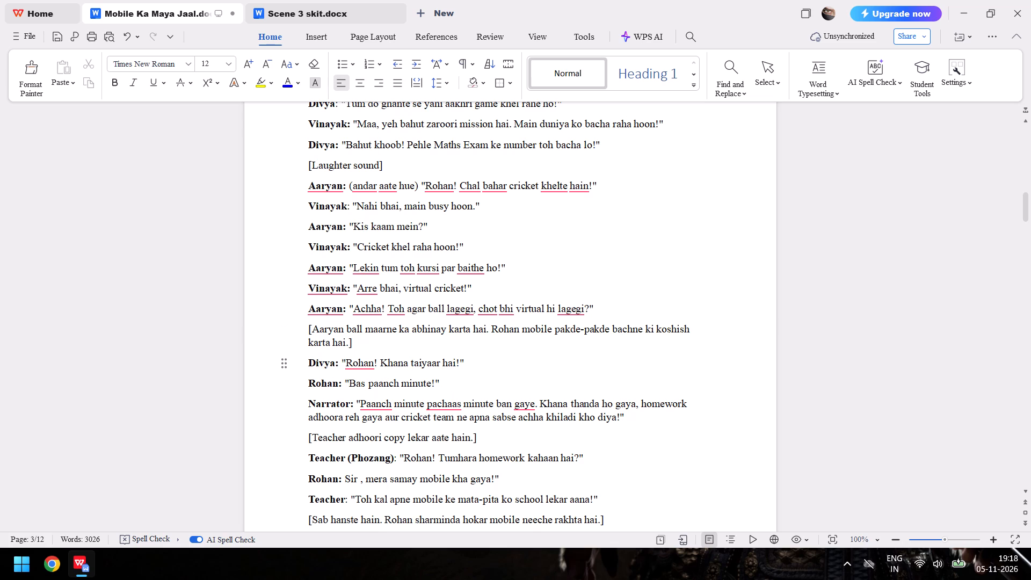
{"action": "key", "text": "ctrl+Right"}
{"action": "key", "text": "ctrl+Right"}
{"action": "key", "text": "ctrl+BackSpace"}
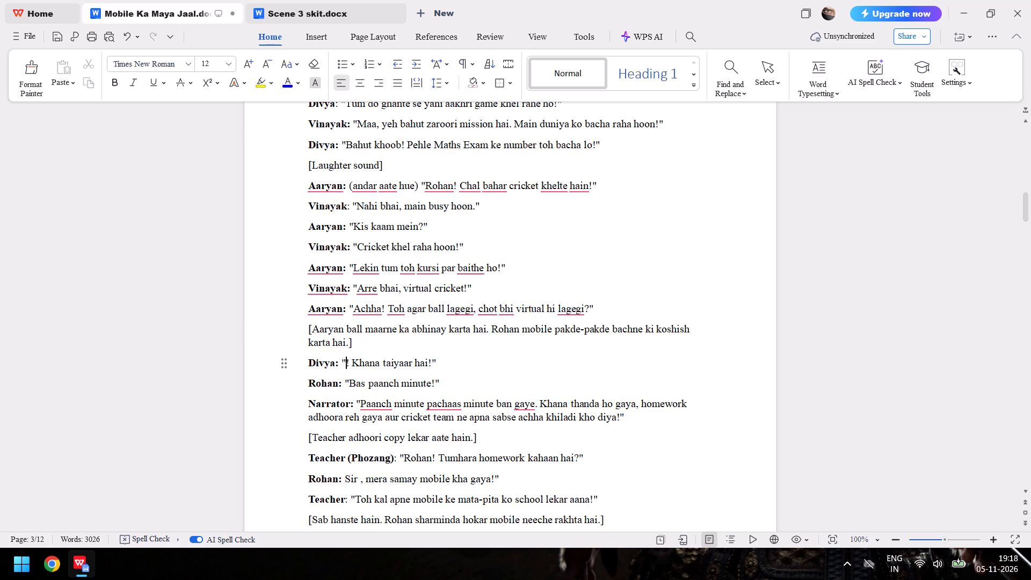
{"action": "type", "text": "Vinayak"}
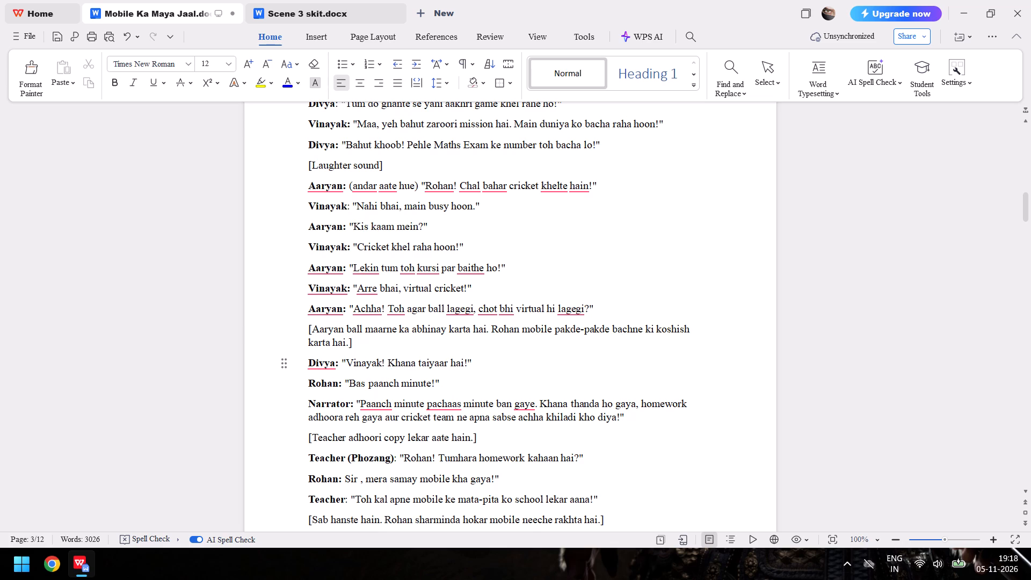
Delete the name Rohan from the speaker label before "Bas paanch minute!".
{"action": "key", "text": "ctrl+Down"}
{"action": "key", "text": "ctrl+Delete"}
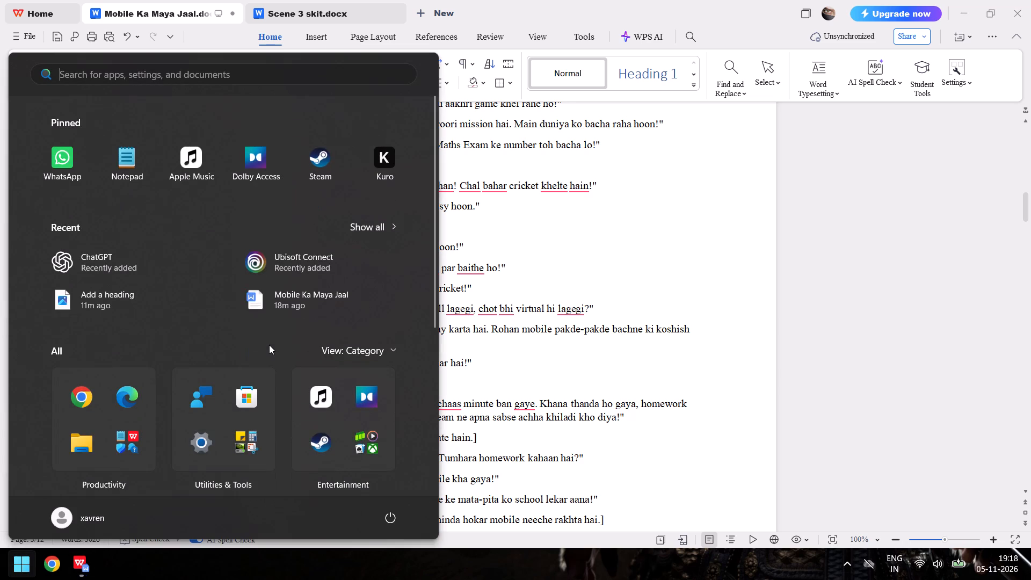
Launch the Kuro app.
{"action": "left_click", "coordinate": [387, 163]}
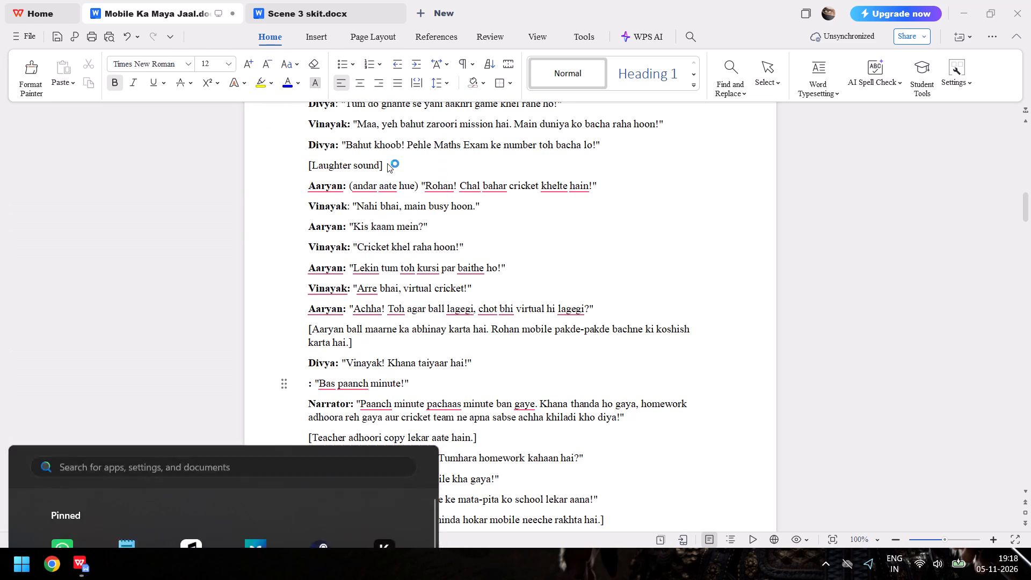
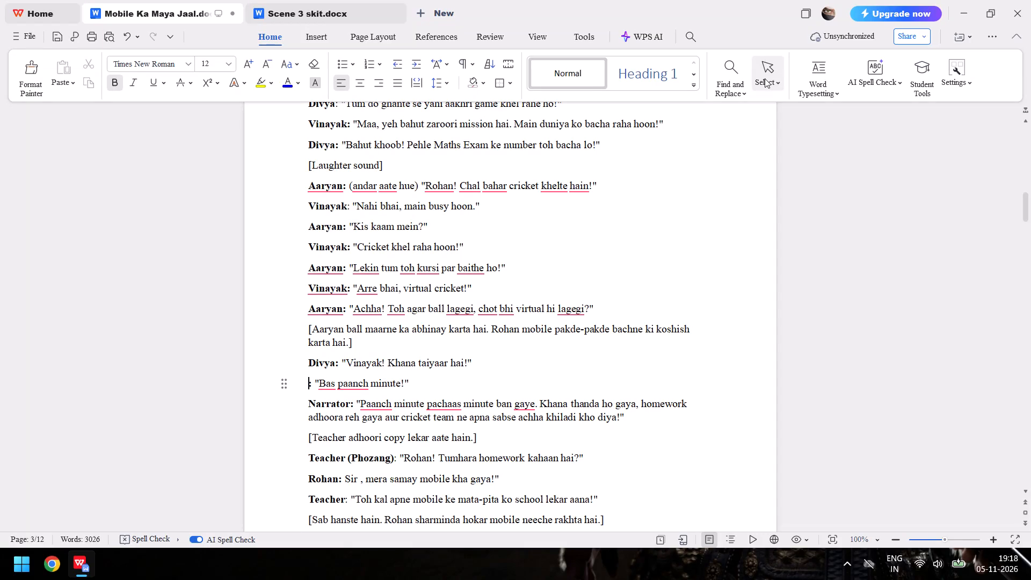
Enter "Vinayak" as the speaker label before the line "Bas paanch minute!".
{"action": "type", "text": "Vinayjk"}
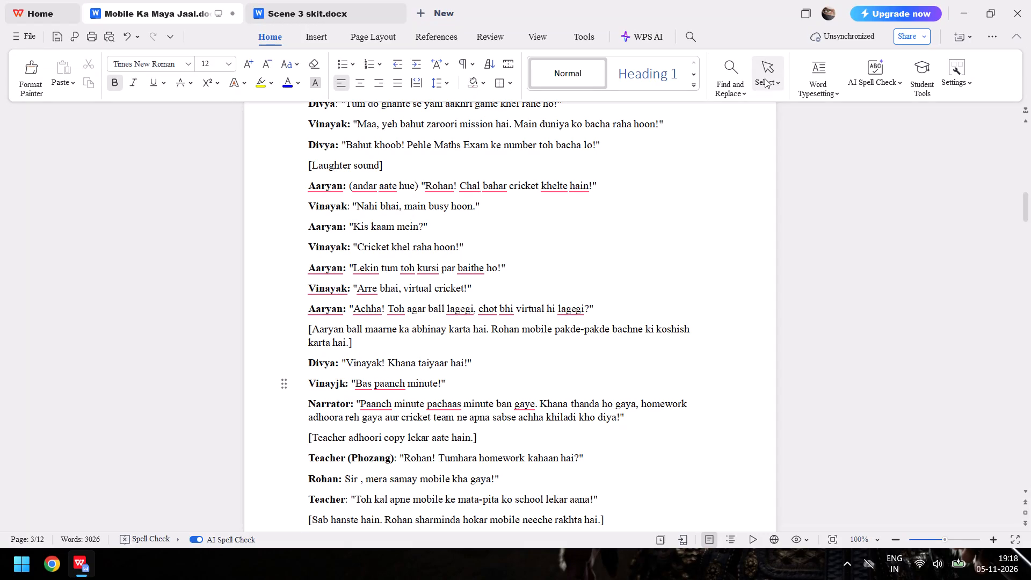
{"action": "key", "text": "BackSpace"}
{"action": "key", "text": "BackSpace"}
{"action": "type", "text": "ak"}
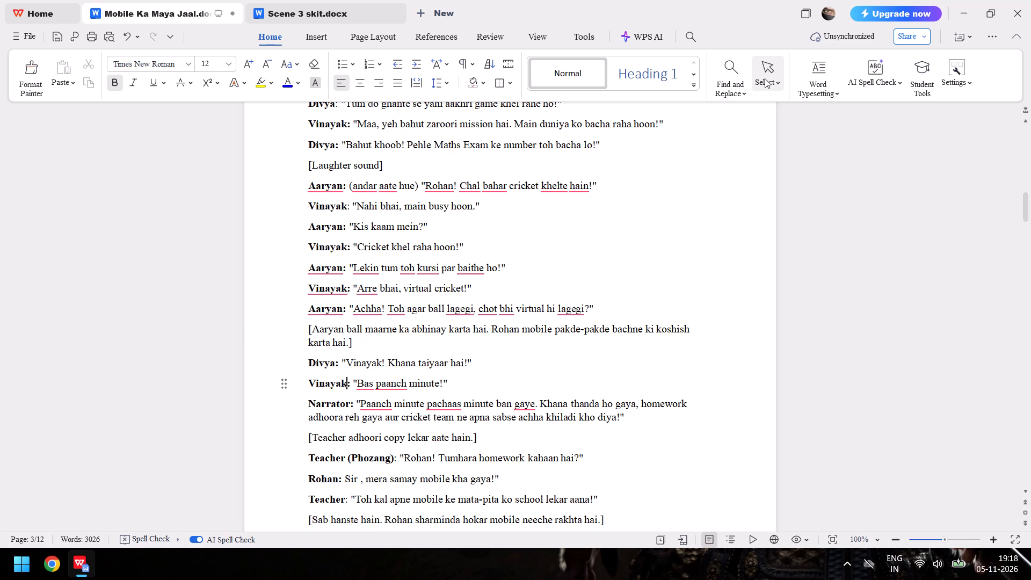
{"action": "key", "text": "ctrl+Down"}
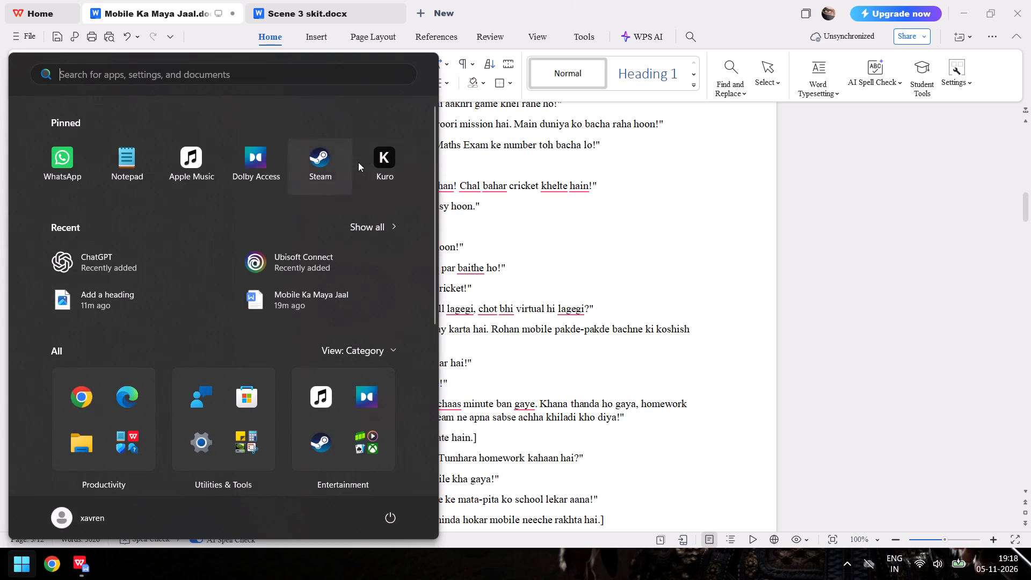
Launch the Kuro app.
{"action": "left_click", "coordinate": [365, 156]}
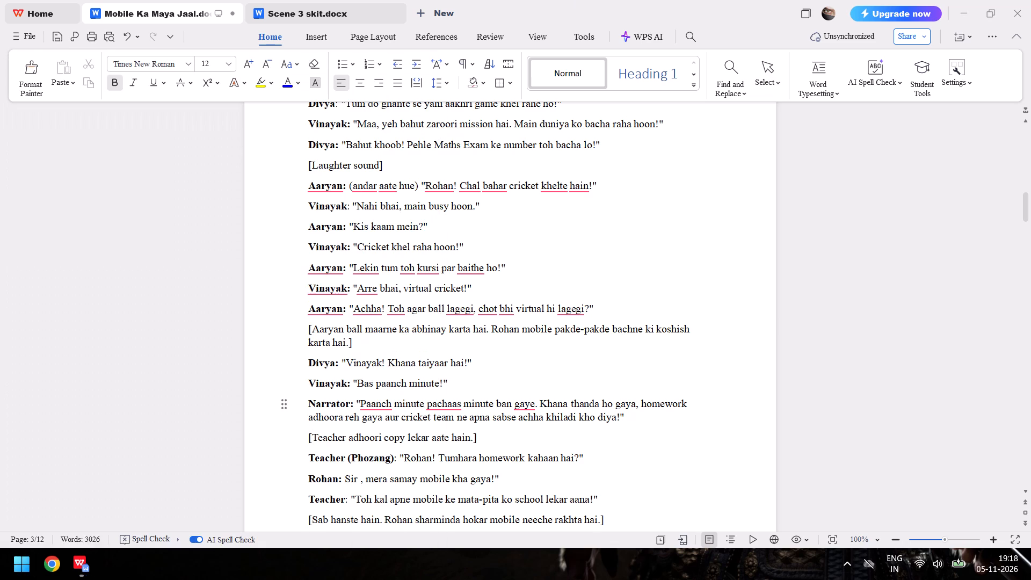
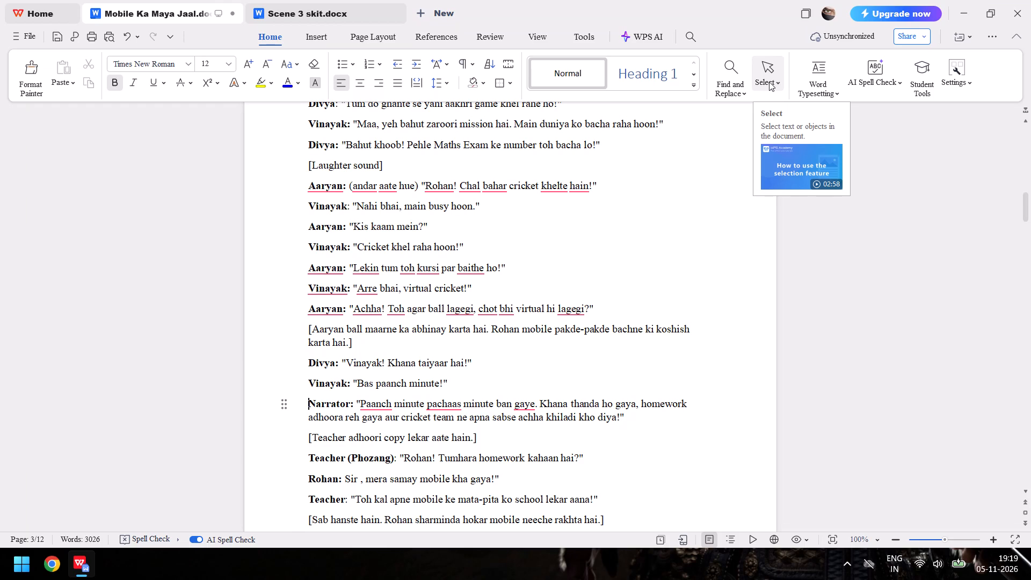
Replace the speaker label "Narrator" with "Divya" before the line "Paanch minute pachaas minute ban gaye".
{"action": "key", "text": "ctrl+Delete"}
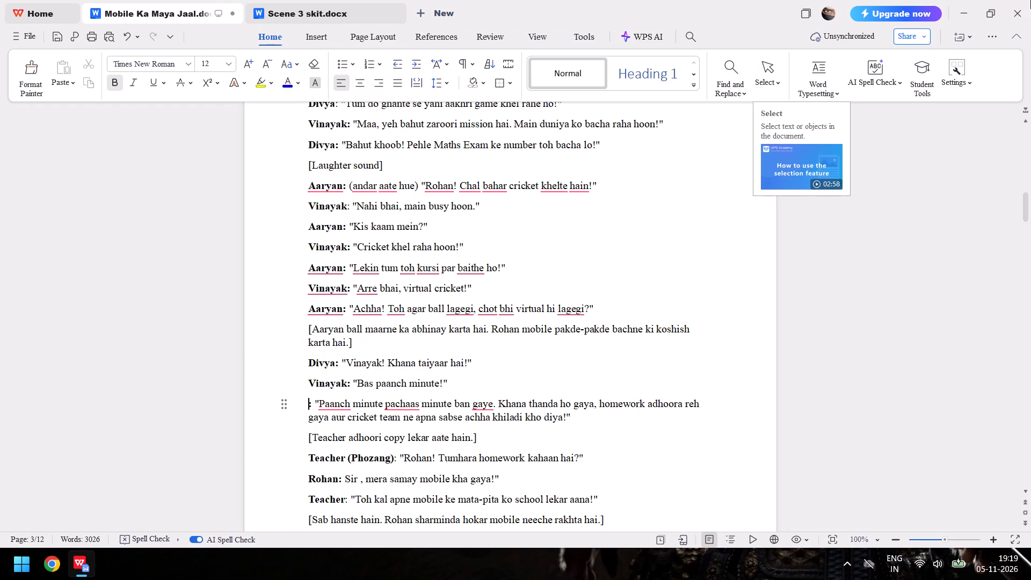
{"action": "left_click", "coordinate": [860, 115]}
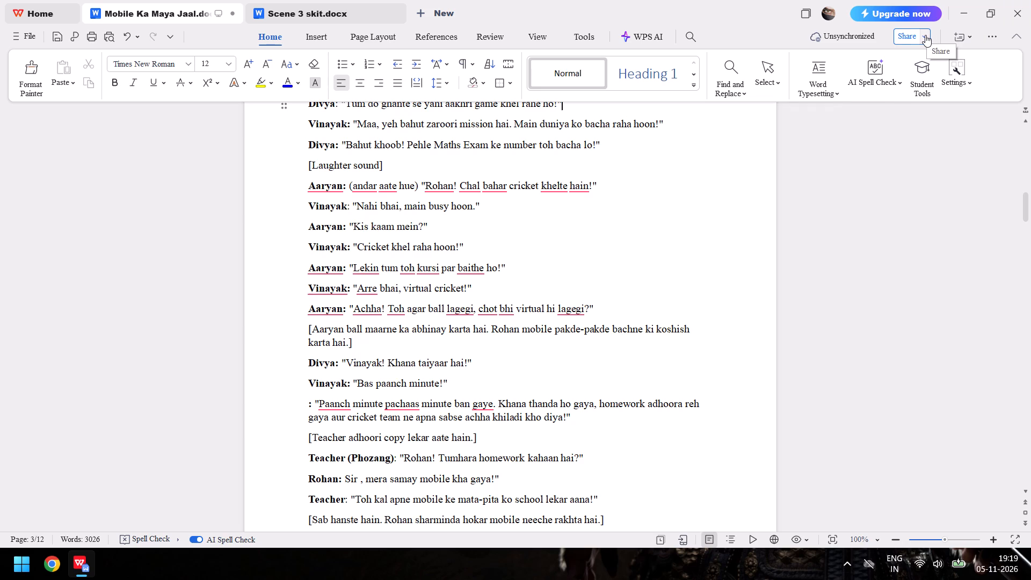
{"action": "key", "text": "super+Tab"}
{"action": "key", "text": "super+Tab"}
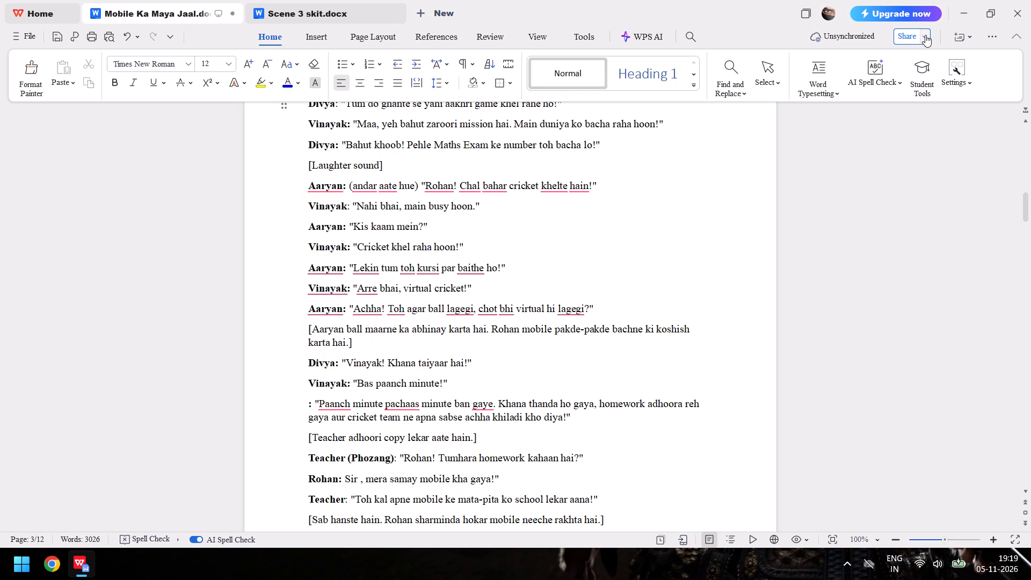
{"action": "left_click", "coordinate": [305, 404]}
{"action": "type", "text": "Divya"}
Replace "Teacher" with "Phozang" in the stage direction "[Teacher adhoori copy lekar aate hain.]".
{"action": "key", "text": "ctrl+Down"}
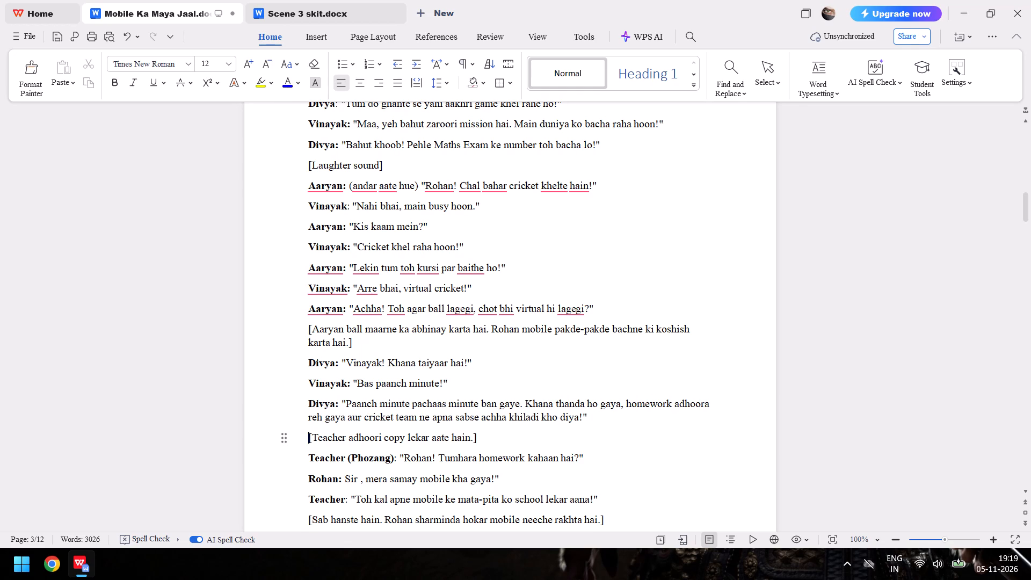
{"action": "key", "text": "ctrl+Right"}
{"action": "key", "text": "ctrl+Delete"}
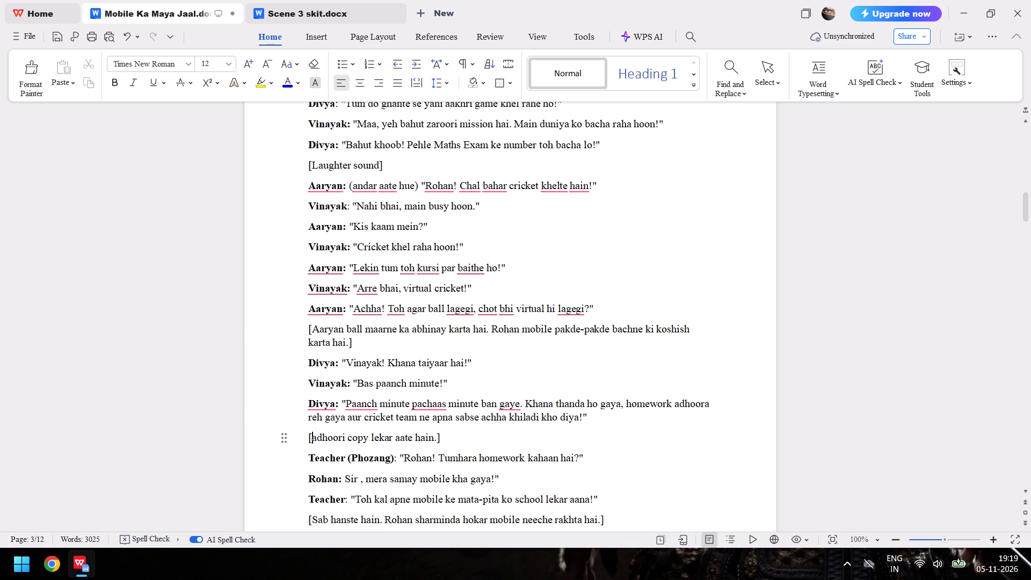
{"action": "type", "text": "Phozang"}
{"action": "key", "text": "space"}
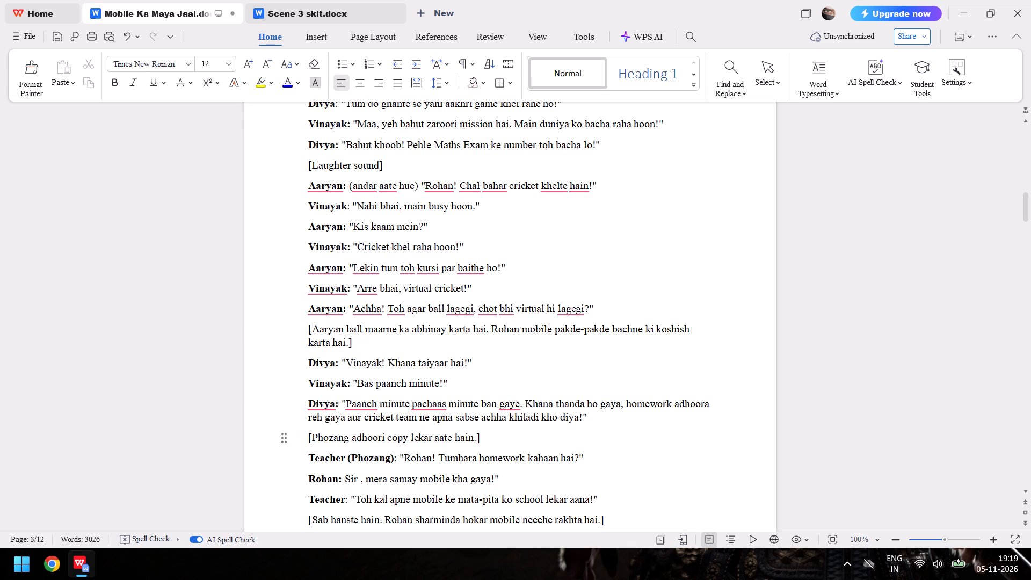
Reduce the speaker label "Teacher (Phozang)" to "Phozang", removing the role name and the parentheses.
{"action": "key", "text": "ctrl+Down"}
{"action": "key", "text": "ctrl+Delete"}
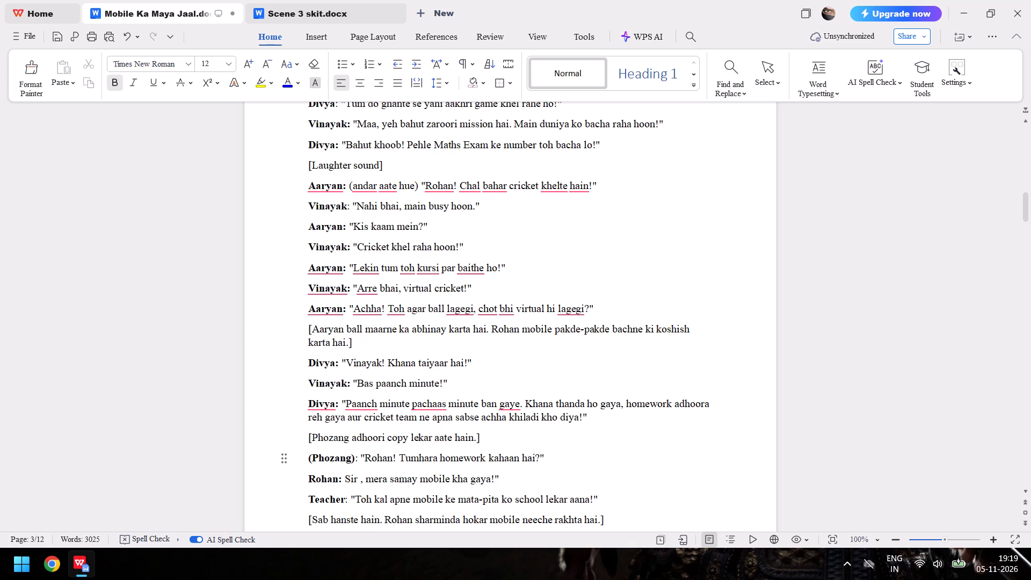
{"action": "key", "text": "Delete"}
{"action": "key", "text": "ctrl+Right"}
{"action": "key", "text": "ctrl+Delete"}
Replace "Rohan" with "Vinayak" in Phozang's line "Rohan! Tumhara homework kahaan hai?".
{"action": "key", "text": "ctrl+Right"}
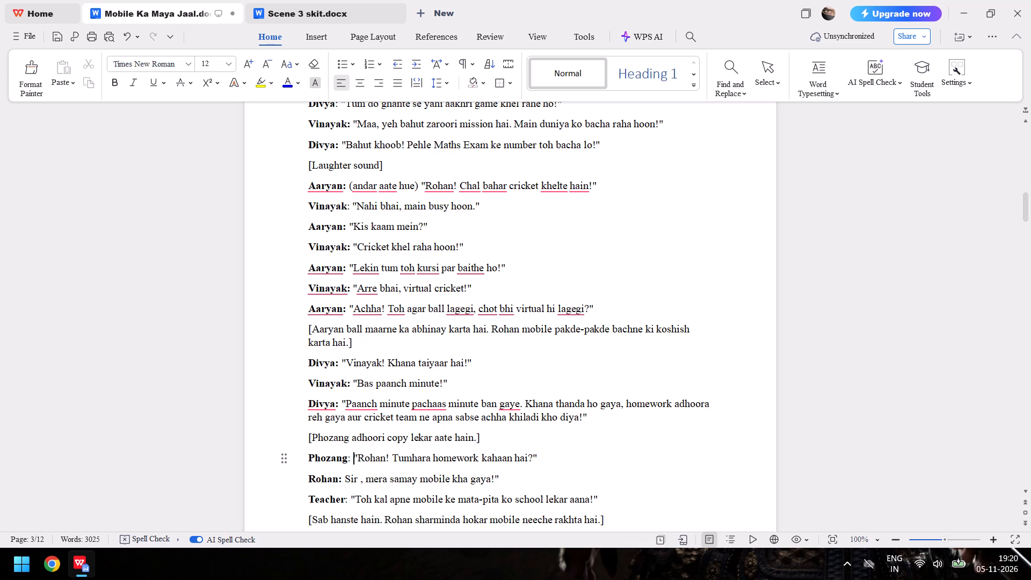
{"action": "key", "text": "ctrl+Right"}
{"action": "key", "text": "ctrl+Delete"}
{"action": "type", "text": "Vinayak"}
Replace the speaker label "Rohan" with "Vinayak" before the line "Sir , mera samay mobile kha gaya!".
{"action": "key", "text": "ctrl+Down"}
{"action": "key", "text": "ctrl+Delete"}
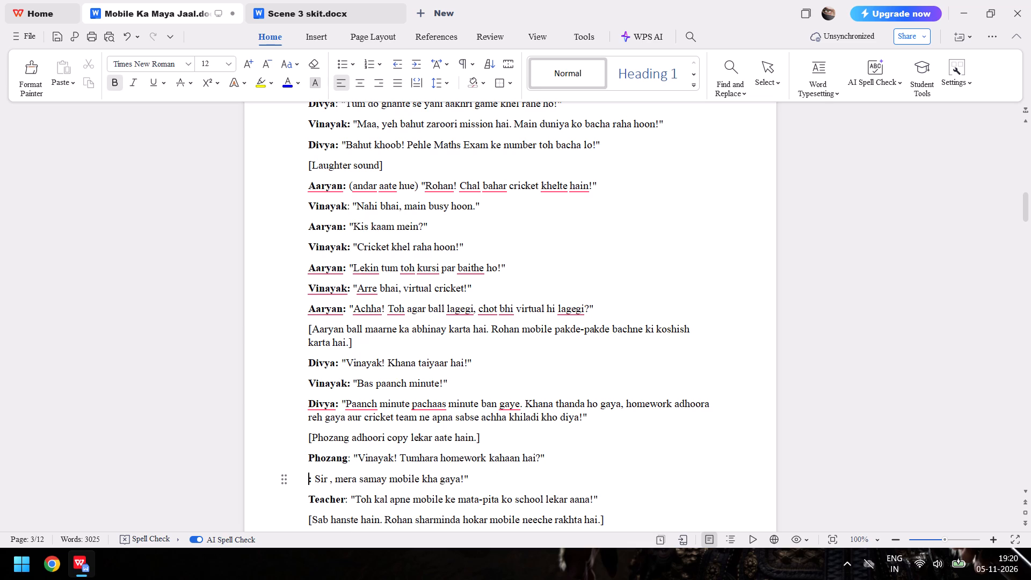
{"action": "type", "text": "Vinayak"}
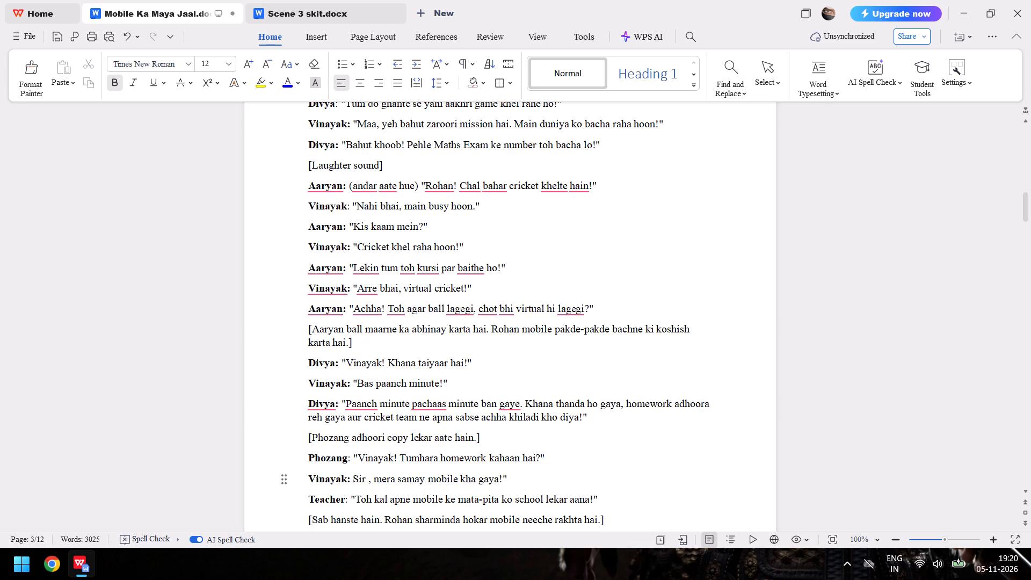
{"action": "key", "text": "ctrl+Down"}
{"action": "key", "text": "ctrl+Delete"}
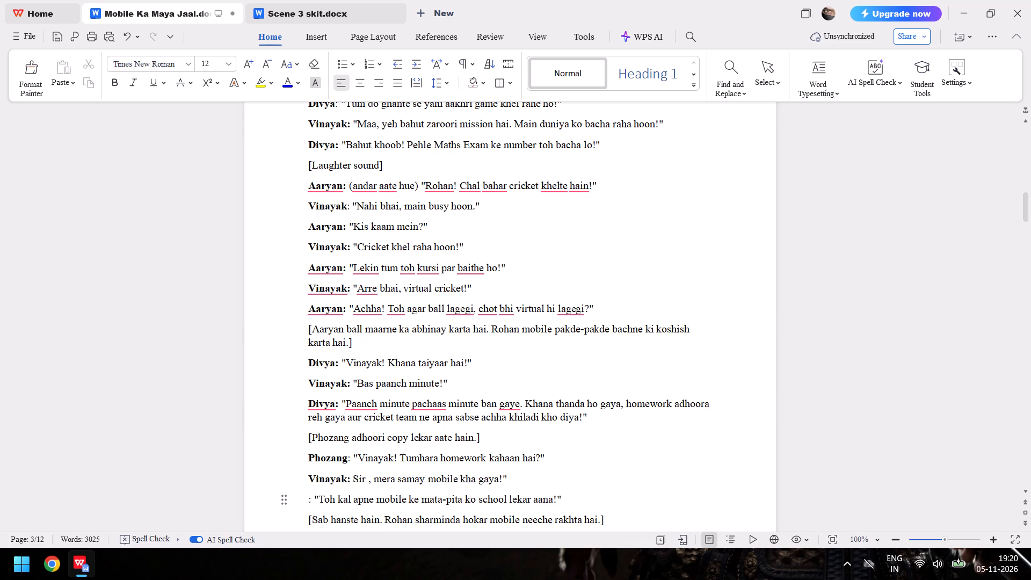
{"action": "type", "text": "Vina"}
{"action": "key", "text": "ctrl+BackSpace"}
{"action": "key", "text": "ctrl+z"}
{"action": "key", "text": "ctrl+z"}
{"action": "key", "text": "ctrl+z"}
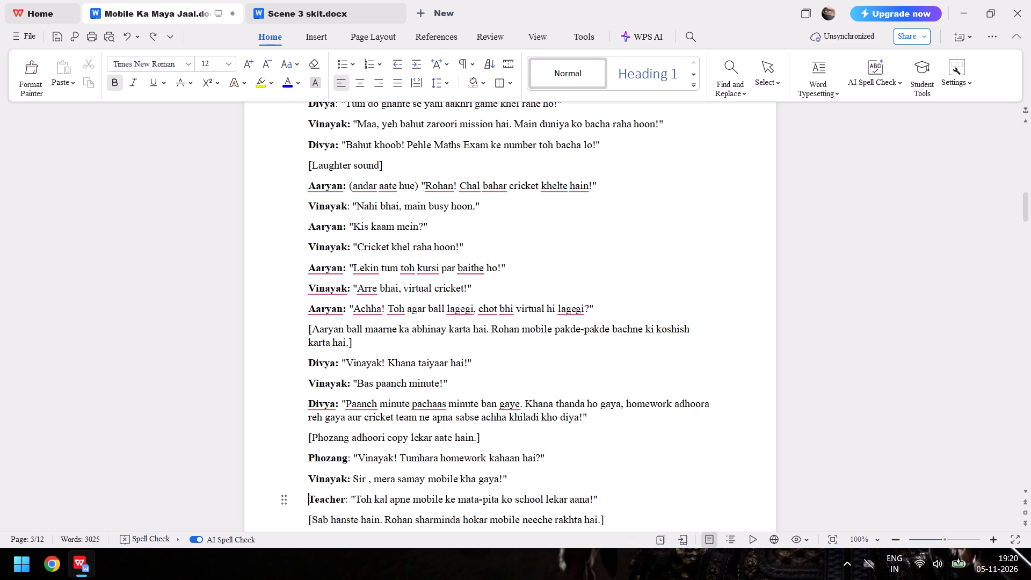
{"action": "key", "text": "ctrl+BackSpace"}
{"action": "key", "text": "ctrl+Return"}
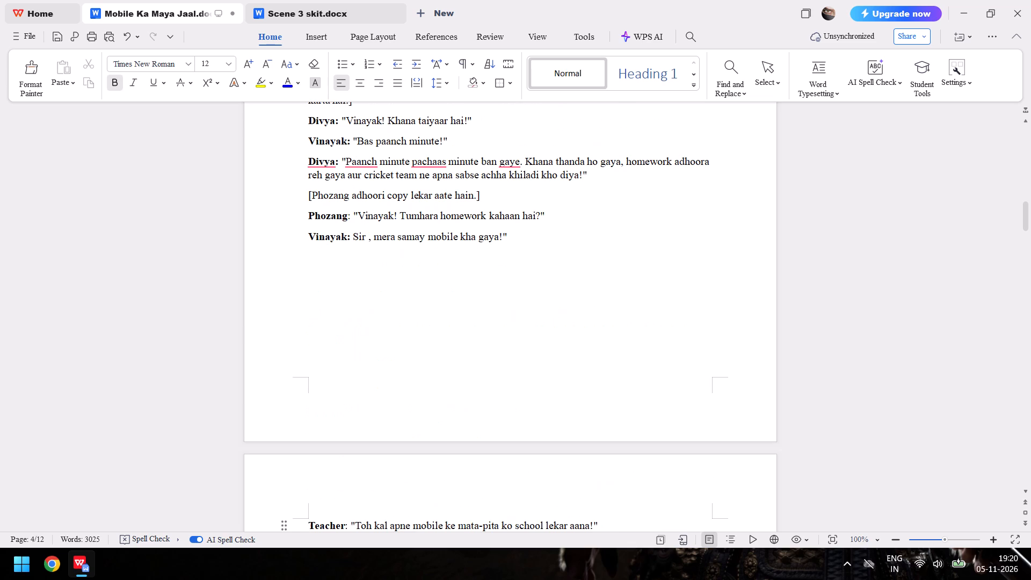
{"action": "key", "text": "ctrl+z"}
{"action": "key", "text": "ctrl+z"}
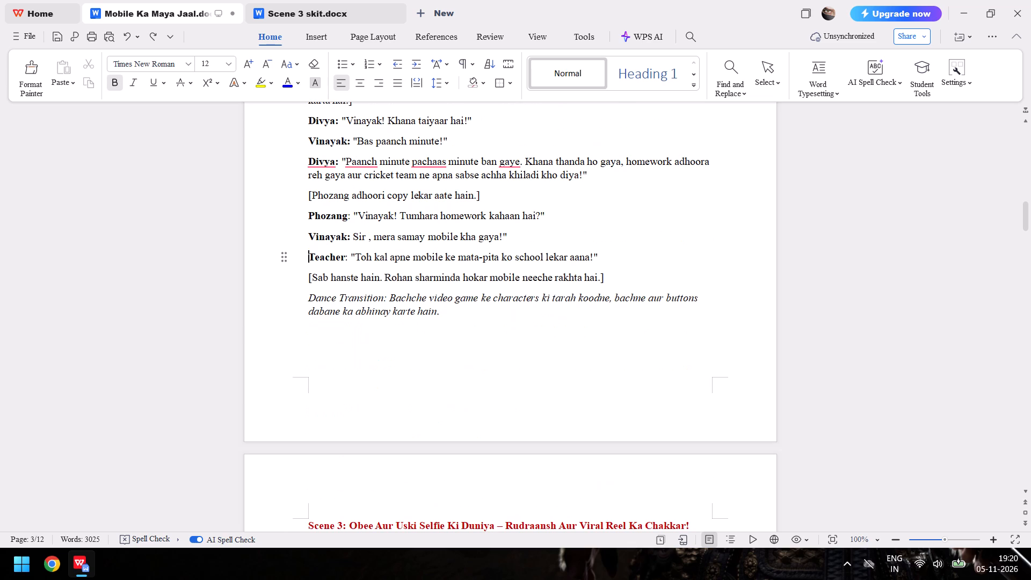
Delete the speaker name "Teacher" before the line "Toh kal apne mobile ke mata-pita ko school lekar aana!", keeping the colon.
{"action": "scroll", "coordinate": [375, 327], "scroll_direction": "up", "scroll_amount": 4}
{"action": "scroll", "coordinate": [384, 373], "scroll_direction": "down", "scroll_amount": 5}
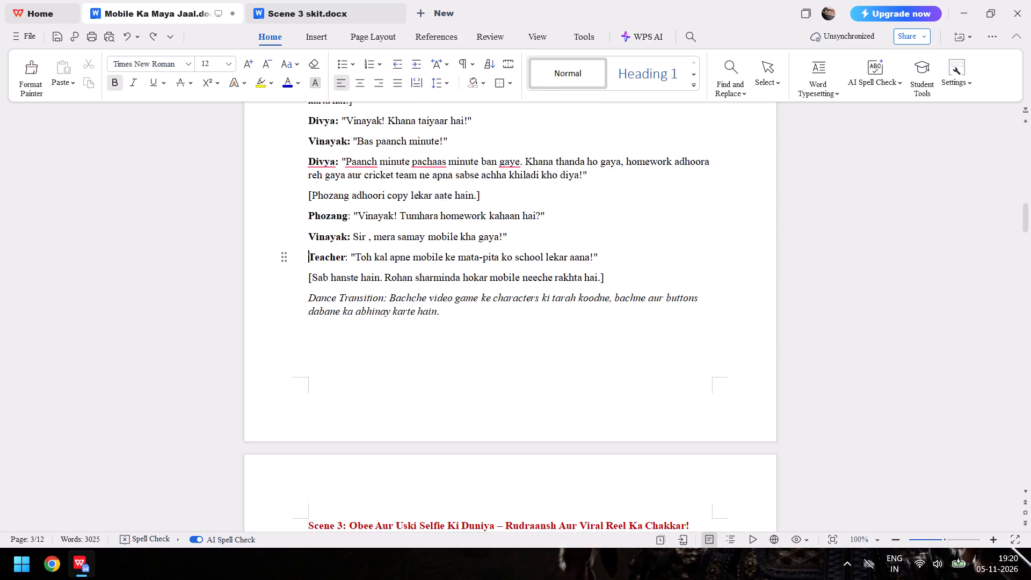
{"action": "scroll", "coordinate": [370, 373], "scroll_direction": "up", "scroll_amount": 3}
{"action": "key", "text": "ctrl+Delete"}
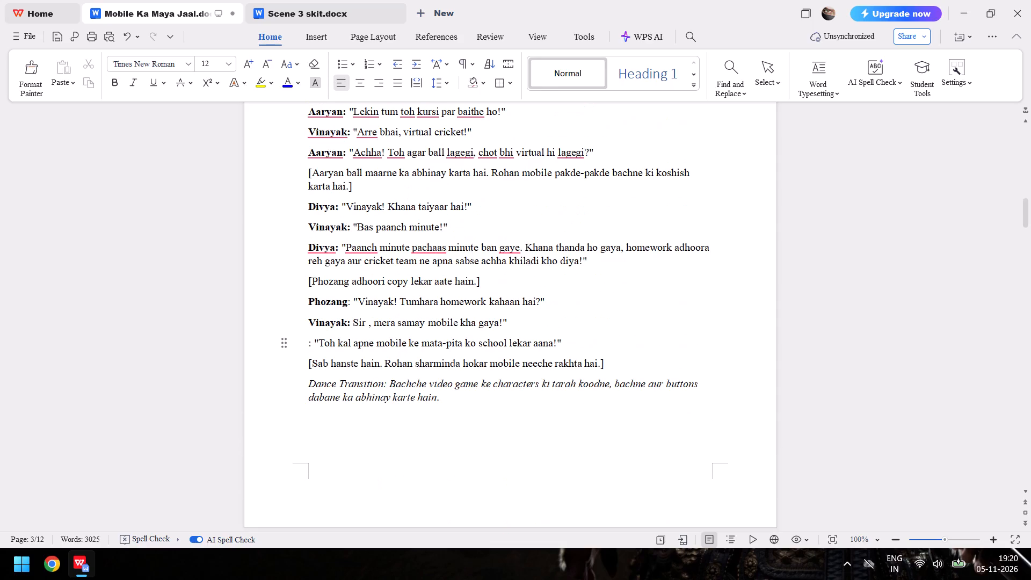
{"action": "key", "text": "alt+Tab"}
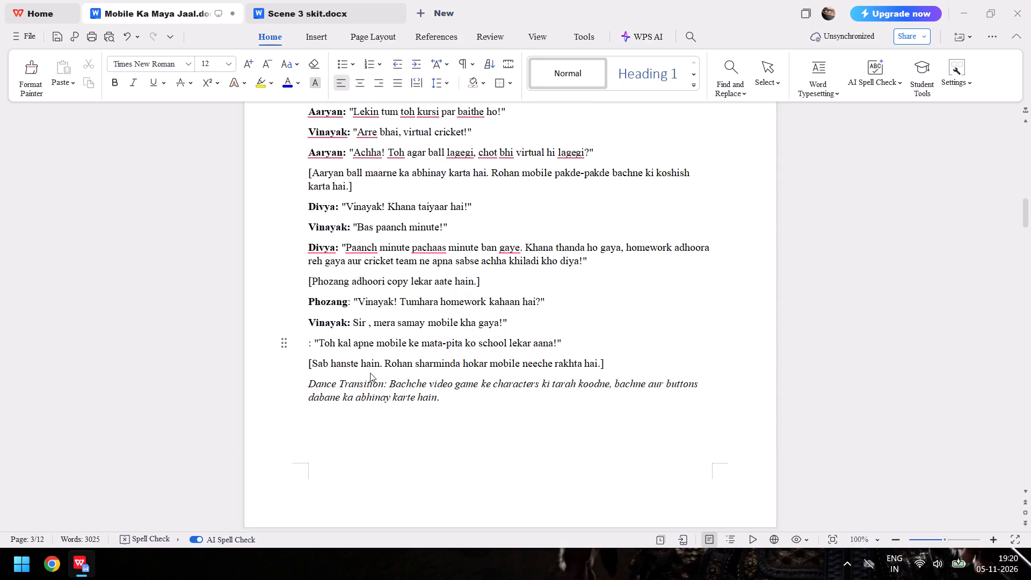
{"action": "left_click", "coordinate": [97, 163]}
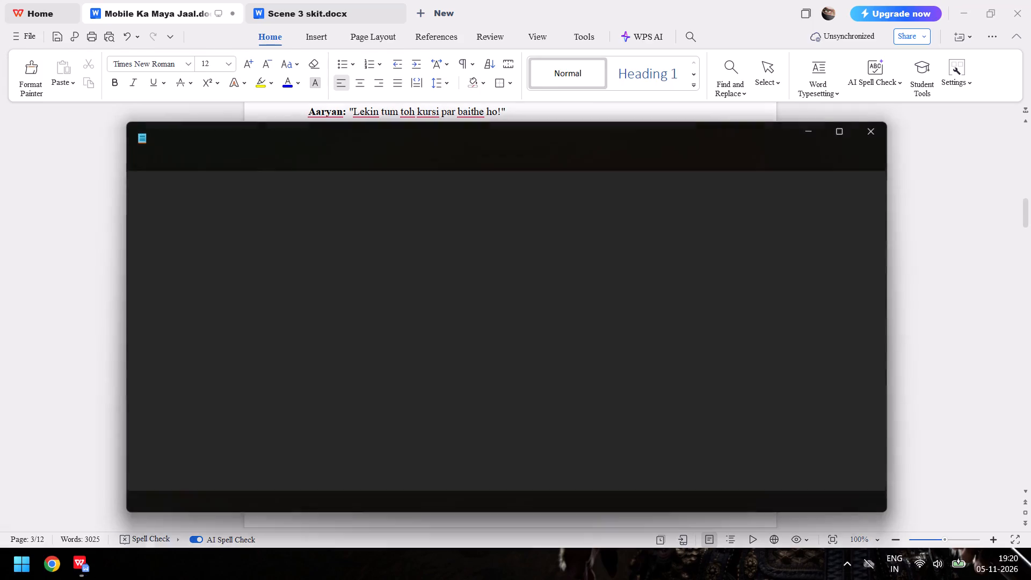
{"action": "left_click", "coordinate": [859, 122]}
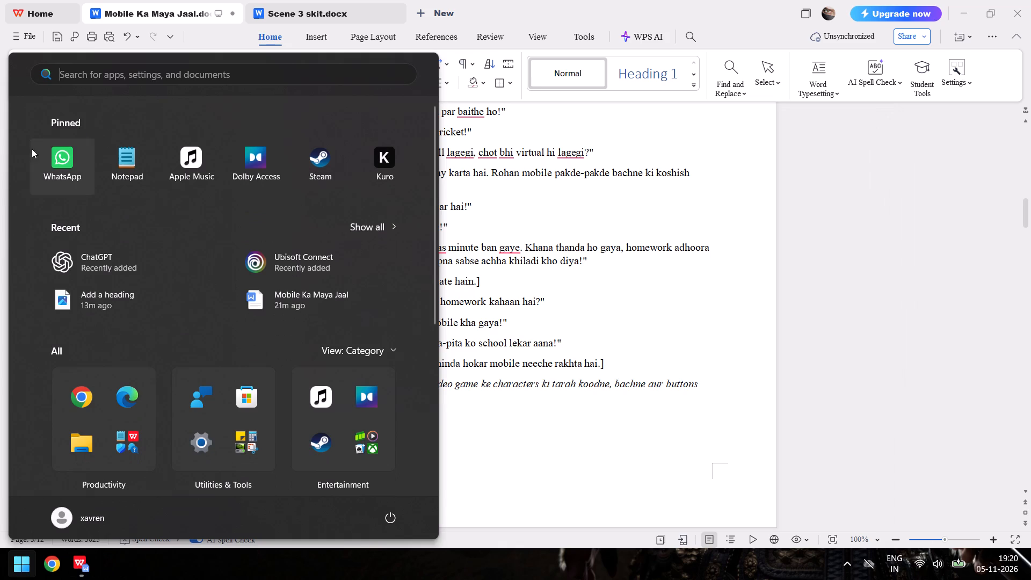
Launch the WhatsApp app.
{"action": "left_click", "coordinate": [40, 149]}
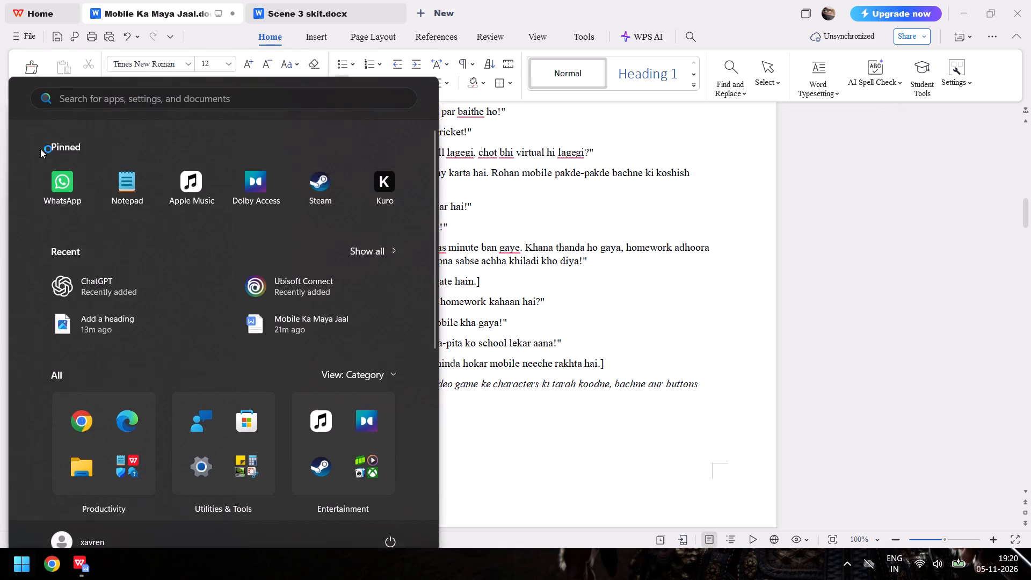
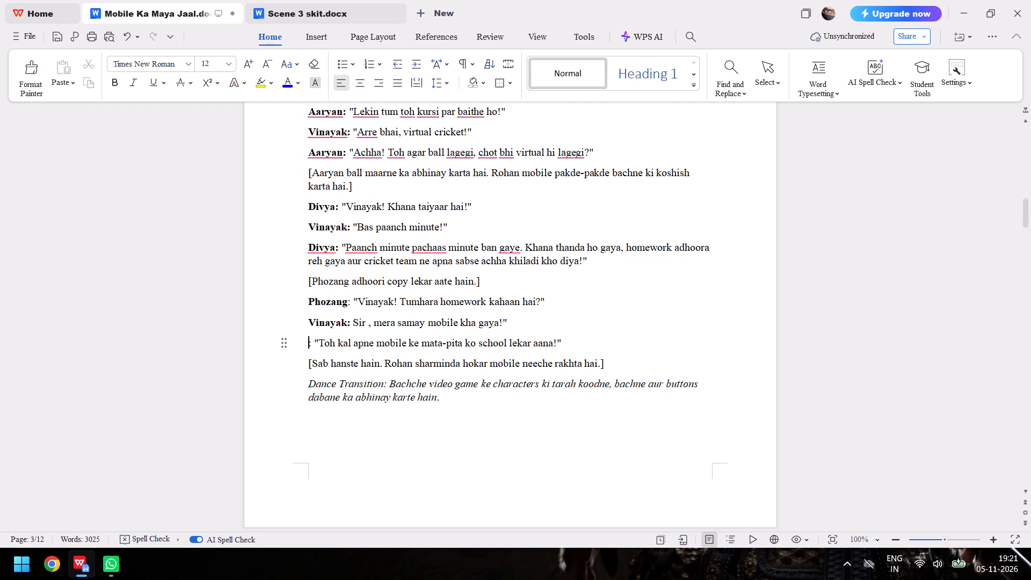
Add the bold speaker name "Phozang" before the line "Toh kal apne mobile ke mata-pita ko school lekar aana!".
{"action": "type", "text": "Phozang"}
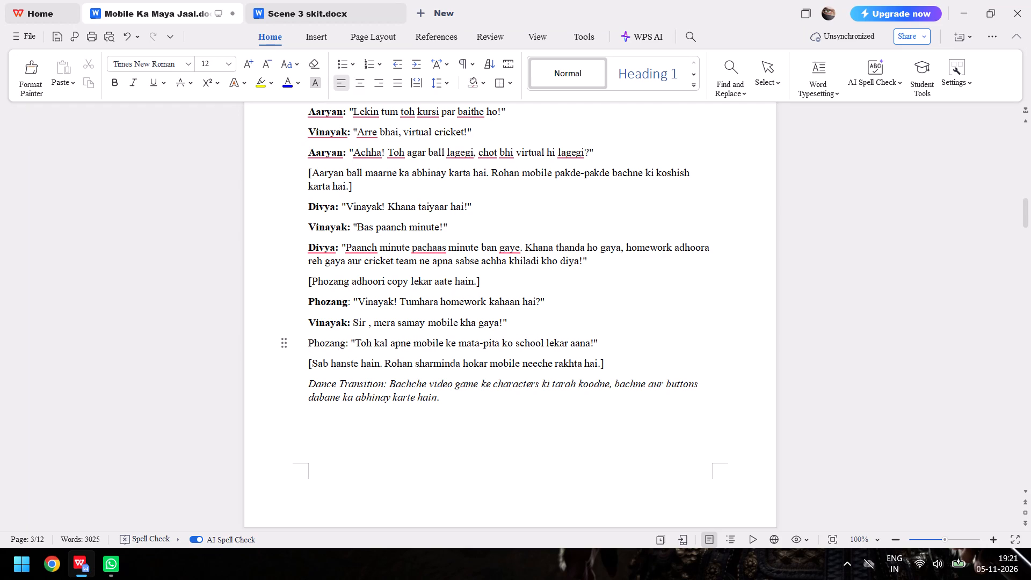
{"action": "key", "text": "ctrl+shift+Left"}
{"action": "key", "text": "ctrl+b"}
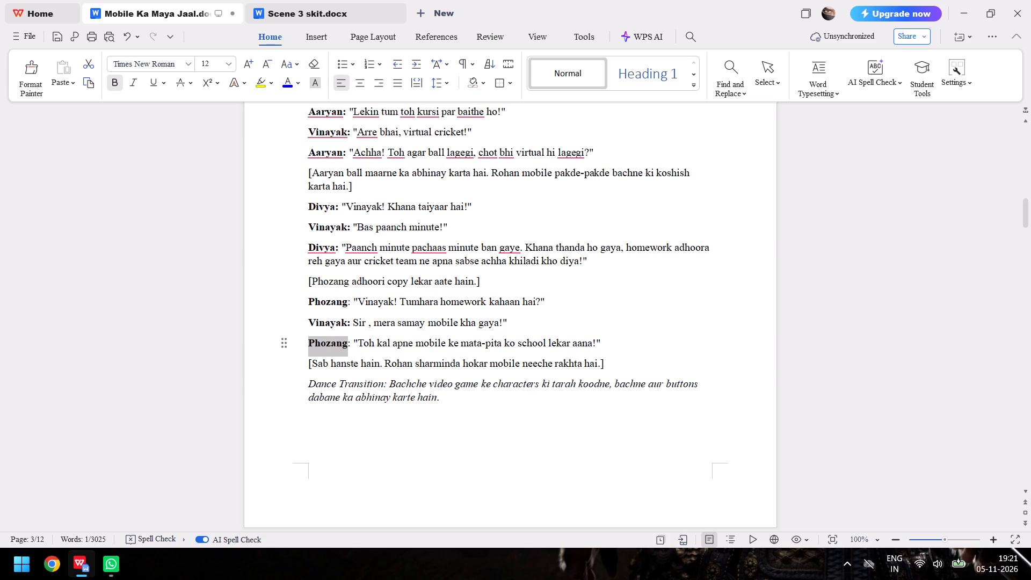
Replace "Rohan" with "Vinayak" in the stage direction "[Sab hanste hain. Rohan sharminda hokar mobile neeche rakhta hai.]".
{"action": "left_click", "coordinate": [410, 365]}
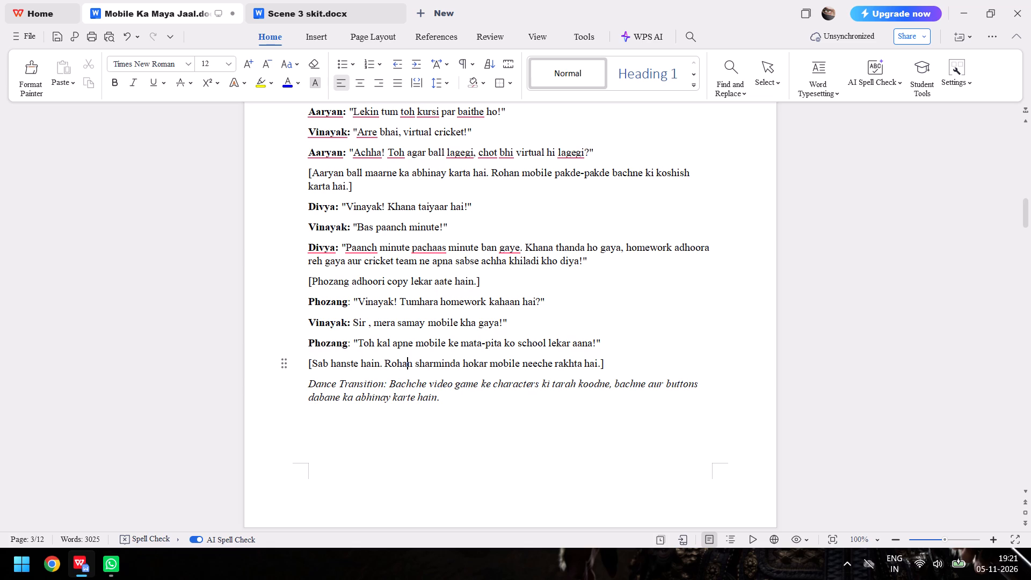
{"action": "key", "text": "Right"}
{"action": "key", "text": "ctrl+shift+BackSpace"}
{"action": "key", "text": "ctrl+BackSpace"}
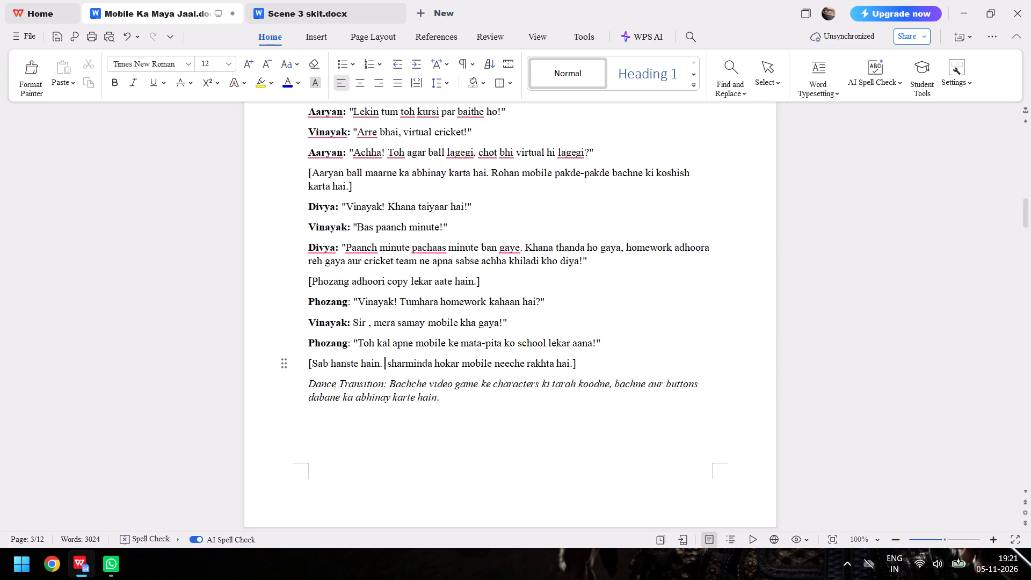
{"action": "type", "text": "Vinayak"}
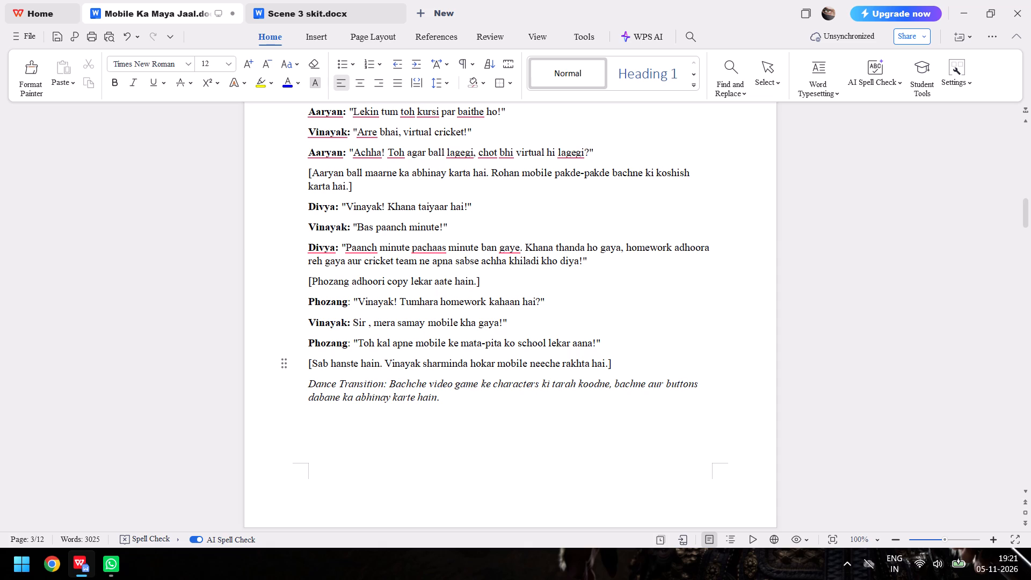
In Scene 3's character list, replace "Rohan" with "Vinayak" and "Teacher" with "Phozang".
{"action": "scroll", "coordinate": [361, 215], "scroll_direction": "down", "scroll_amount": 3}
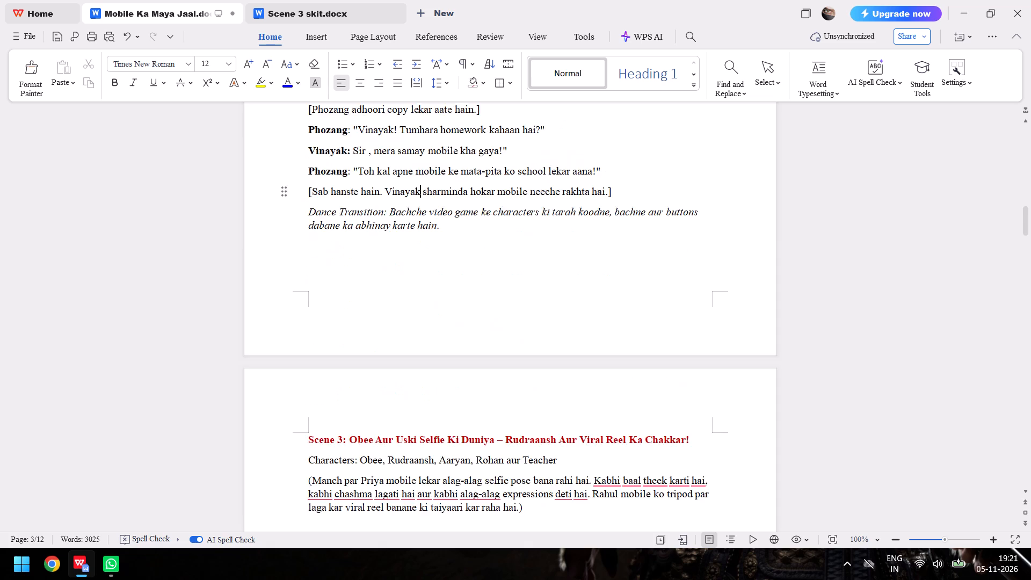
{"action": "scroll", "coordinate": [361, 215], "scroll_direction": "down", "scroll_amount": 7}
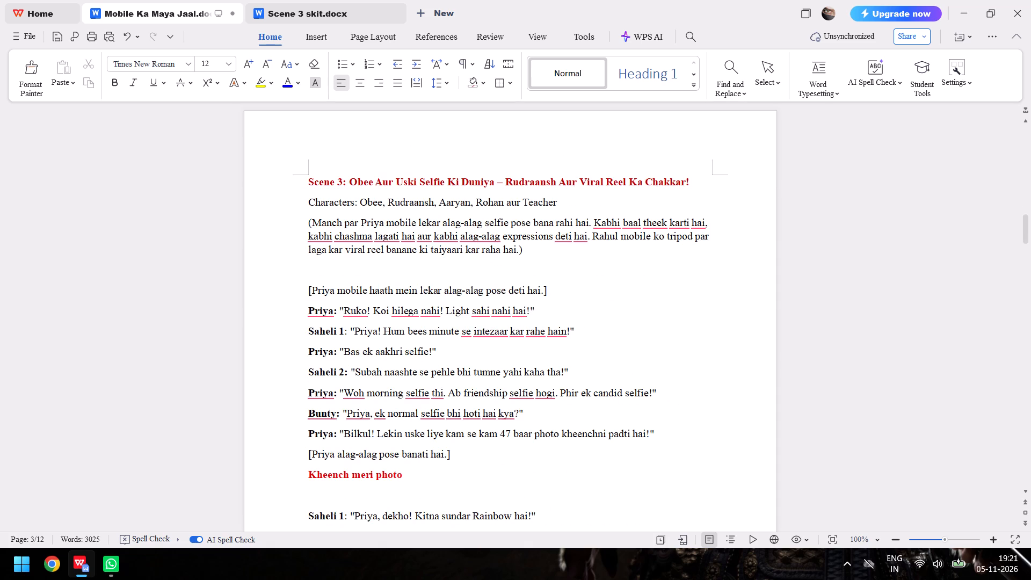
{"action": "left_click", "coordinate": [504, 200]}
{"action": "key", "text": "ctrl+BackSpace"}
{"action": "type", "text": "Vinayak"}
{"action": "key", "text": "ctrl+Right"}
{"action": "key", "text": "ctrl+Right"}
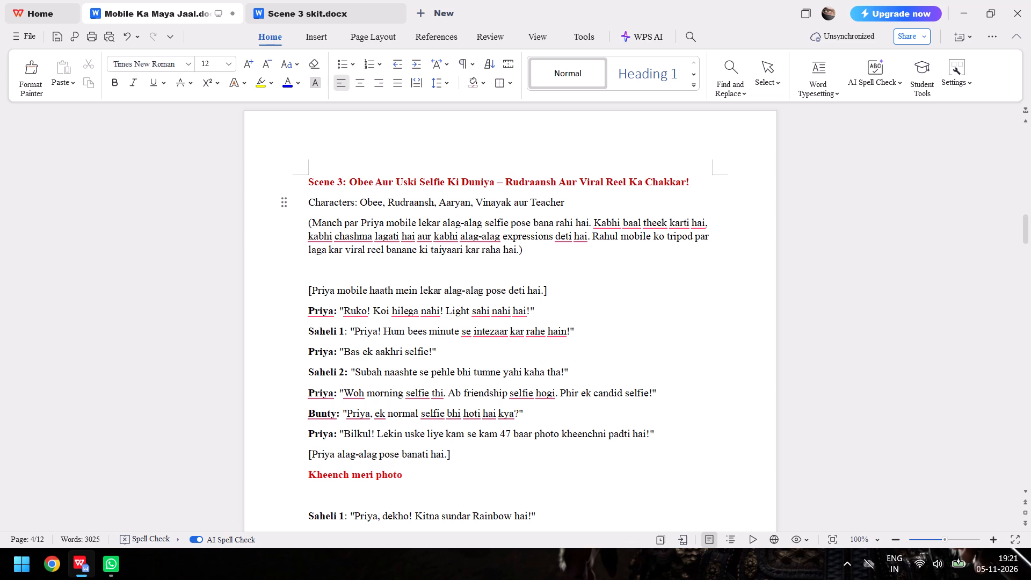
{"action": "key", "text": "ctrl+Delete"}
{"action": "key", "text": "shift+p"}
{"action": "type", "text": "hozang"}
Replace "Priya" with "Obee" in Scene 3's opening "Manch par" direction and in the "mobile haath mein lekar" direction.
{"action": "left_click", "coordinate": [380, 217]}
{"action": "key", "text": "Right"}
{"action": "key", "text": "ctrl+BackSpace"}
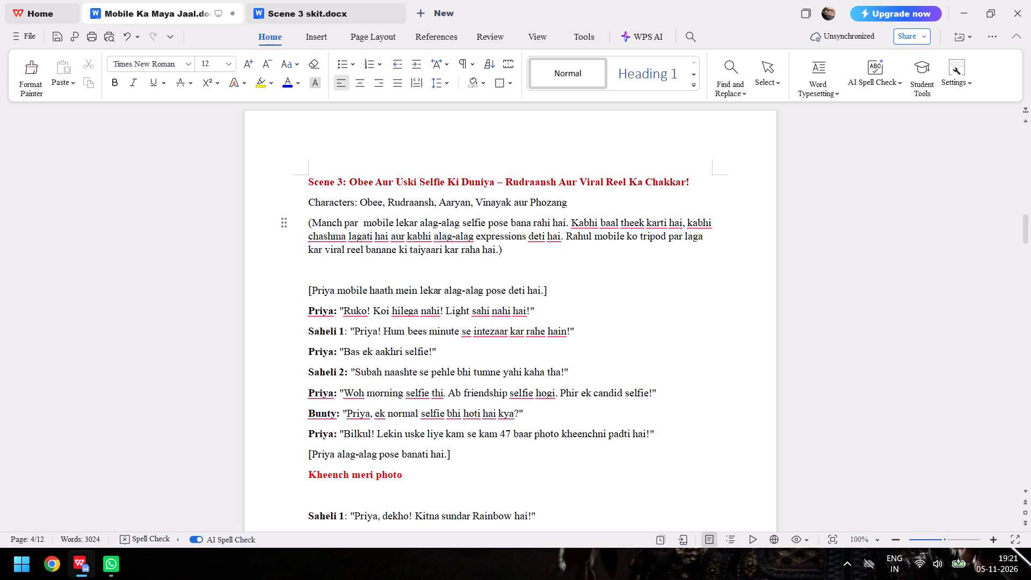
{"action": "type", "text": "Obee"}
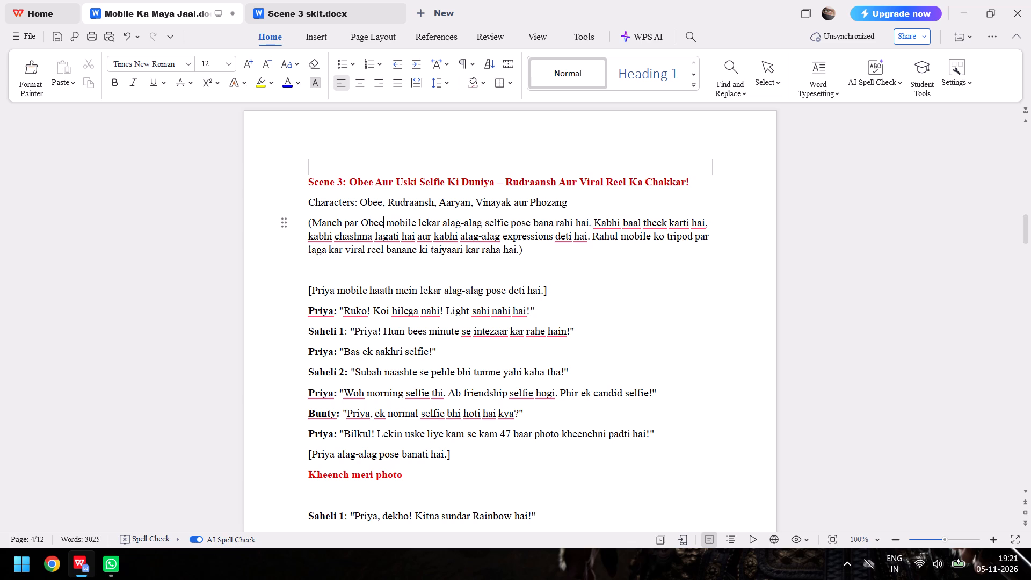
{"action": "left_click", "coordinate": [335, 298]}
{"action": "key", "text": "ctrl+BackSpace"}
{"action": "type", "text": "Obee"}
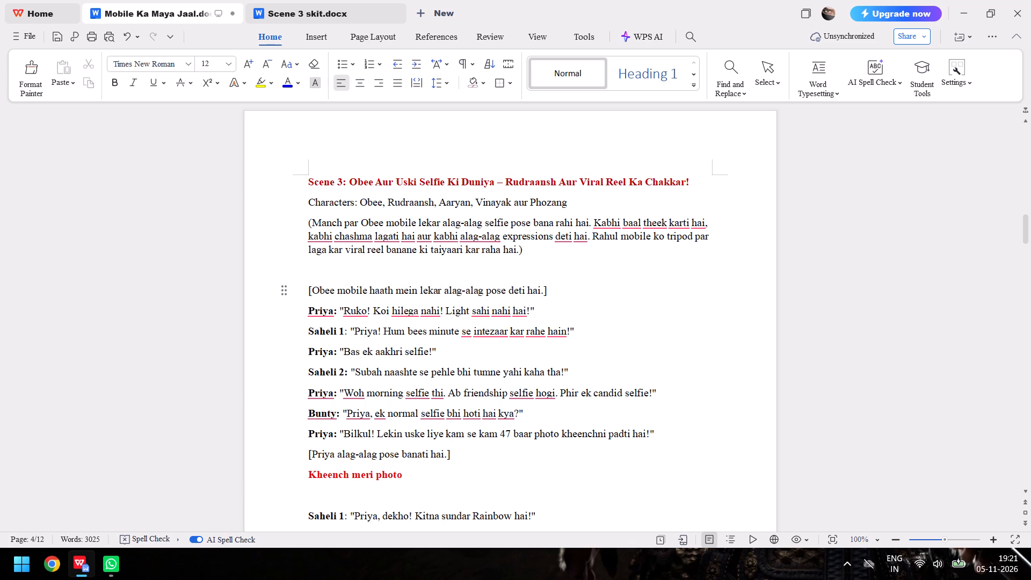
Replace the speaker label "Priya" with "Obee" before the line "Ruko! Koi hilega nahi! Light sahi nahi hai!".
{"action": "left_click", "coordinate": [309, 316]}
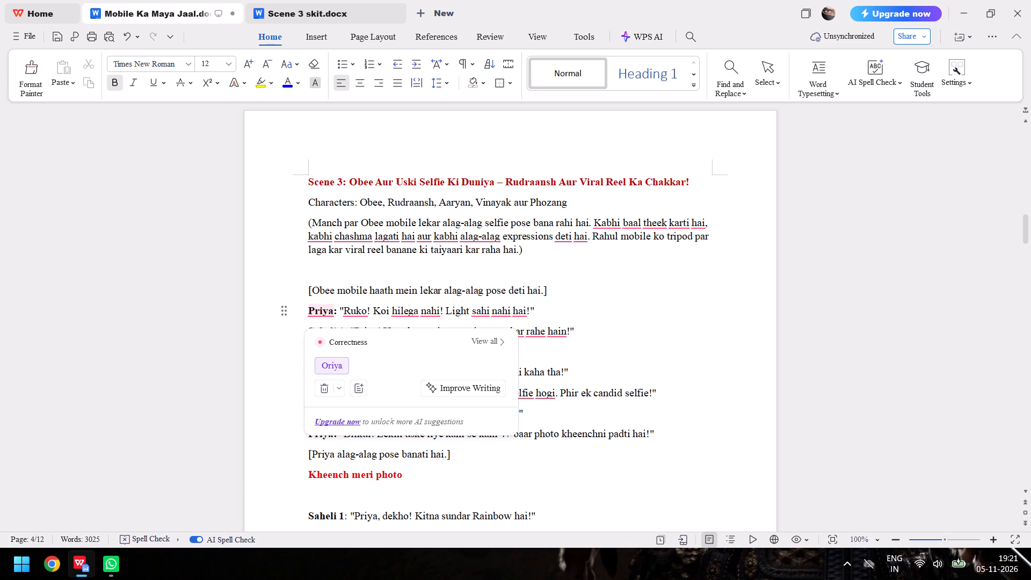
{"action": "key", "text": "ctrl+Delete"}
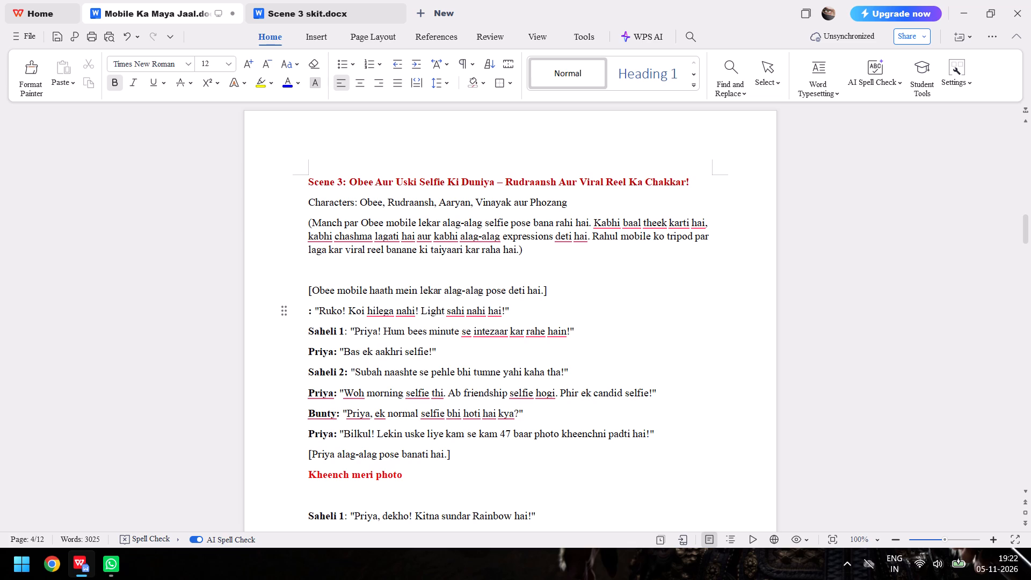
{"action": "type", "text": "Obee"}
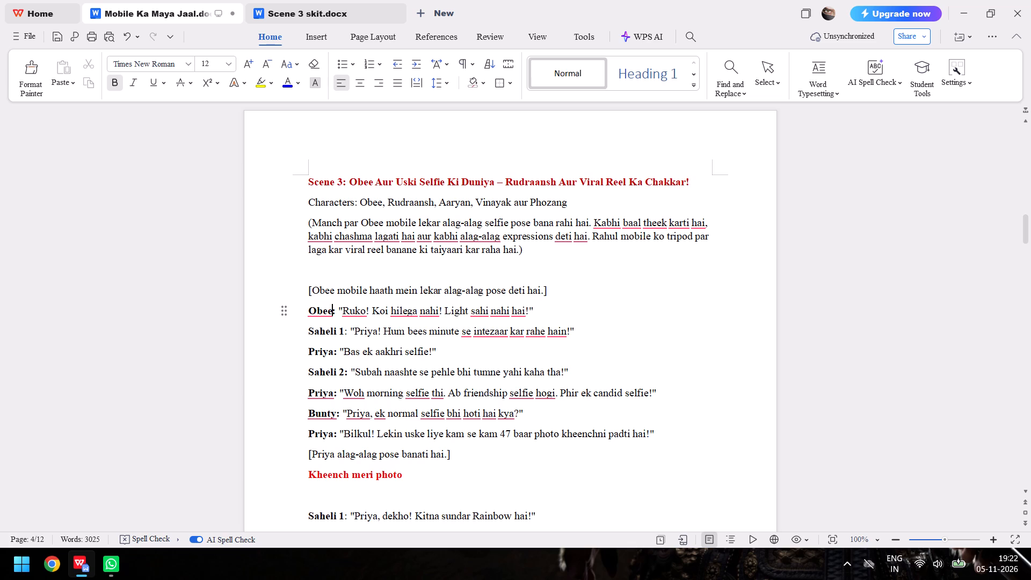
Change the speaker label before "Ruko! Koi hilega nahi! Light sahi nahi hai!" to "Divya".
{"action": "scroll", "coordinate": [286, 342], "scroll_direction": "down", "scroll_amount": 2}
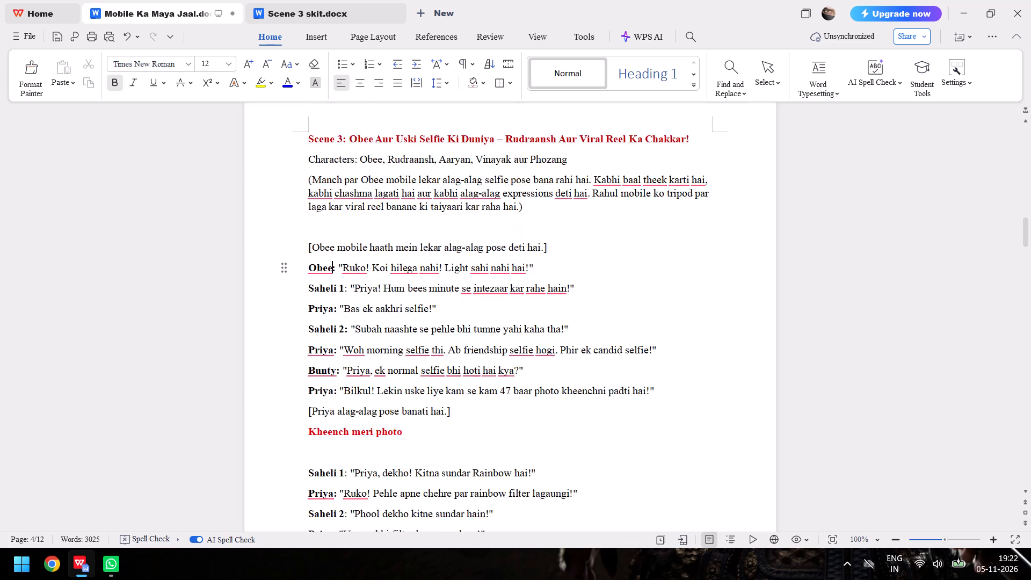
{"action": "scroll", "coordinate": [257, 344], "scroll_direction": "down", "scroll_amount": 3}
{"action": "scroll", "coordinate": [268, 360], "scroll_direction": "up", "scroll_amount": 5}
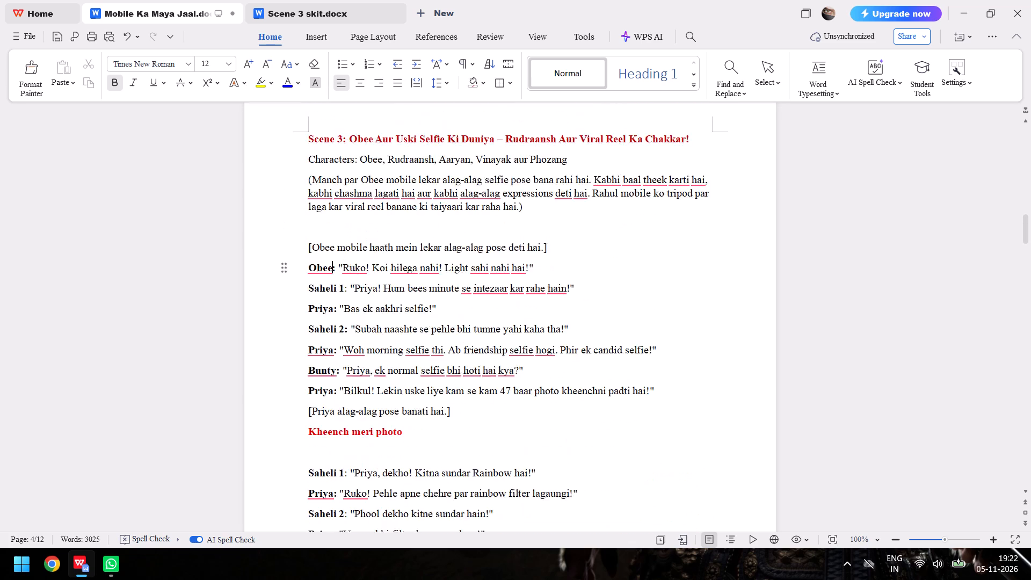
{"action": "key", "text": "ctrl+BackSpace"}
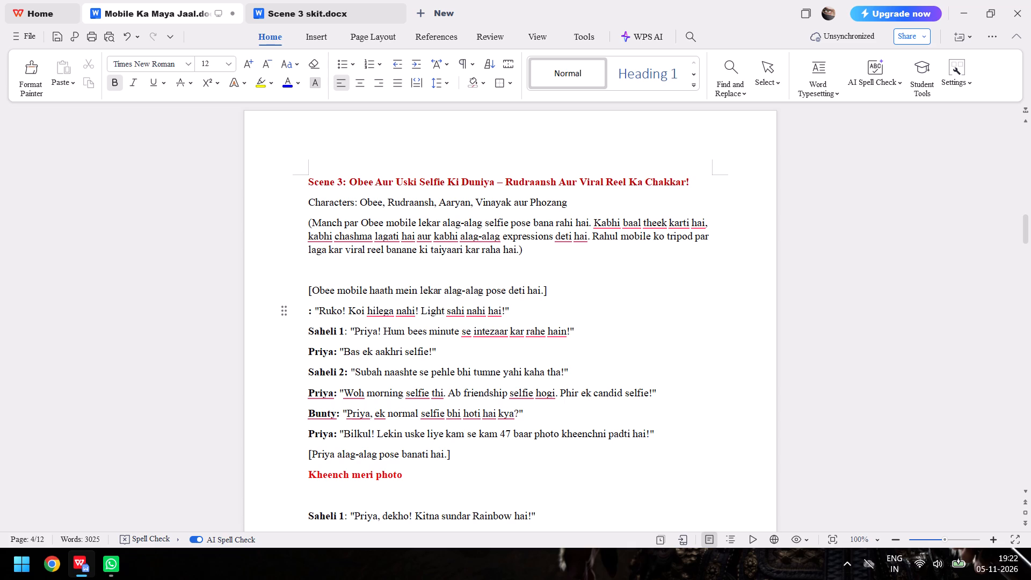
{"action": "type", "text": "Divya"}
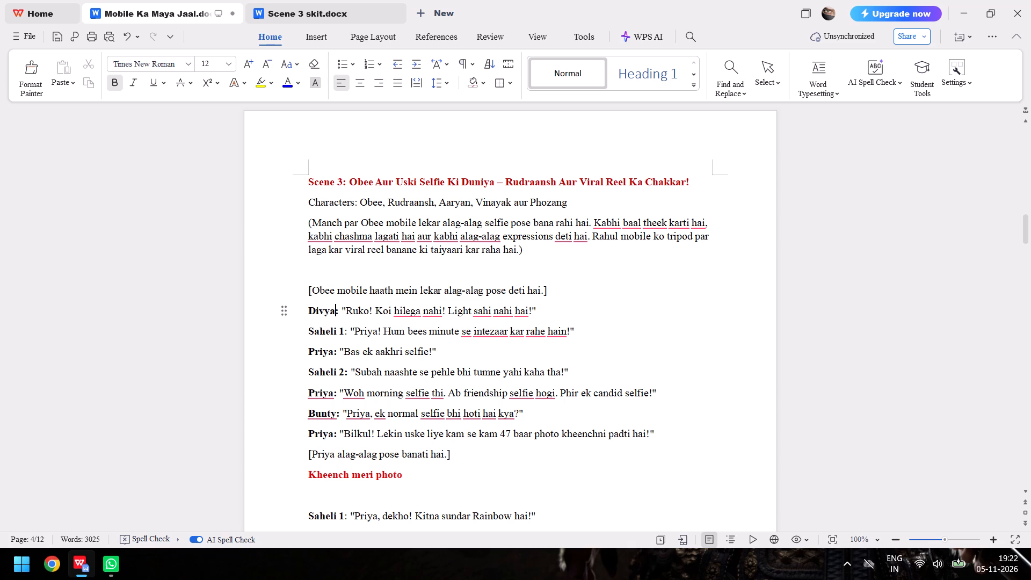
Replace the speaker label "Saheli 1" with a bold "Lekhman" before "Priya! Hum bees minute se intezaar kar rahe hain!".
{"action": "key", "text": "ctrl+Down"}
{"action": "key", "text": "ctrl+Delete"}
{"action": "key", "text": "ctrl+Delete"}
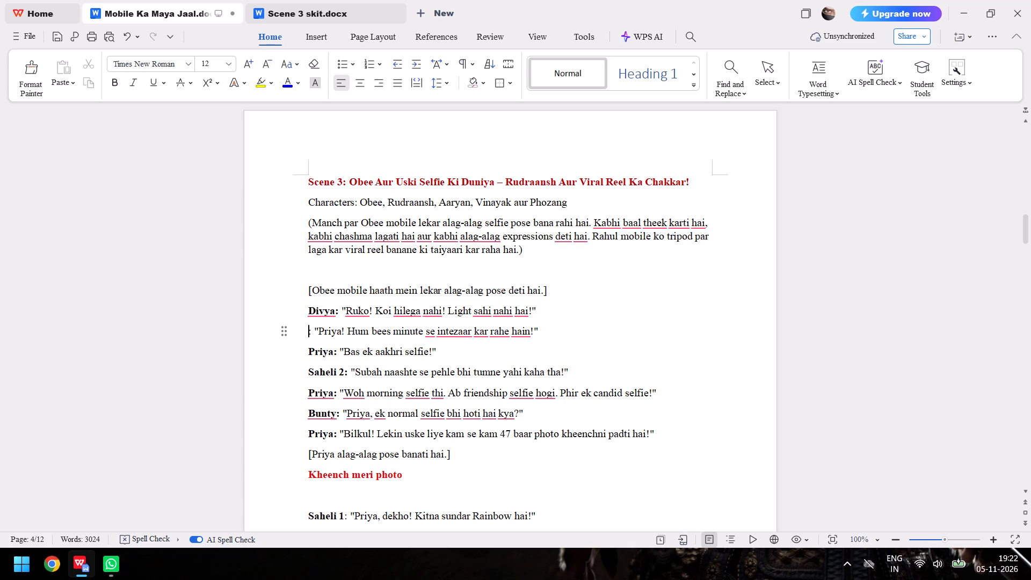
{"action": "type", "text": "Lekhman"}
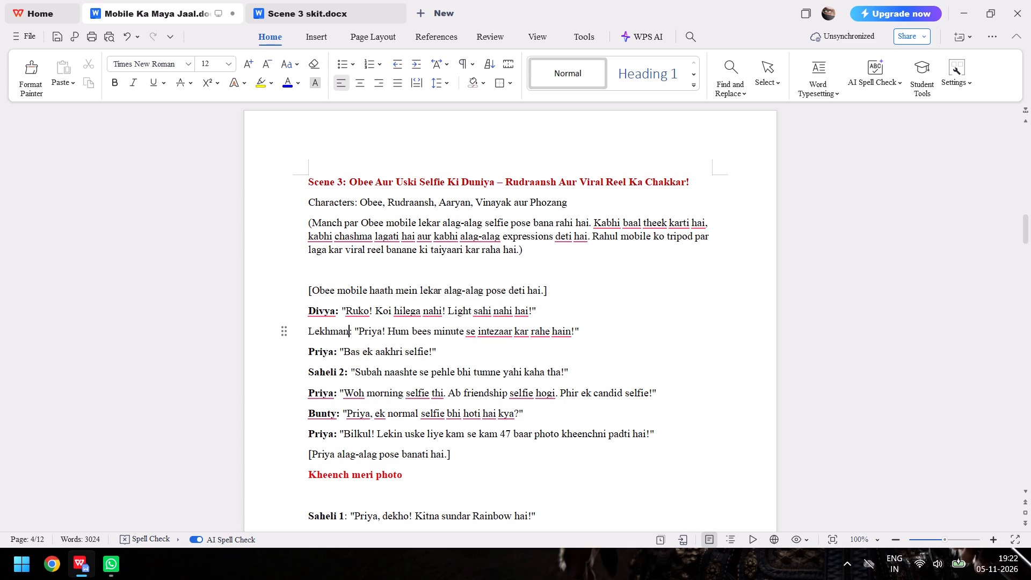
{"action": "key", "text": "ctrl+shift+Left"}
{"action": "key", "text": "ctrl+b"}
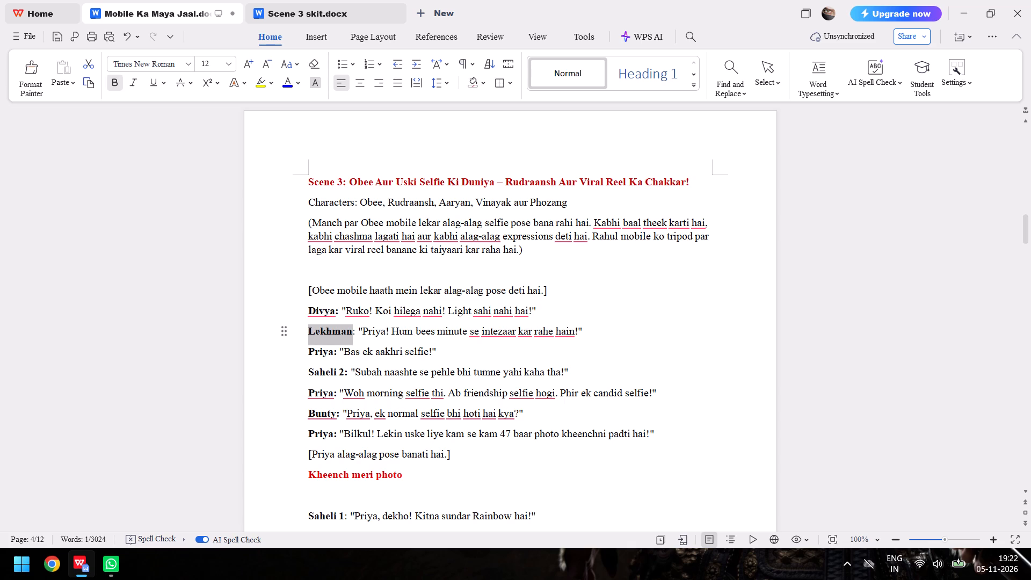
Replace the speaker label "Priya" with "Divya" before the line "Bas ek aakhri selfie!".
{"action": "left_click", "coordinate": [309, 351]}
{"action": "key", "text": "ctrl+Delete"}
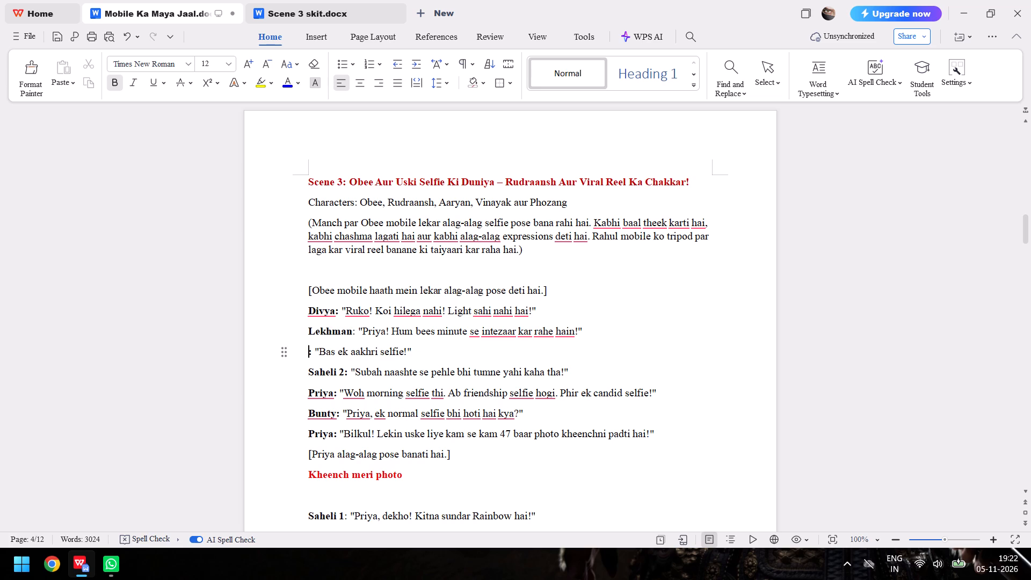
{"action": "type", "text": "Divya"}
Replace the speaker label "Saheli 2" with "Lekhman" before the line "Subah naashte se pehle bhi tumne yahi kaha tha!".
{"action": "key", "text": "ctrl+Down"}
{"action": "key", "text": "ctrl+Delete"}
{"action": "key", "text": "ctrl+Delete"}
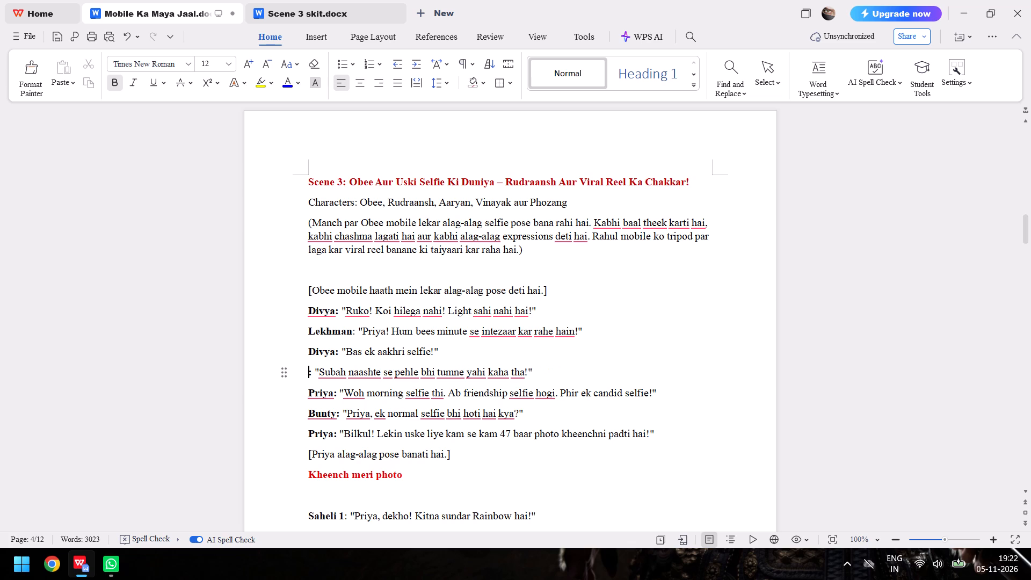
{"action": "key", "text": "asterisk"}
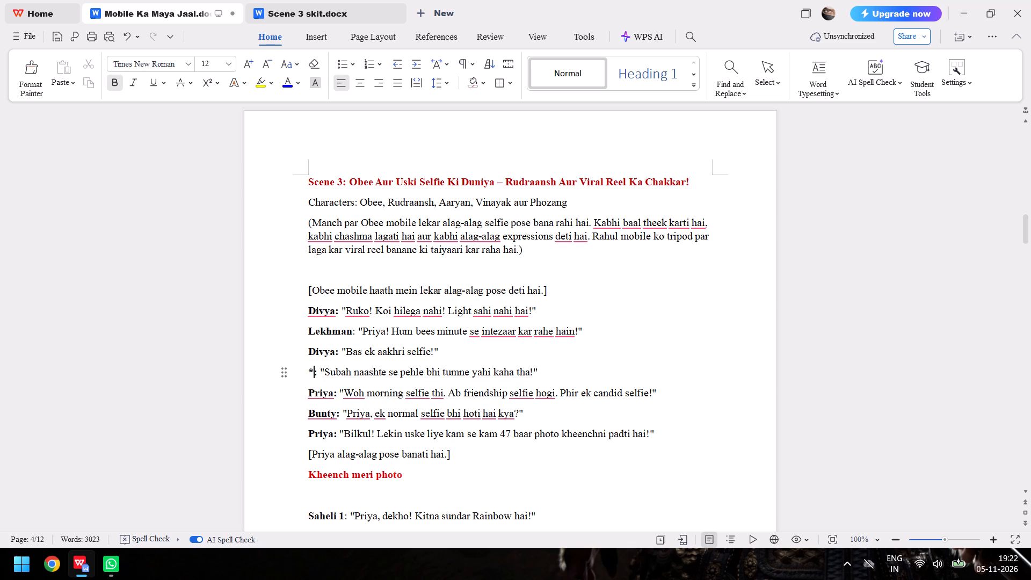
{"action": "key", "text": "BackSpace"}
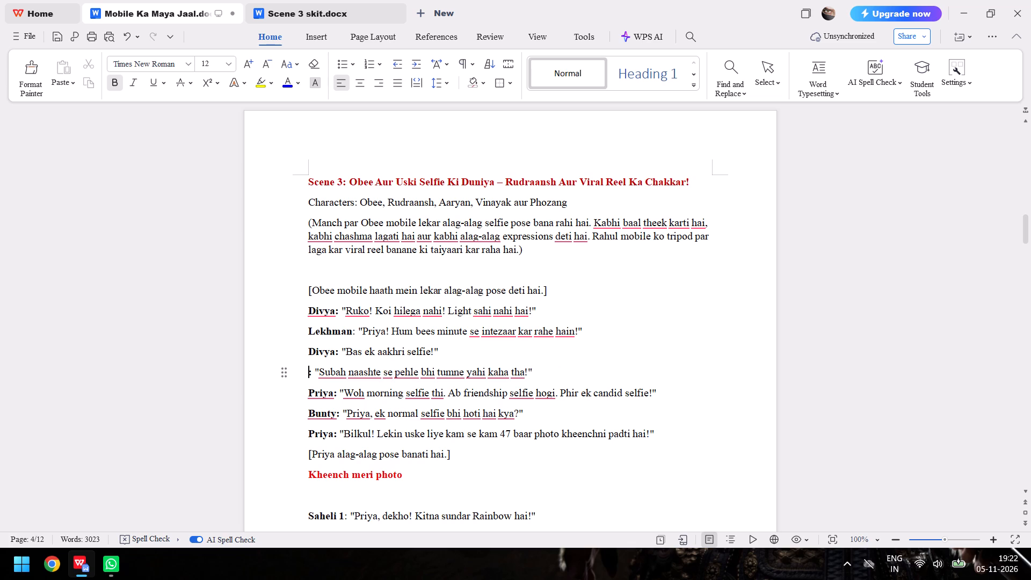
{"action": "type", "text": "Lekhman"}
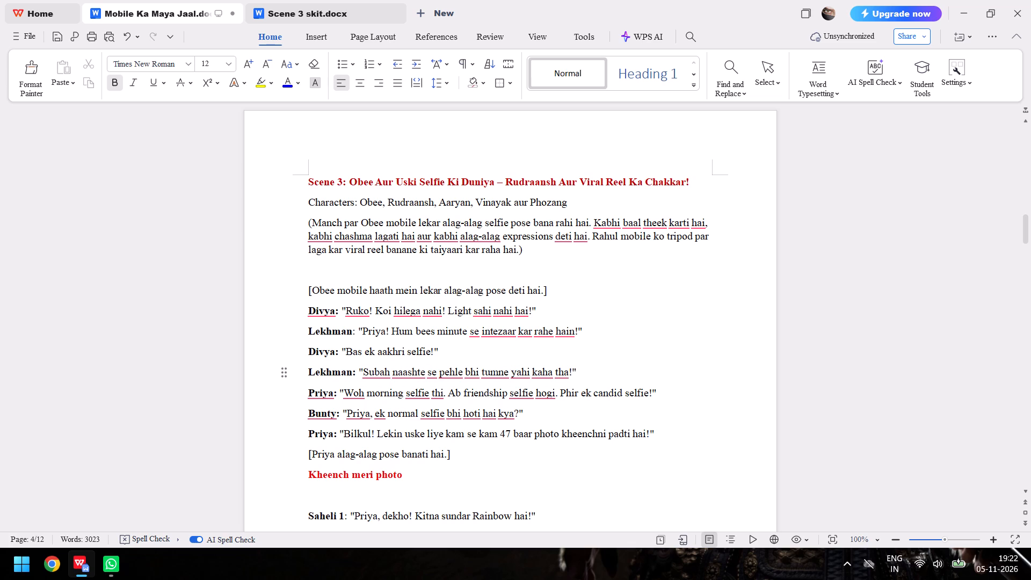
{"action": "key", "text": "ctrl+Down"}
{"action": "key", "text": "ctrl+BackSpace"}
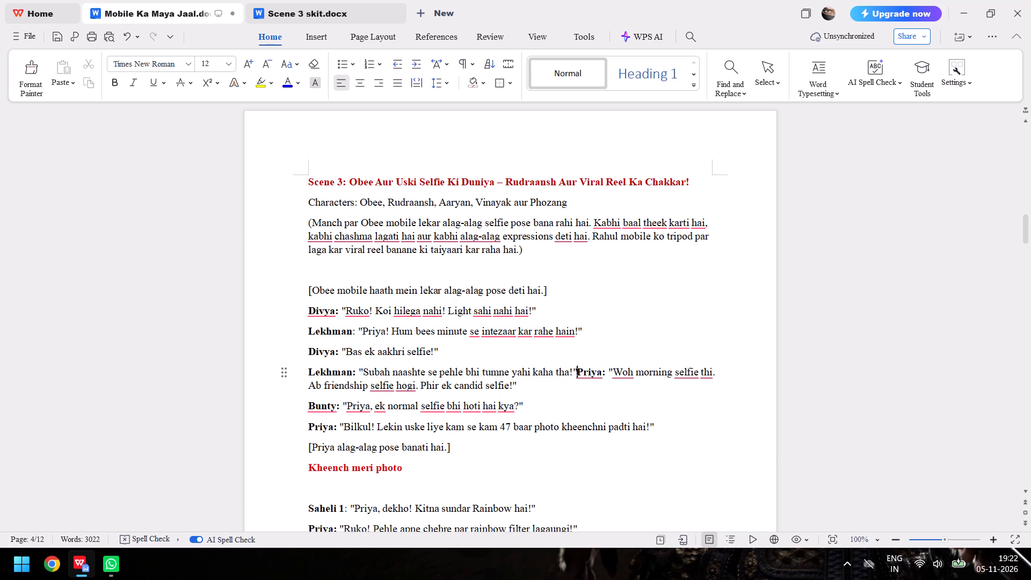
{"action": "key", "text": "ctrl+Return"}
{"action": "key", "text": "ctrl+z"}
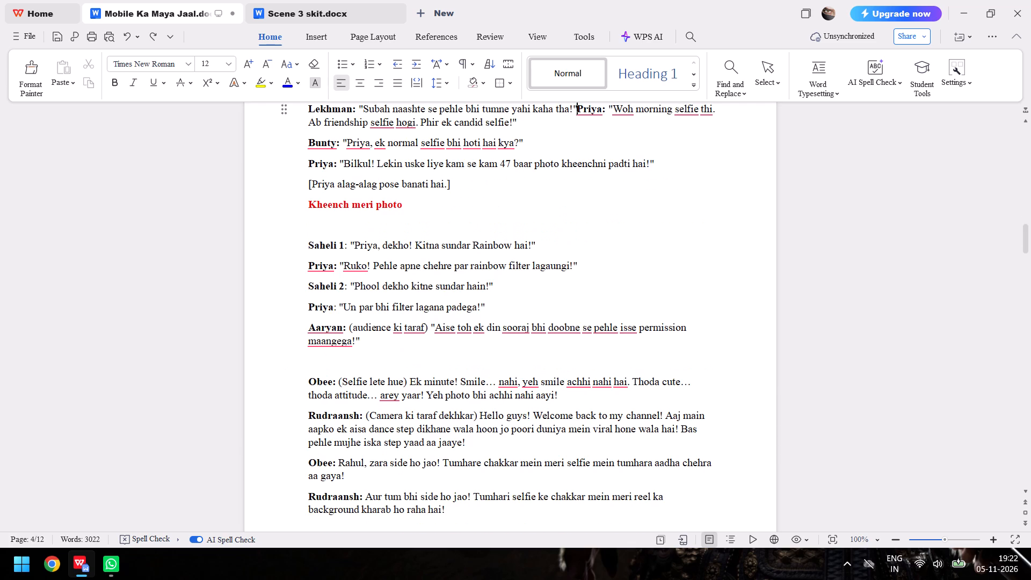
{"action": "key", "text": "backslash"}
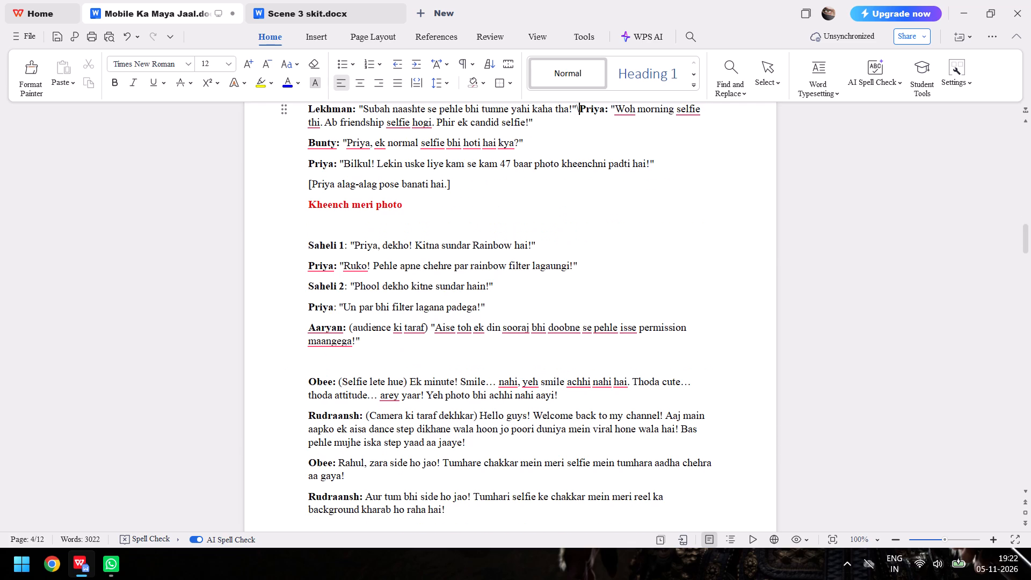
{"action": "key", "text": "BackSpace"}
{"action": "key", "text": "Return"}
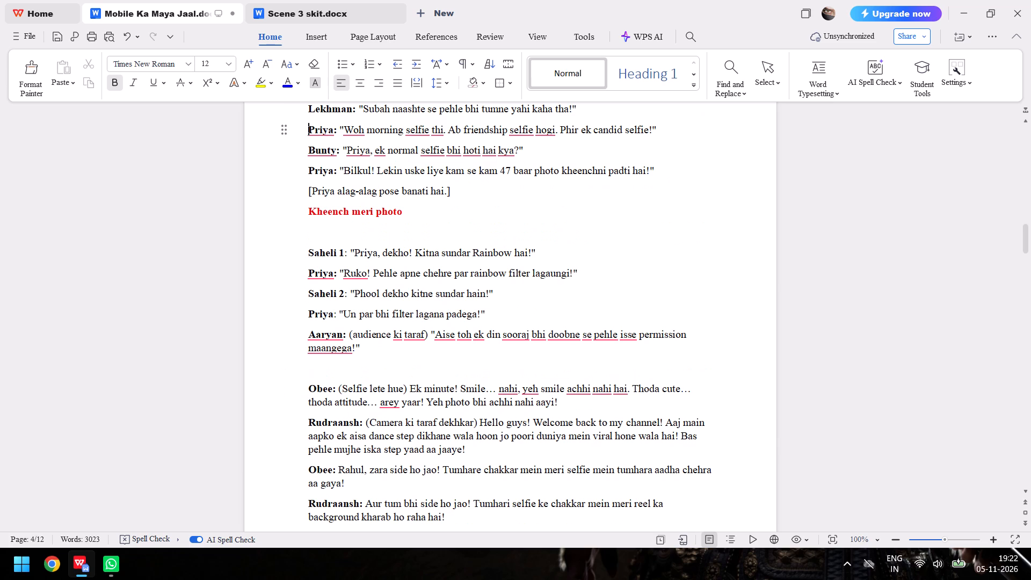
Replace the speaker label "Priya" with "Divya" before the line "Woh morning selfie thi. Ab friendship selfie hogi.".
{"action": "key", "text": "ctrl+Delete"}
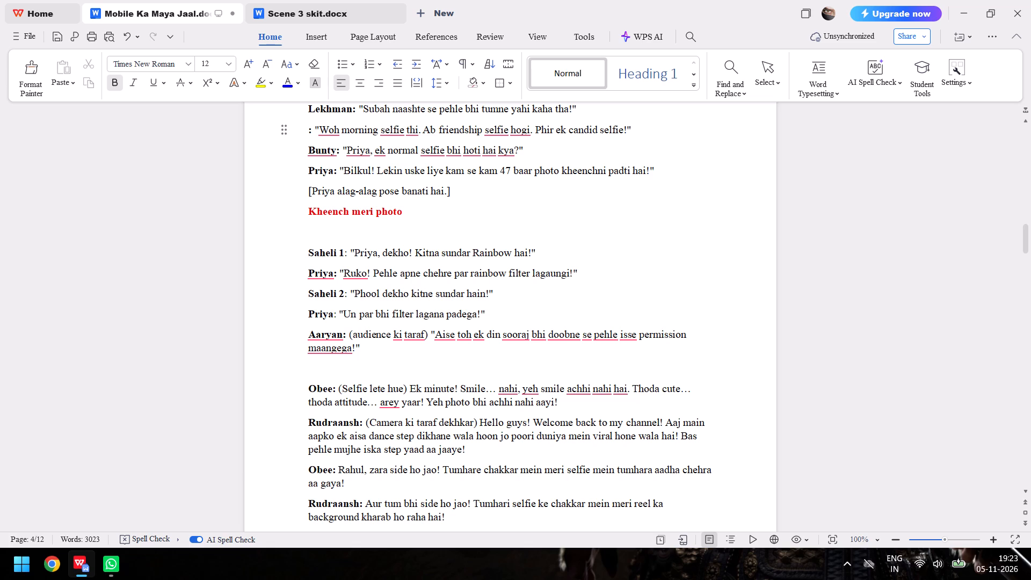
{"action": "type", "text": "Obee"}
{"action": "key", "text": "ctrl+BackSpace"}
{"action": "type", "text": "Divya"}
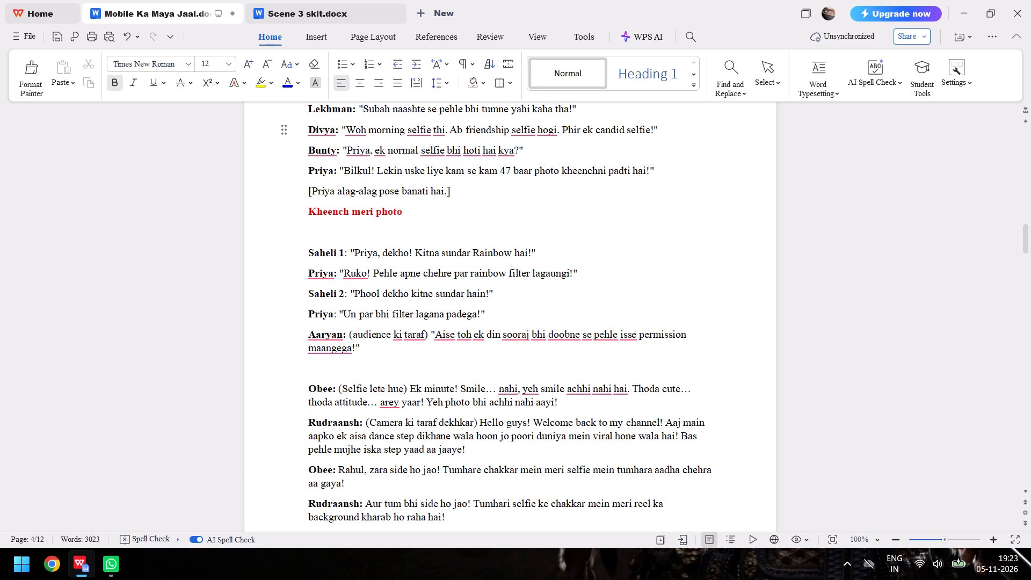
Replace the speaker label "Bunty" with "Lekhman" before the line "Priya, ek normal selfie bhi hoti hai kya?".
{"action": "key", "text": "ctrl+Down"}
{"action": "key", "text": "ctrl+Delete"}
{"action": "type", "text": "Lekhman"}
Replace the speaker label "Priya" with "Divya" before the line "Bilkul! Lekin uske liye kam se kam 47 baar photo kheenchni padti hai!".
{"action": "key", "text": "ctrl+Down"}
{"action": "key", "text": "ctrl+Delete"}
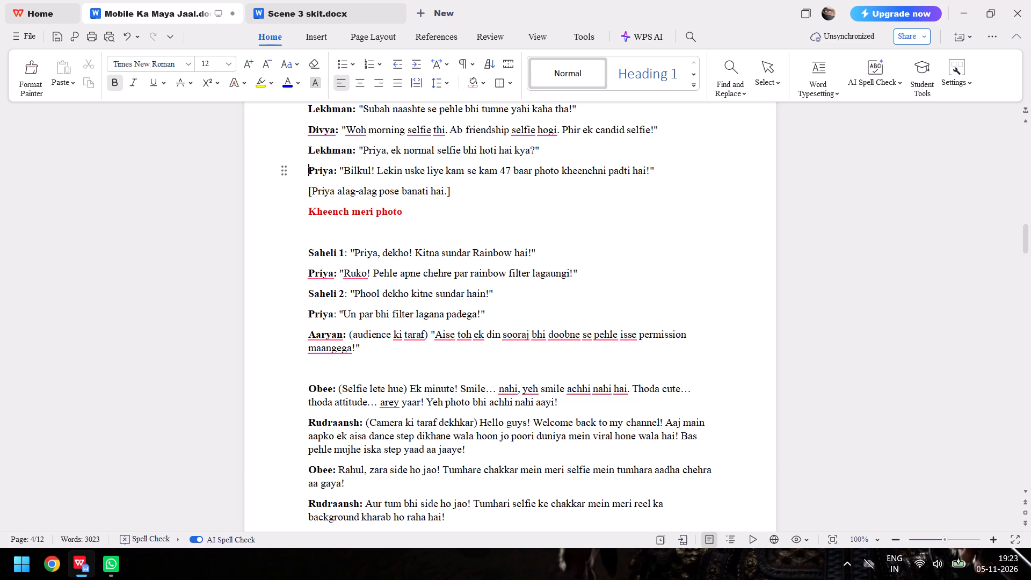
{"action": "type", "text": "Divya"}
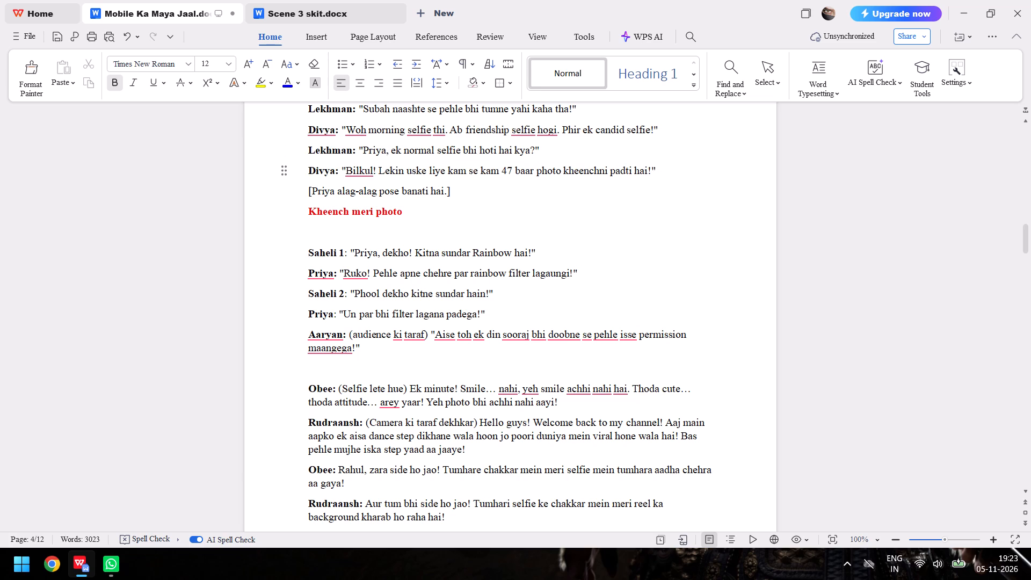
Change "Priya" to "Divya" in the stage direction "[Priya alag-alag pose banati hai.]".
{"action": "key", "text": "Down"}
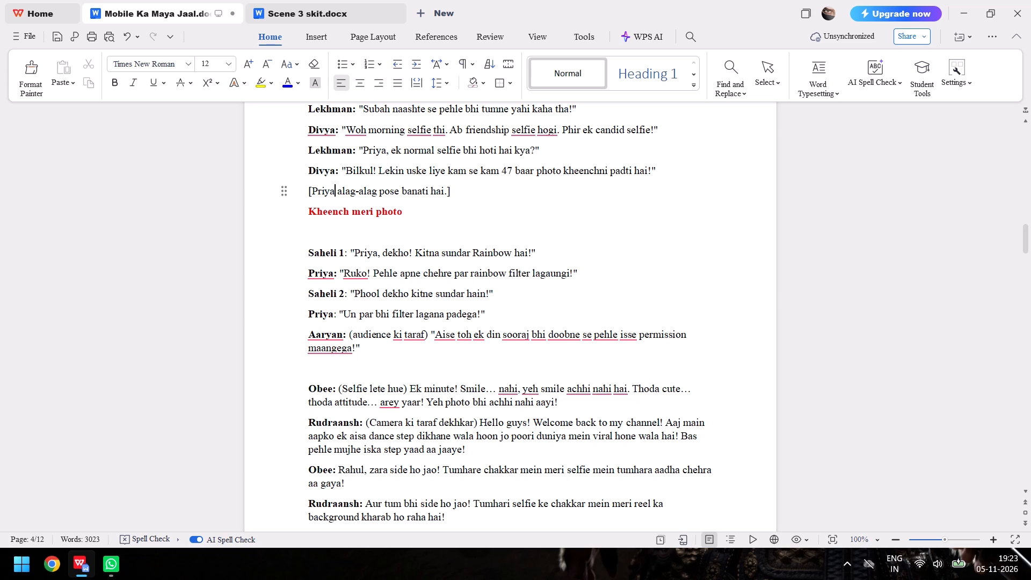
{"action": "key", "text": "ctrl+BackSpace"}
{"action": "type", "text": "Divya"}
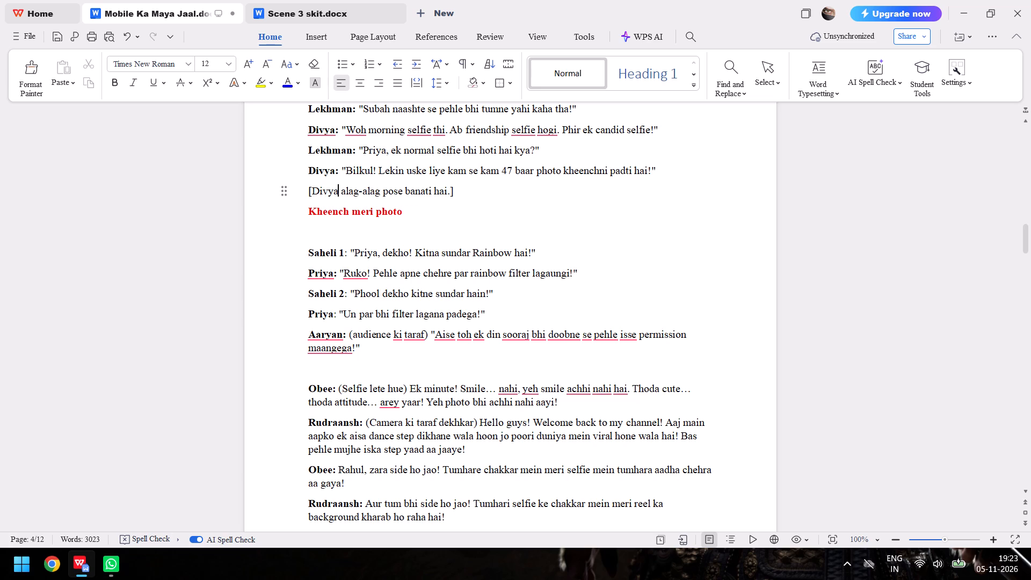
Remove the empty paragraph below the red "Kheench meri photo" line.
{"action": "left_click", "coordinate": [290, 229]}
{"action": "key", "text": "BackSpace"}
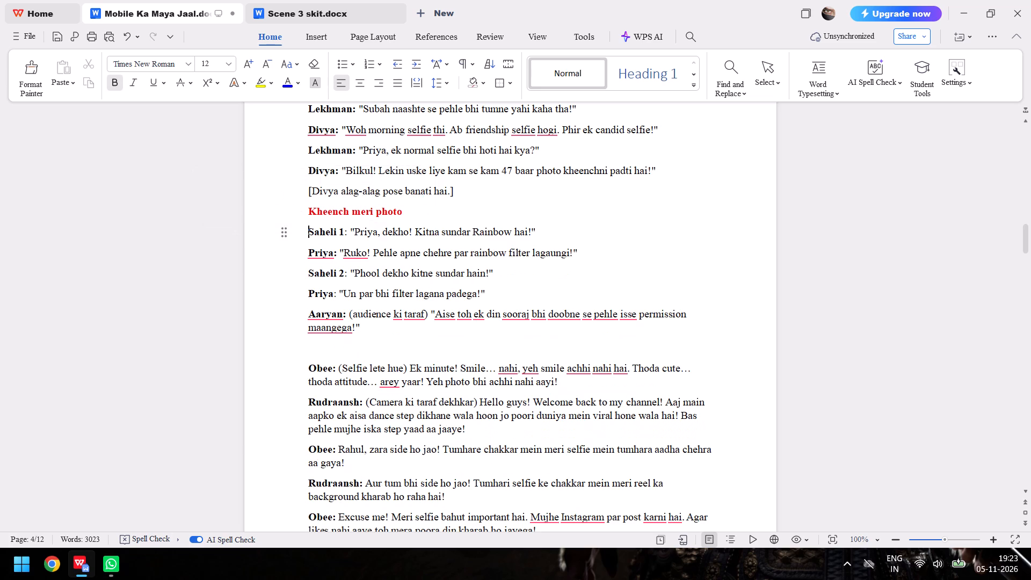
Replace the speaker label "Saheli 1" with a bold "Lekhman" before the line "Priya, dekho! Kitna sundar Rainbow hai!".
{"action": "key", "text": "ctrl+Delete"}
{"action": "key", "text": "ctrl+Delete"}
{"action": "type", "text": "Lekhman"}
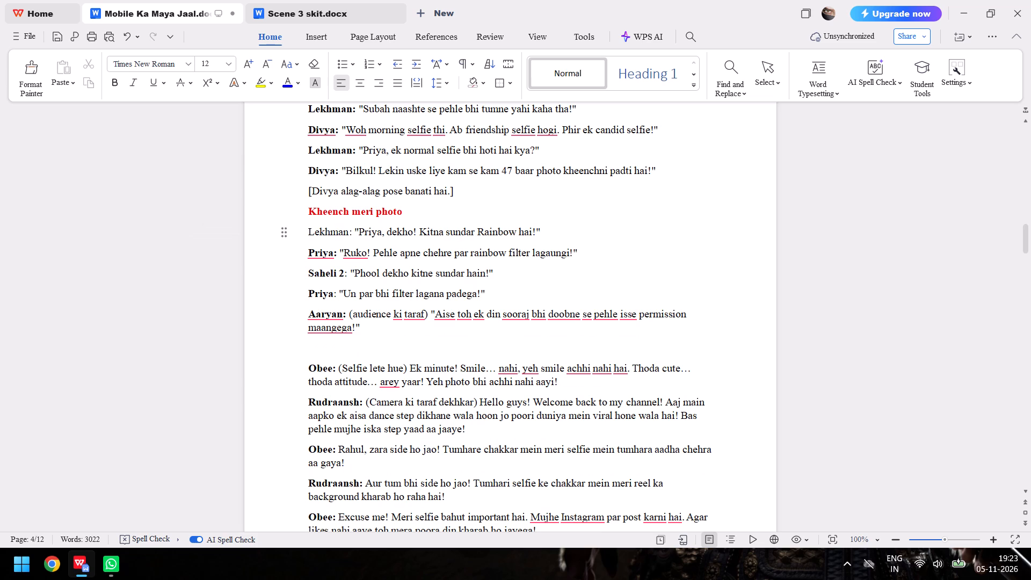
{"action": "key", "text": "ctrl+shift+Left"}
{"action": "key", "text": "ctrl+b"}
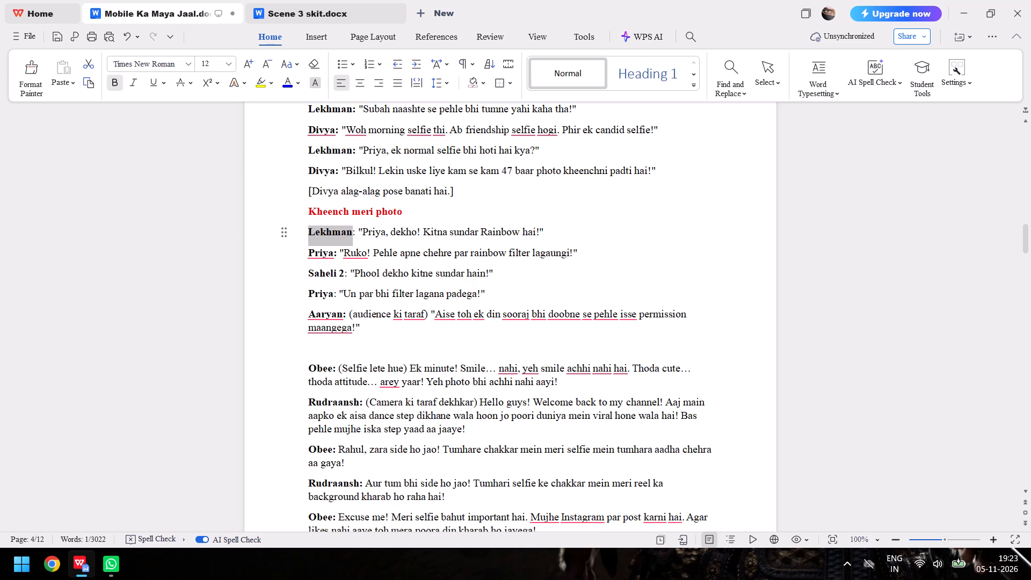
Change "Priya" to "Divya" inside the dialogue "Priya, dekho! Kitna sundar Rainbow hai!".
{"action": "key", "text": "ctrl+Right"}
{"action": "key", "text": "ctrl+Right"}
{"action": "key", "text": "ctrl+Right"}
{"action": "key", "text": "ctrl+Delete"}
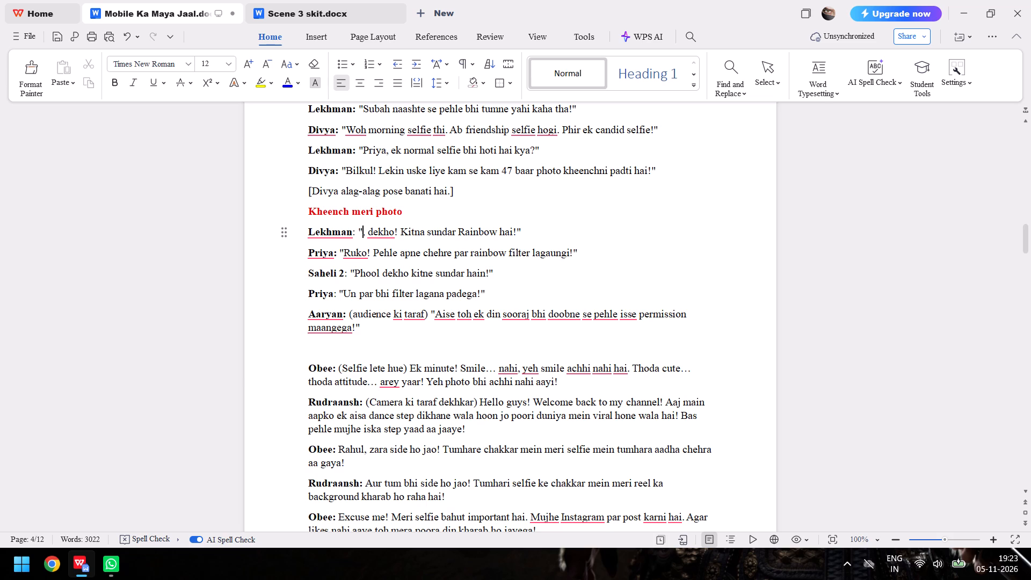
{"action": "key", "text": "ctrl+z"}
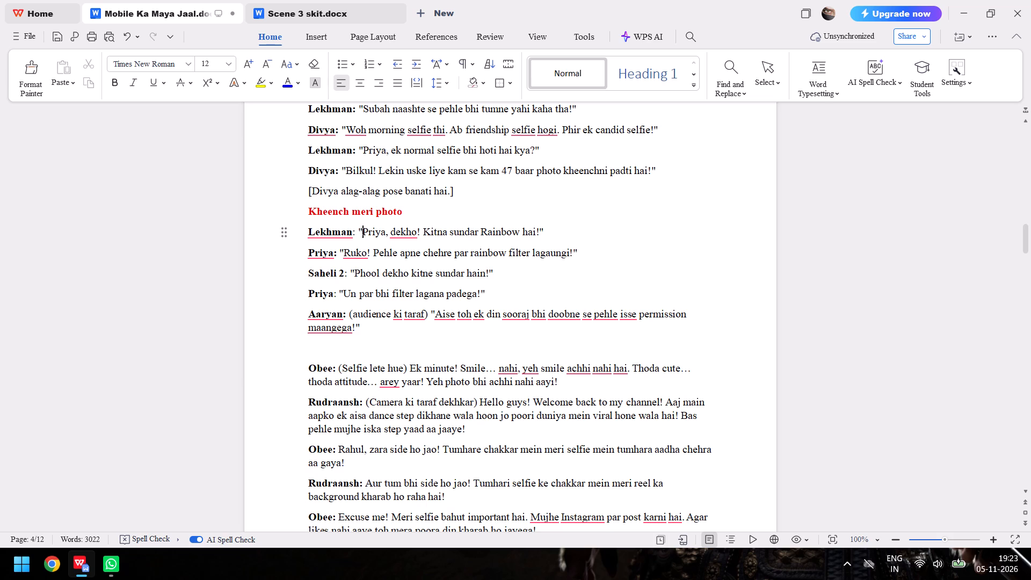
{"action": "key", "text": "ctrl+y"}
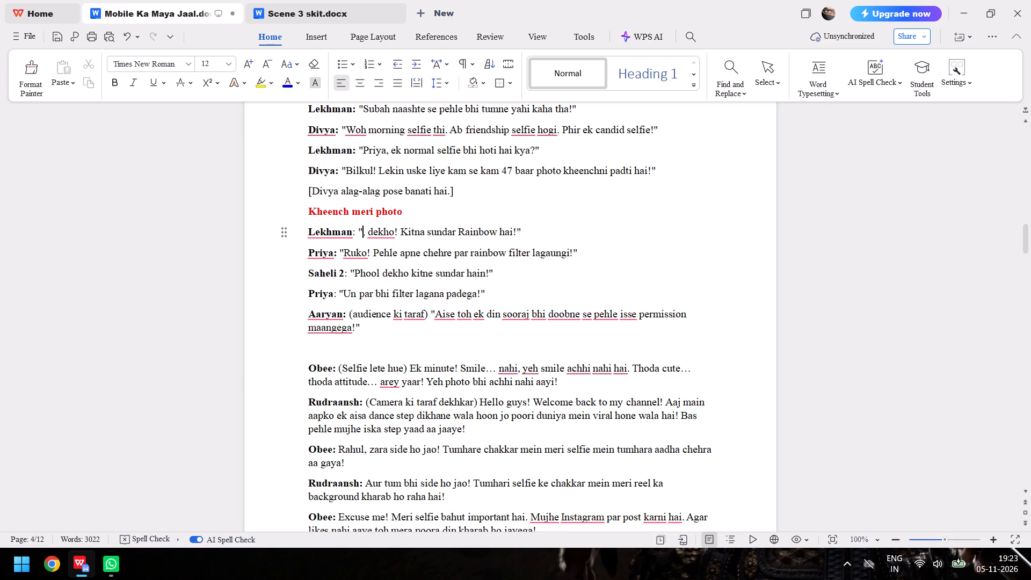
{"action": "type", "text": "Dib"}
{"action": "key", "text": "BackSpace"}
{"action": "type", "text": "vya"}
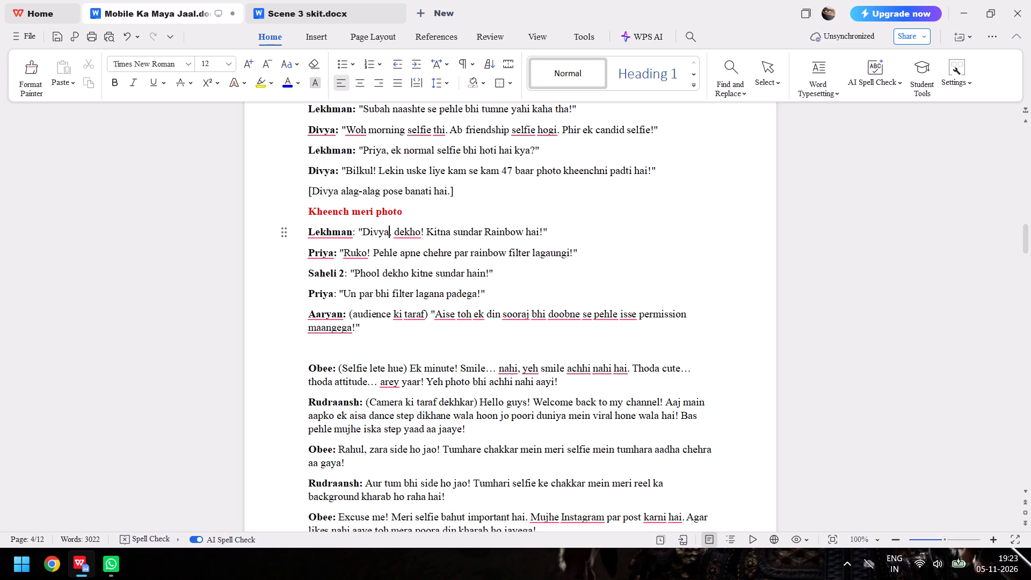
Replace the speaker label "Priya" with "Divya" before the line "Ruko! Pehle apne chehre par rainbow filter lagaungi!".
{"action": "key", "text": "ctrl+Down"}
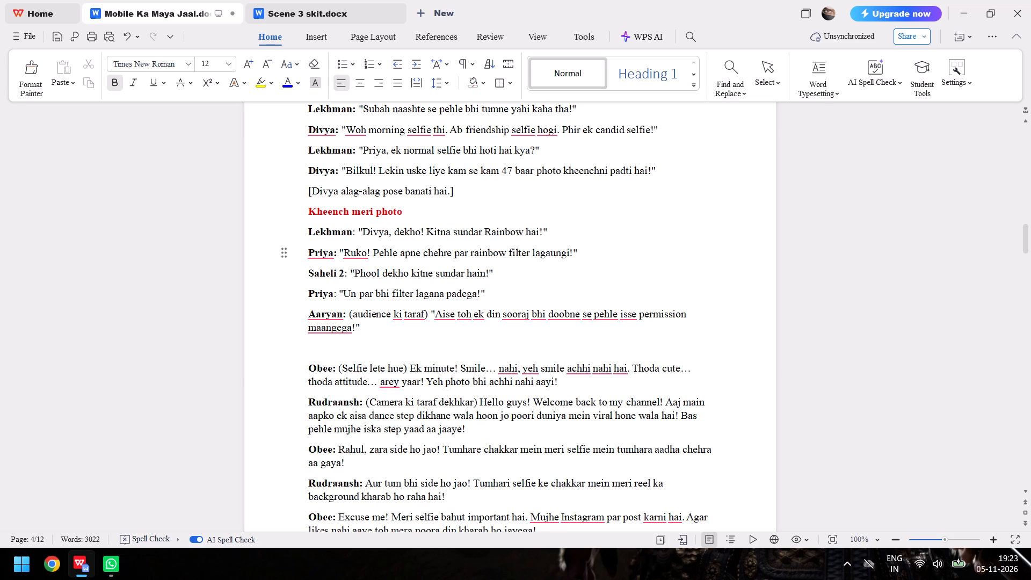
{"action": "key", "text": "ctrl+Delete"}
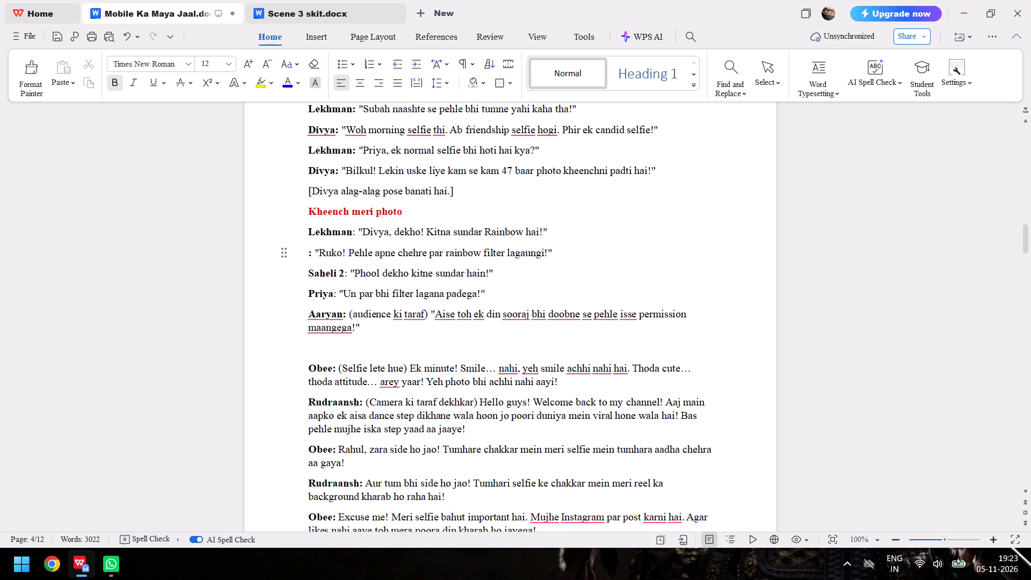
{"action": "type", "text": "Divya"}
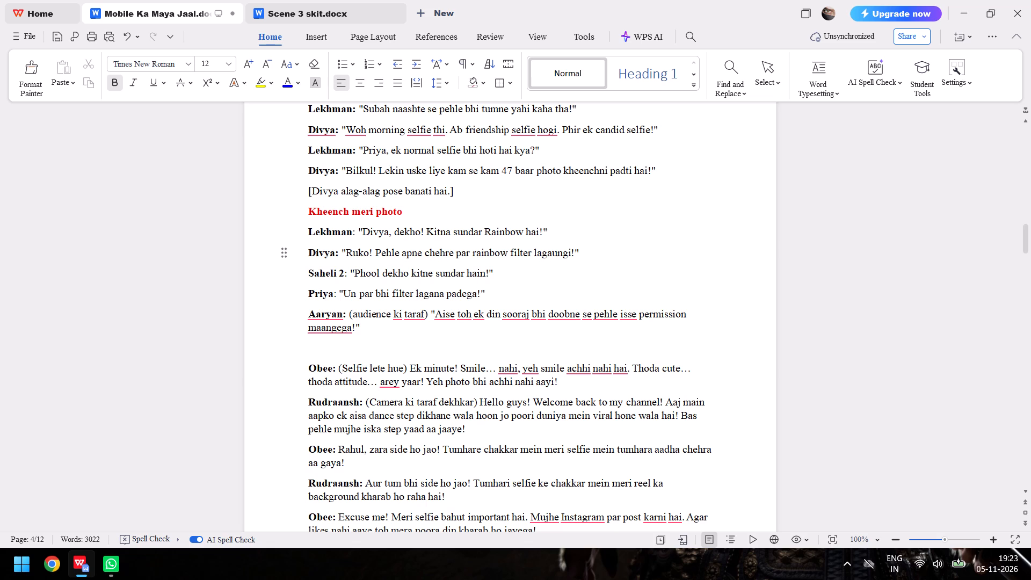
Replace the speaker label "Saheli 2" with a bold "Lekhman" before the line "Phool dekho kitne sundar hain!".
{"action": "key", "text": "ctrl+Down"}
{"action": "key", "text": "ctrl+Delete"}
{"action": "key", "text": "ctrl+Delete"}
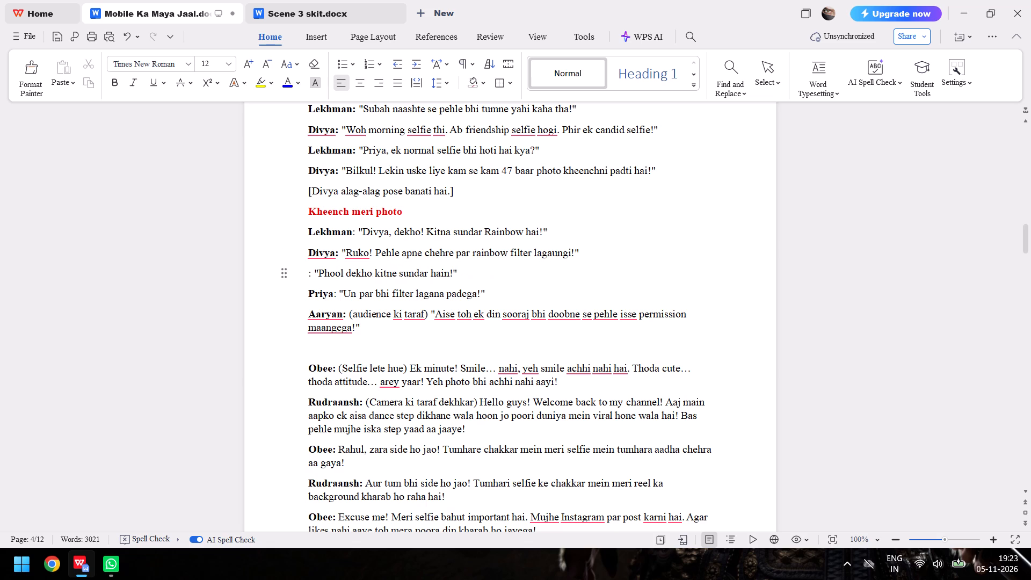
{"action": "type", "text": "Lekhman"}
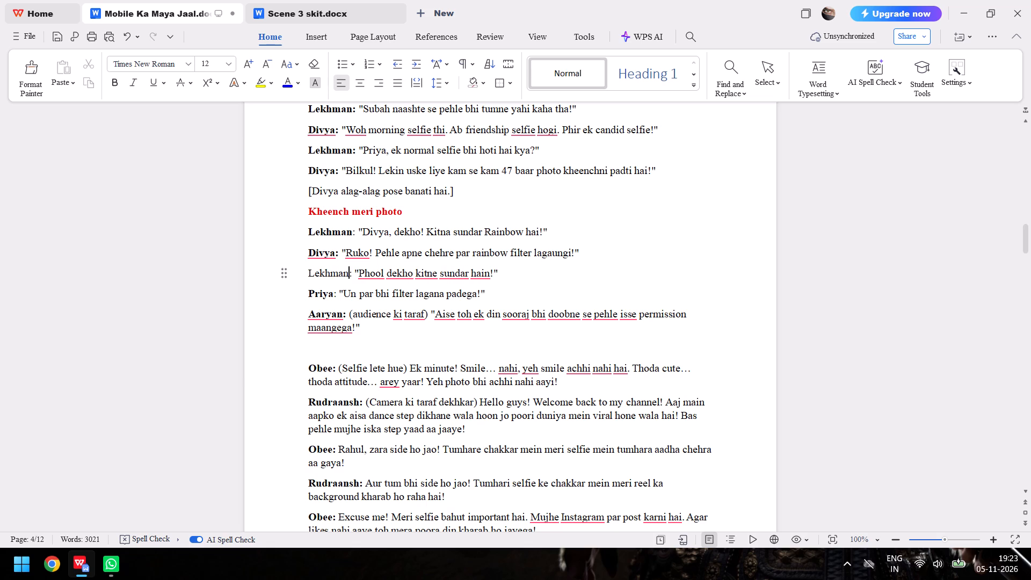
{"action": "key", "text": "ctrl+shift+Left"}
{"action": "key", "text": "ctrl+b"}
Replace the speaker label "Priya" with a bold "Divya" before the line "Un par bhi filter lagana padega!".
{"action": "key", "text": "ctrl+Down"}
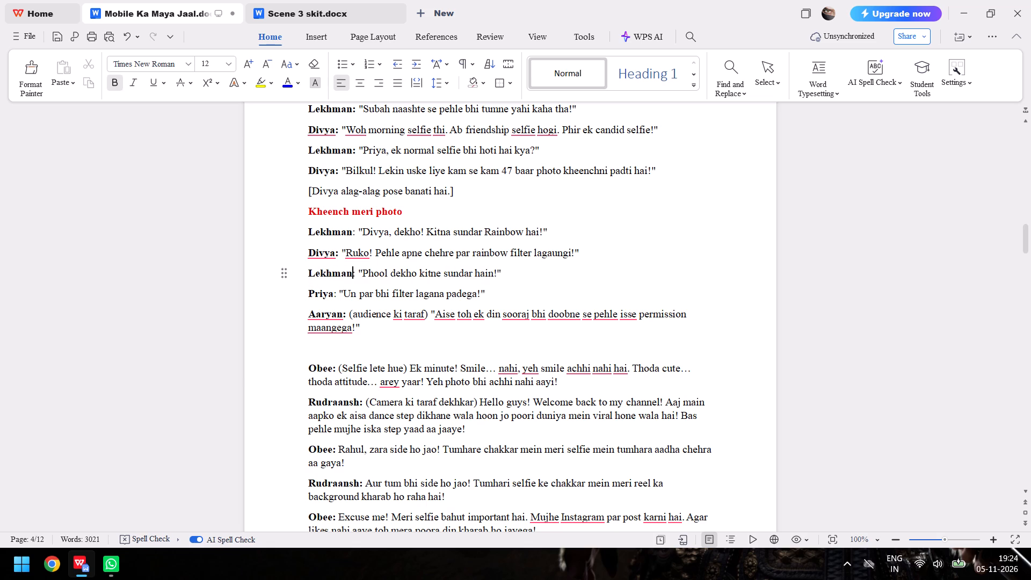
{"action": "key", "text": "ctrl+Down"}
{"action": "key", "text": "ctrl+Delete"}
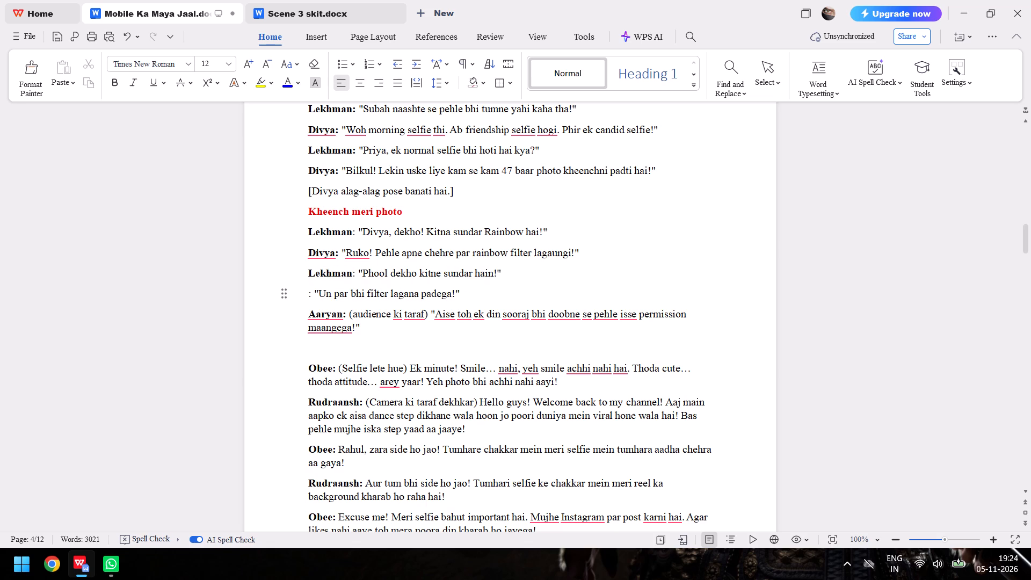
{"action": "key", "text": "ctrl+shift+d"}
{"action": "type", "text": "Divya"}
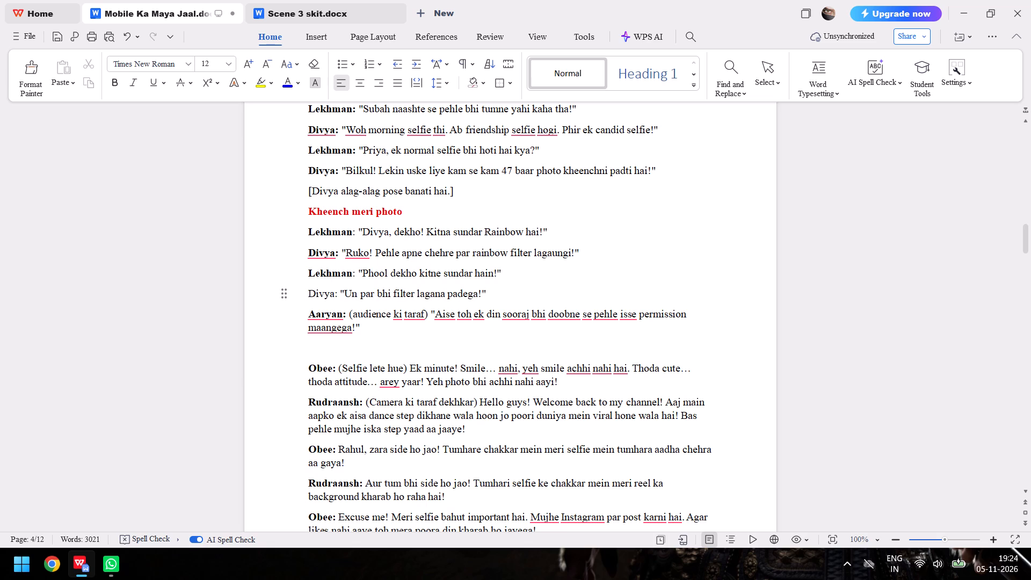
{"action": "key", "text": "ctrl+shift+Left"}
{"action": "key", "text": "ctrl+b"}
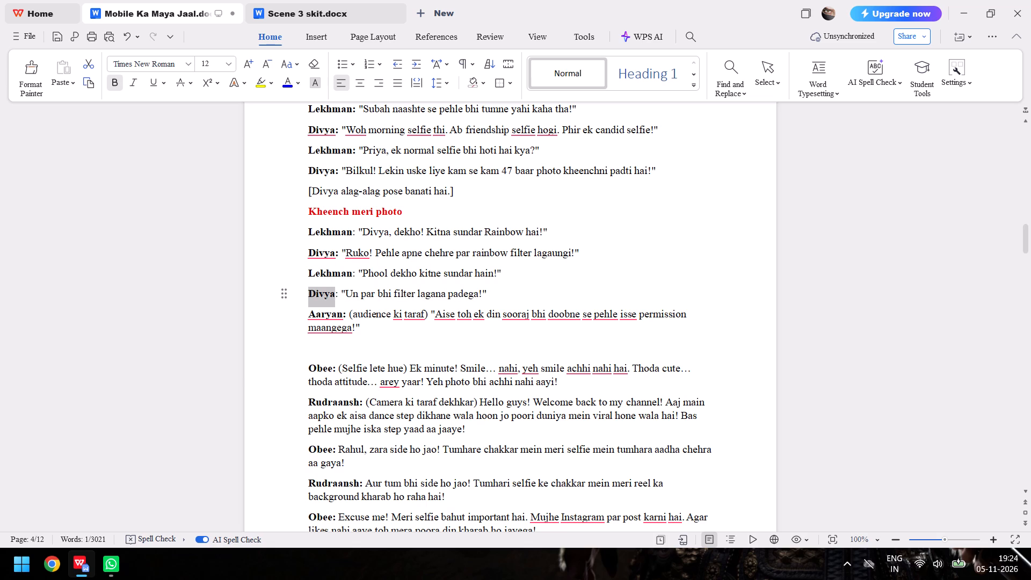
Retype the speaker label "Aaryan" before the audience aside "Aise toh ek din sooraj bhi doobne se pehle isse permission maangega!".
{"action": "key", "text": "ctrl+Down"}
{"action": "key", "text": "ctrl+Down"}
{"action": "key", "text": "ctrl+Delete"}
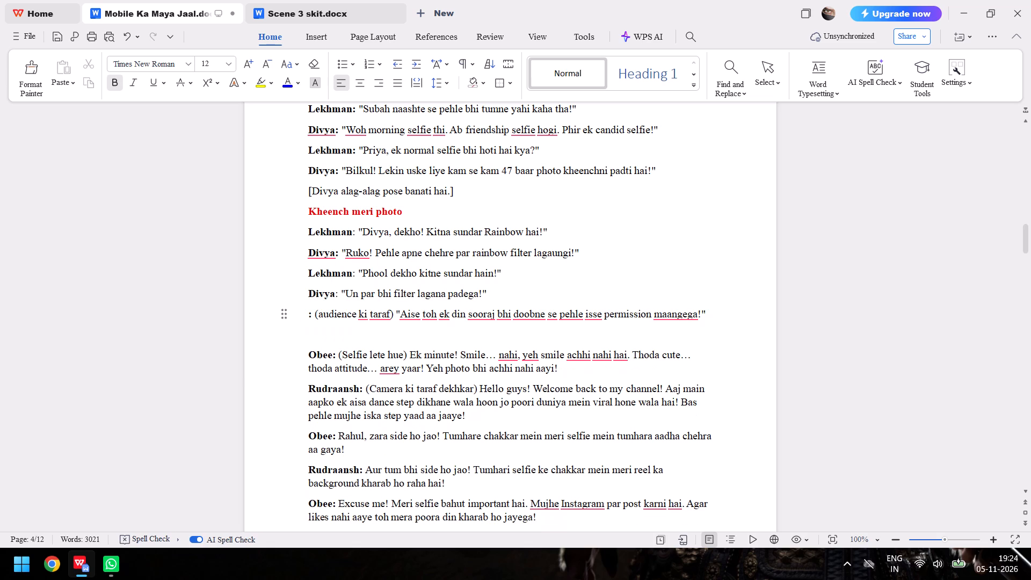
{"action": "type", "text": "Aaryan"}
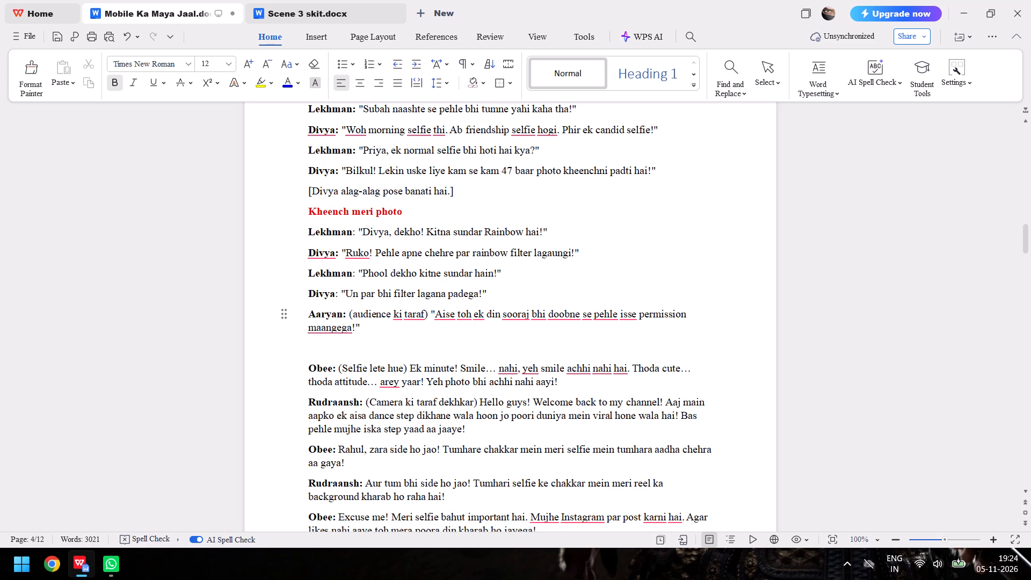
Remove the empty paragraph between Aaryan's audience aside and the "(Selfie lete hue) Ek minute!" line.
{"action": "key", "text": "ctrl+Down"}
{"action": "key", "text": "ctrl+Down"}
{"action": "key", "text": "BackSpace"}
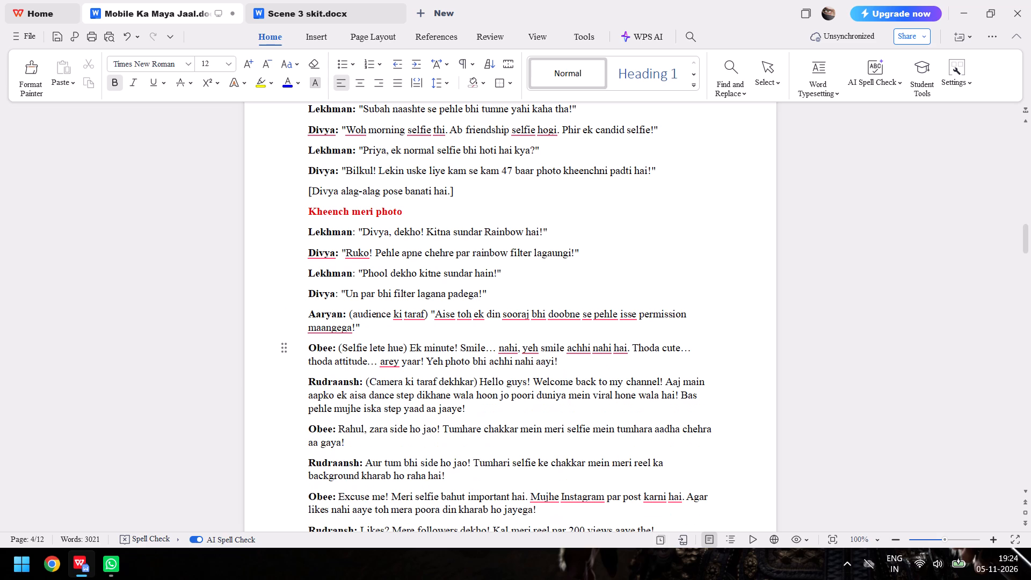
Replace the speaker label "Obee" with "Divya" before the line "(Selfie lete hue) Ek minute! Smile…".
{"action": "key", "text": "ctrl+Delete"}
{"action": "type", "text": "Divya"}
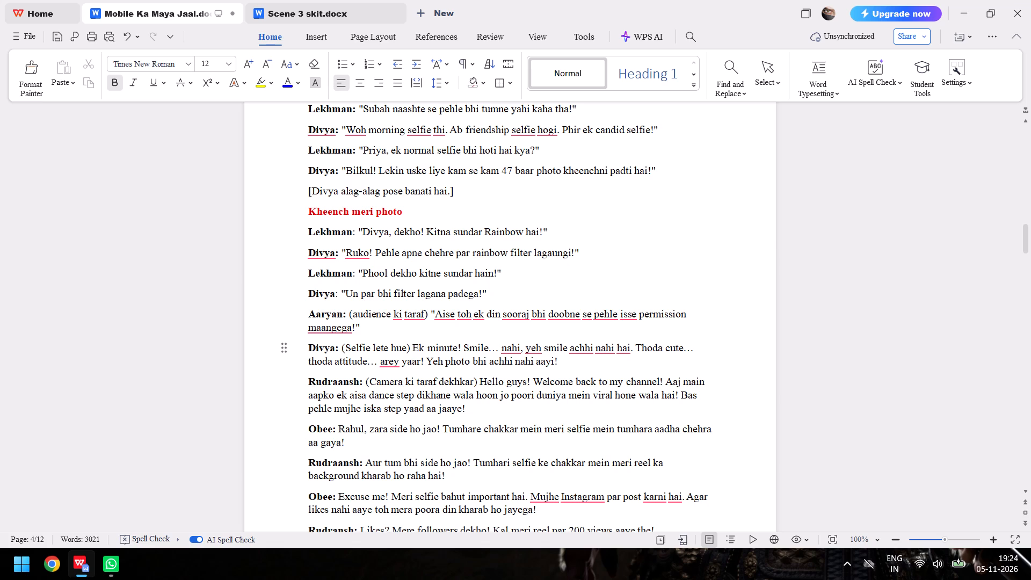
Replace the speaker label "Obee" with "Divya" before the line "Rahul, zara side ho jao!".
{"action": "scroll", "coordinate": [382, 294], "scroll_direction": "up", "scroll_amount": 1}
{"action": "scroll", "coordinate": [375, 294], "scroll_direction": "down", "scroll_amount": 2}
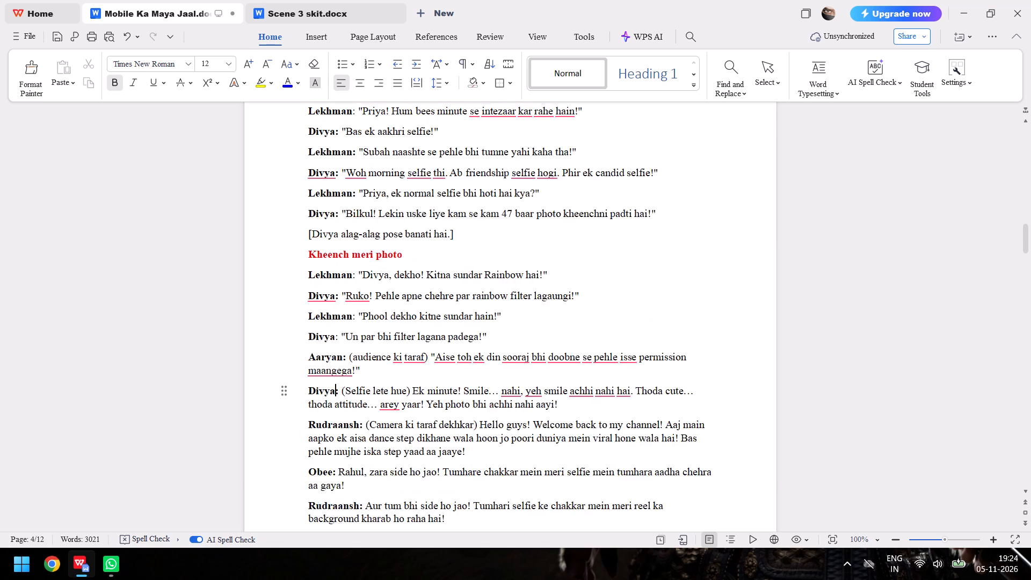
{"action": "scroll", "coordinate": [375, 294], "scroll_direction": "down", "scroll_amount": 2}
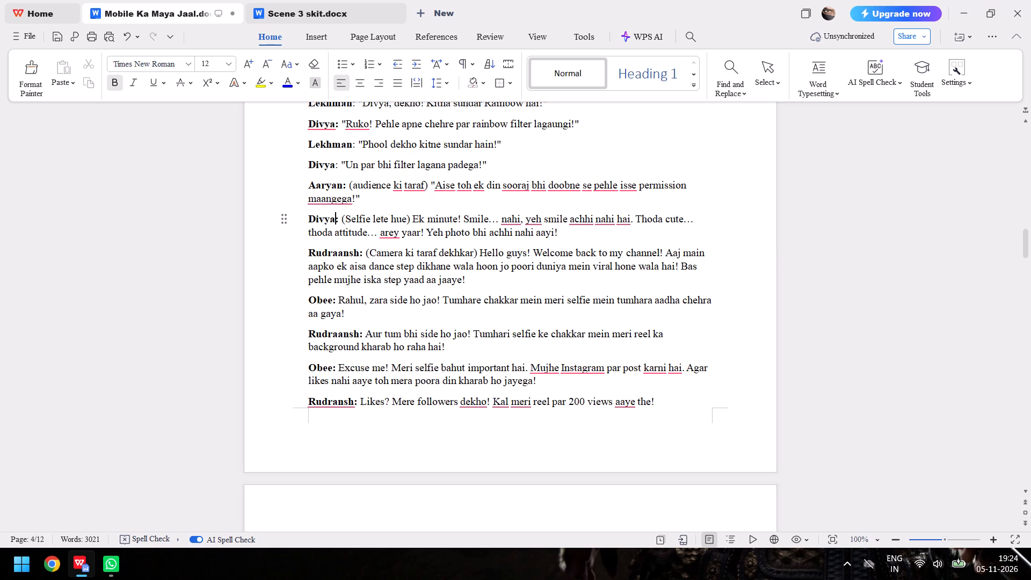
{"action": "left_click", "coordinate": [307, 300]}
{"action": "key", "text": "ctrl+Delete"}
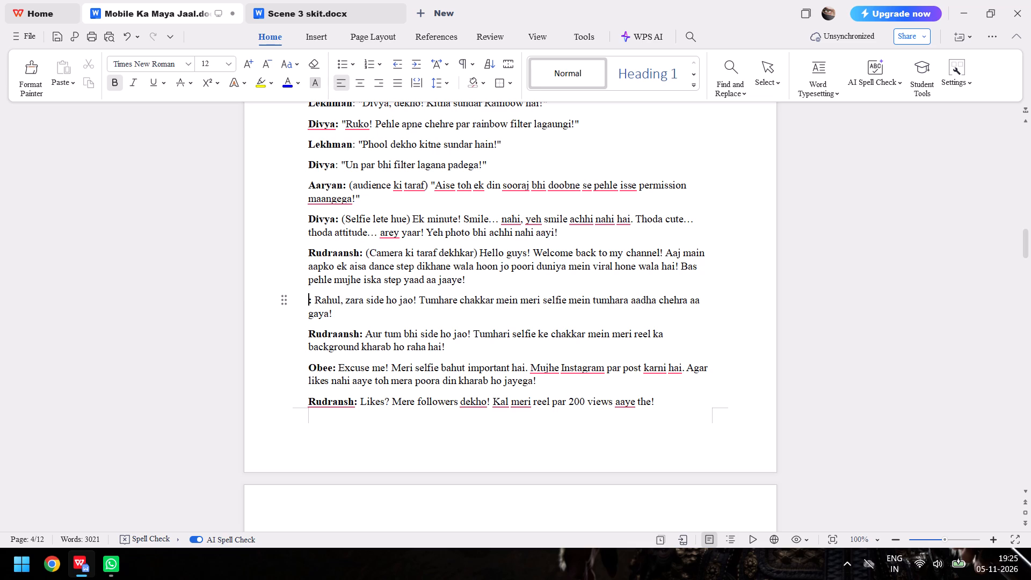
{"action": "type", "text": "Divya"}
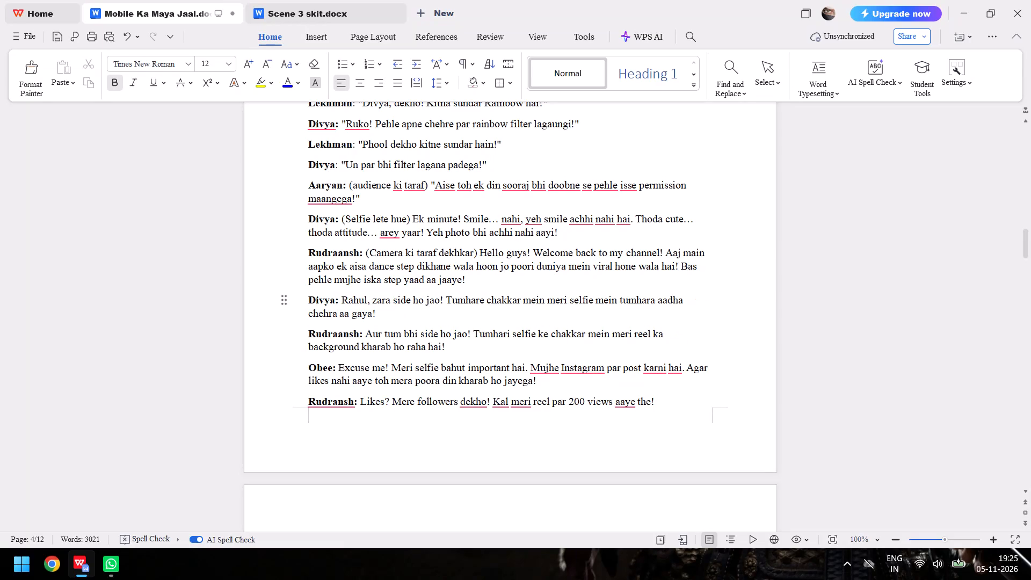
Replace the speaker label "Obee" with "Divya" before the line "Excuse me! Meri selfie bahut important hai.".
{"action": "key", "text": "ctrl+Left"}
{"action": "key", "text": "ctrl+Down"}
{"action": "key", "text": "ctrl+Down"}
{"action": "key", "text": "ctrl+Delete"}
{"action": "type", "text": "Divya"}
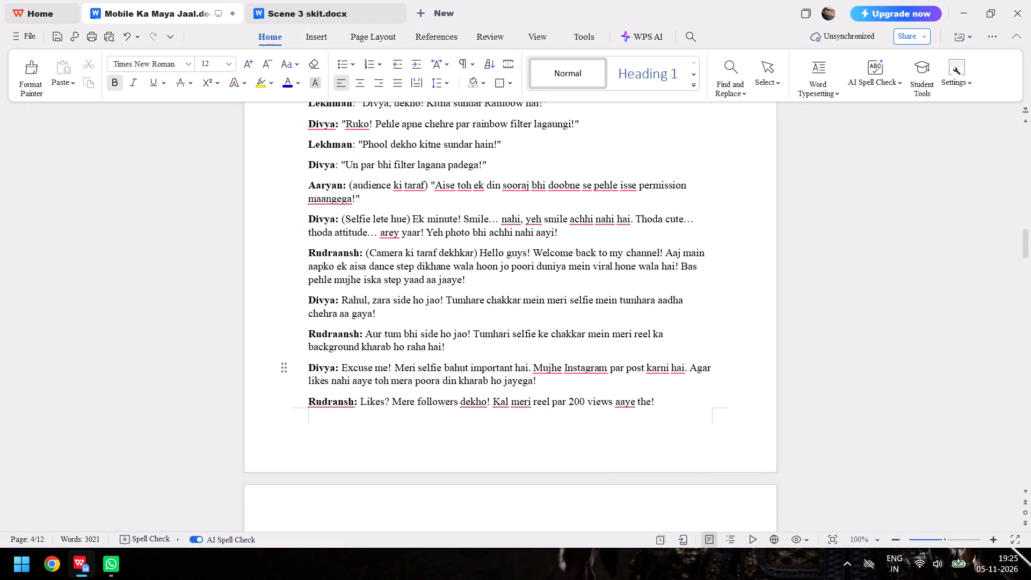
Replace the speaker label "Obee" with "Divya" before the line "Sirf 200? Mere ek photo par 500 likes aaye the!".
{"action": "key", "text": "Down"}
{"action": "key", "text": "Down"}
{"action": "key", "text": "Down"}
{"action": "key", "text": "Down"}
{"action": "key", "text": "Down"}
{"action": "key", "text": "Up"}
{"action": "key", "text": "Up"}
{"action": "key", "text": "ctrl+Left"}
{"action": "key", "text": "ctrl+Left"}
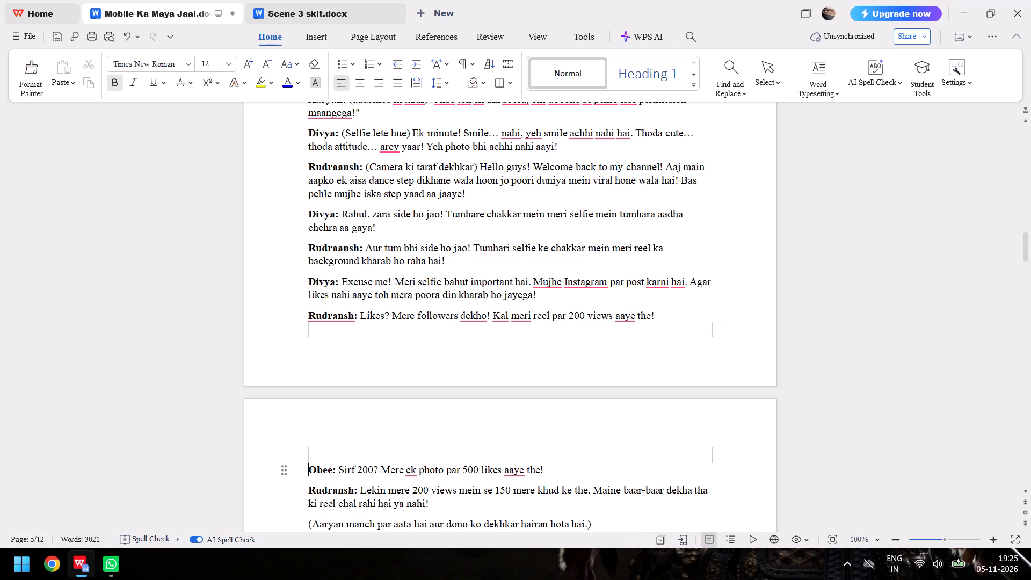
{"action": "key", "text": "ctrl+Delete"}
{"action": "type", "text": "Divya"}
Replace "Aaryan" with "Lekhman" in the stage direction "manch par aata hai aur dono ko dekhkar hairan hota hai".
{"action": "scroll", "coordinate": [306, 229], "scroll_direction": "down", "scroll_amount": 6}
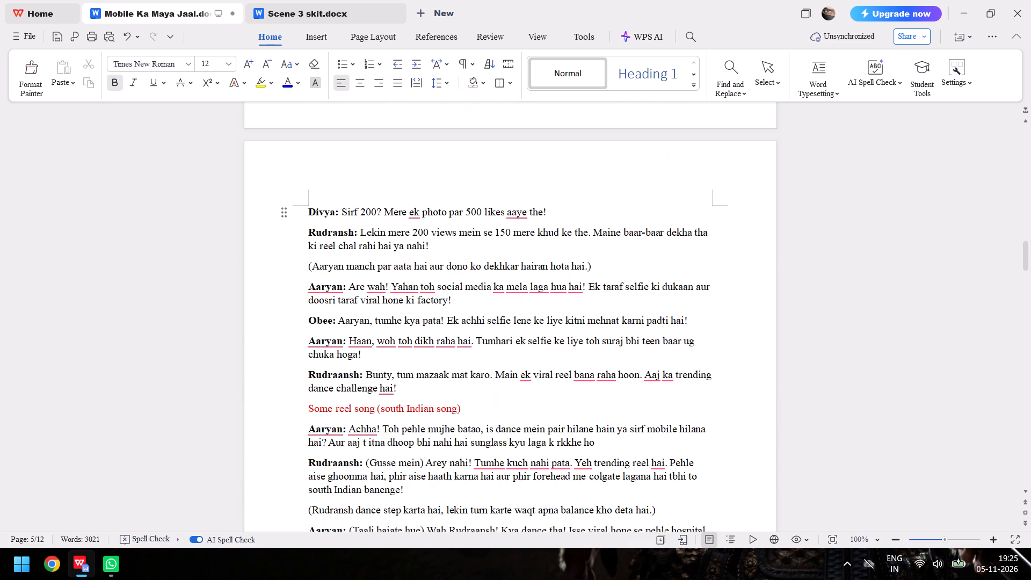
{"action": "left_click_drag", "start_coordinate": [350, 265], "coordinate": [342, 265]}
{"action": "key", "text": "ctrl+BackSpace"}
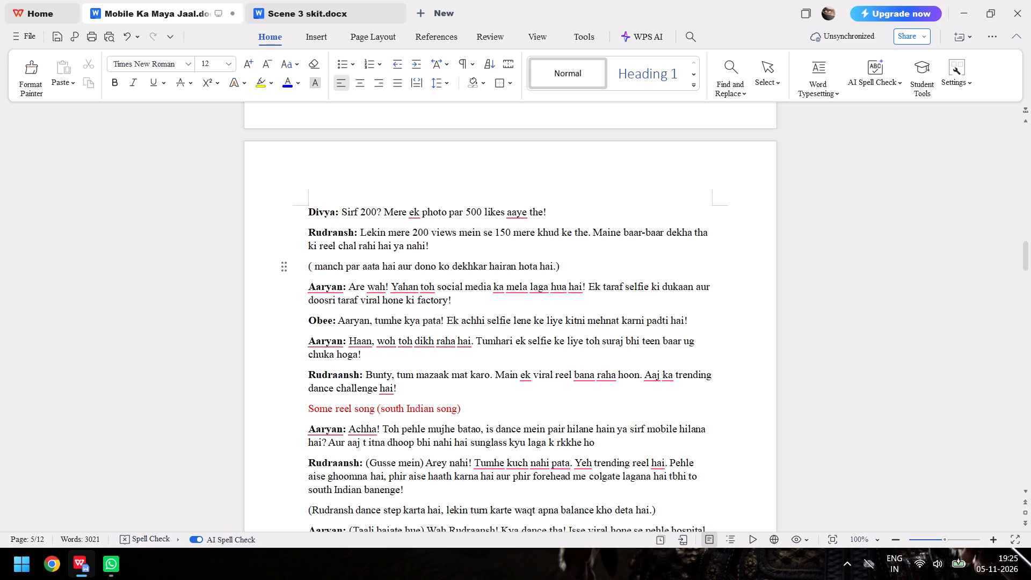
{"action": "type", "text": "LEkhman"}
{"action": "key", "text": "ctrl+Left"}
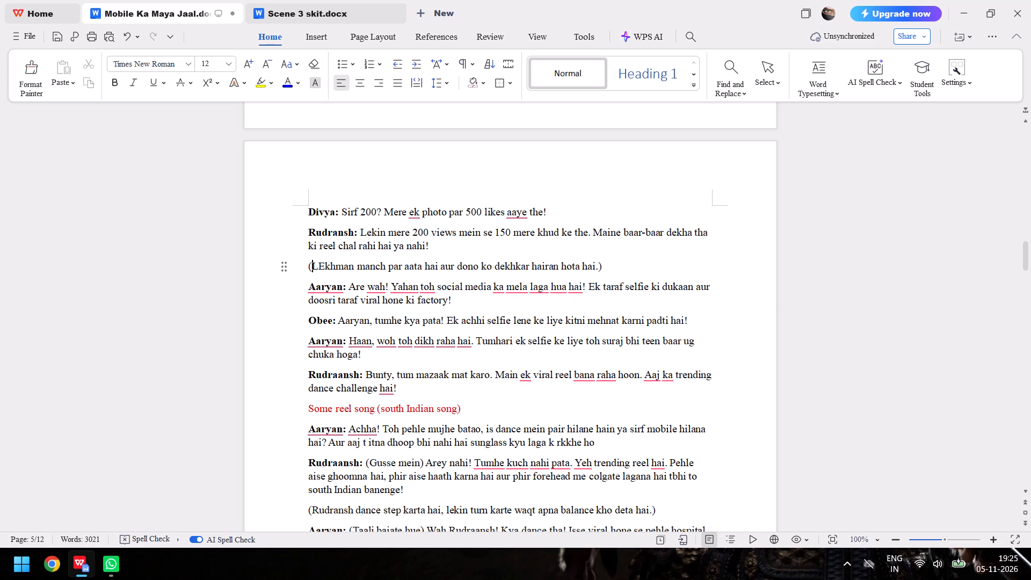
{"action": "key", "text": "Right"}
{"action": "key", "text": "Delete"}
{"action": "key", "text": "e"}
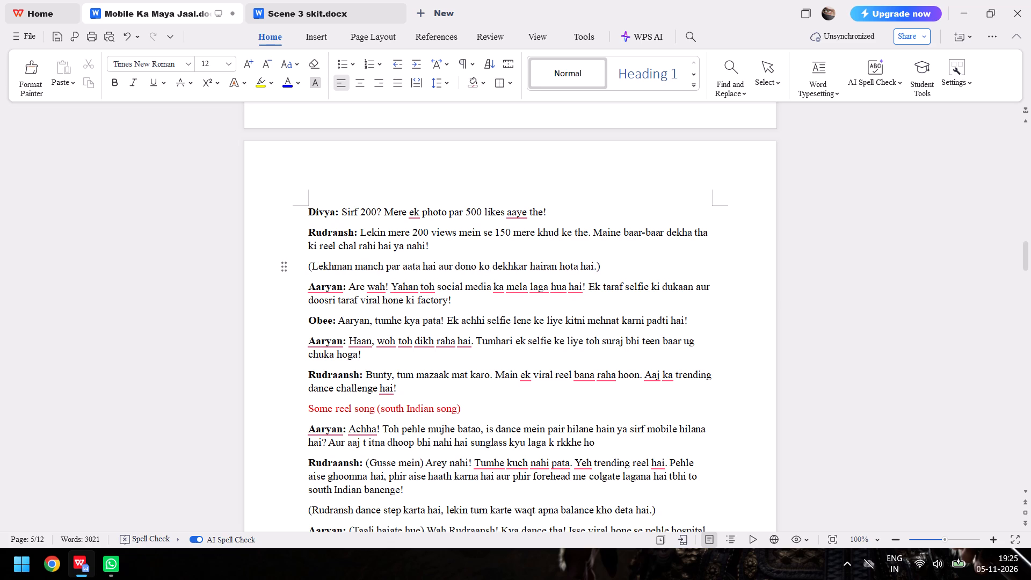
{"action": "key", "text": "ctrl+Right"}
{"action": "key", "text": "ctrl+Down"}
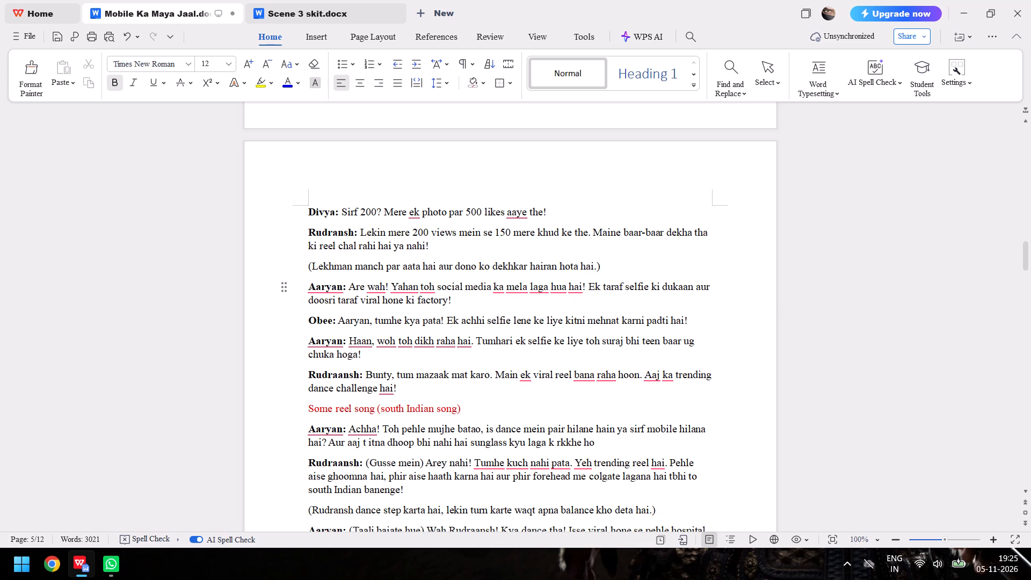
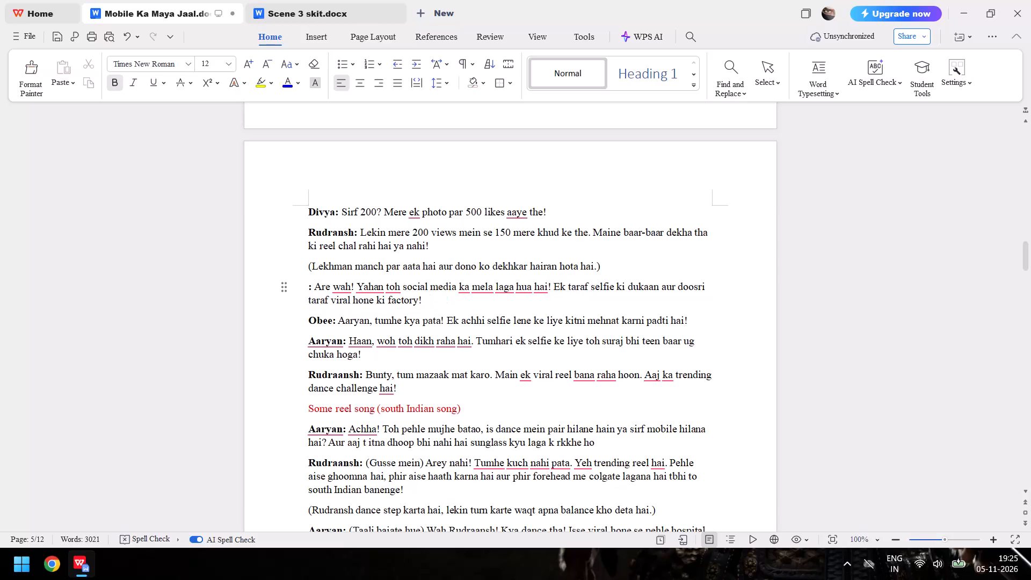
Set the speaker labels of the three lines from "Are wah!" to "Haan, woh toh dikh raha hai" to Lekhman, Divya and Lekhman.
{"action": "type", "text": "Lekhman"}
{"action": "key", "text": "ctrl+Down"}
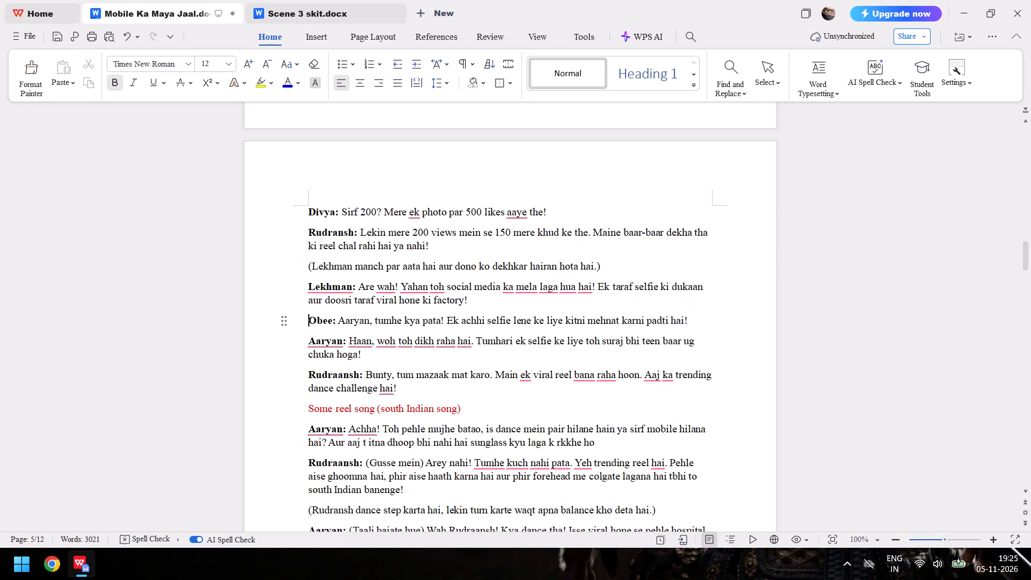
{"action": "key", "text": "ctrl+Delete"}
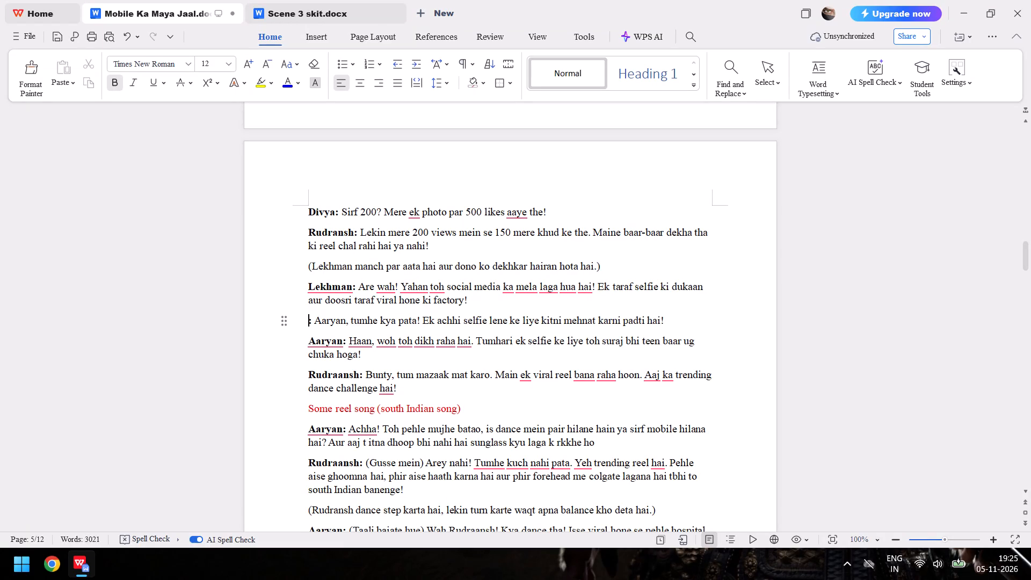
{"action": "type", "text": "Divya"}
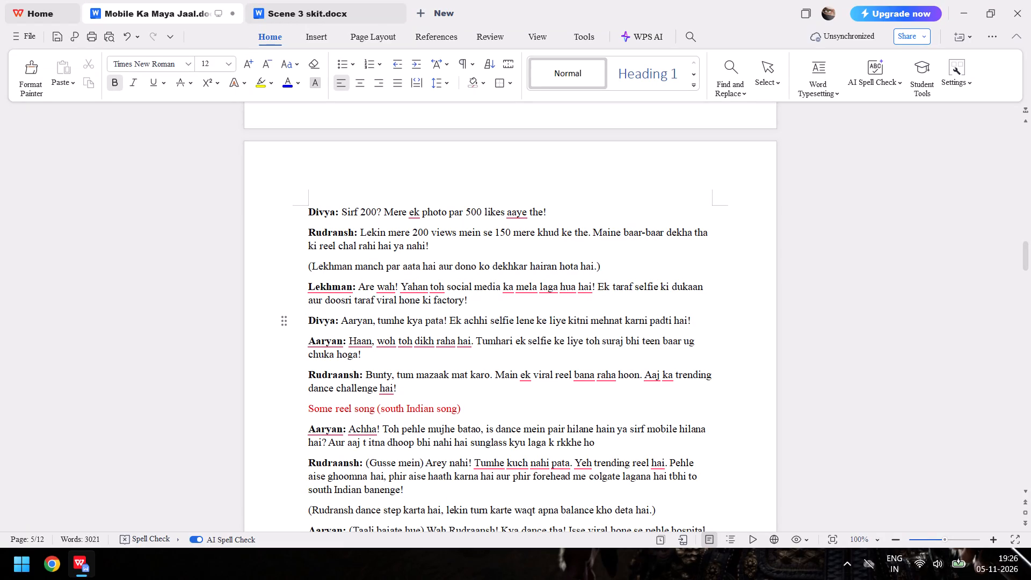
{"action": "key", "text": "ctrl+Down"}
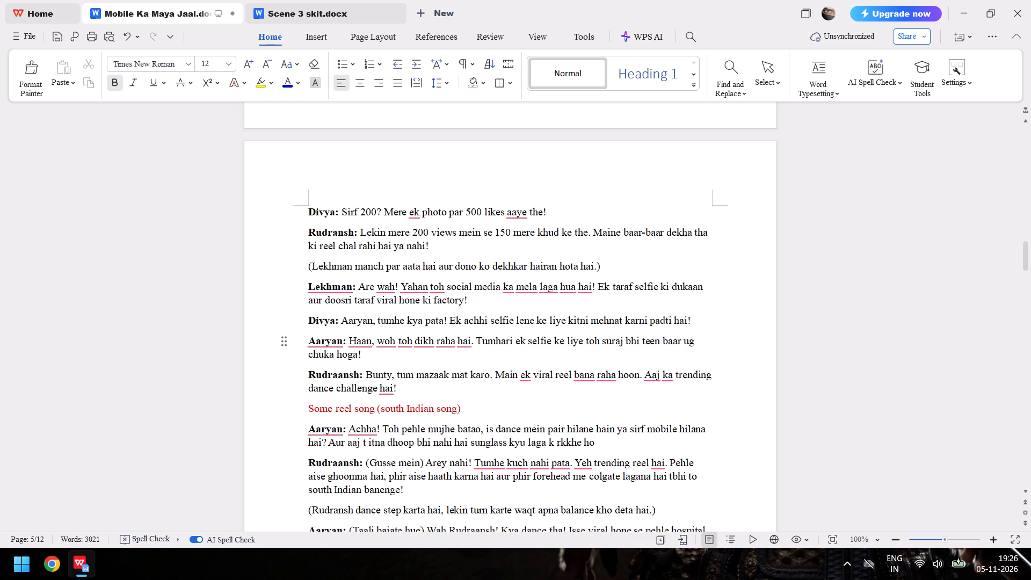
{"action": "key", "text": "ctrl+Delete"}
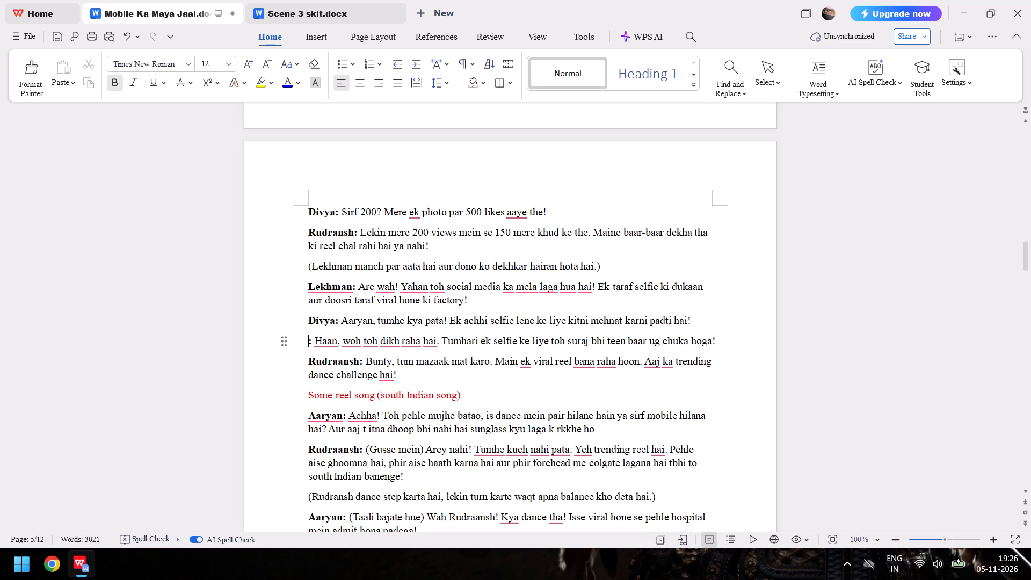
{"action": "type", "text": "Lekhman"}
Replace "Bunty" with "Lekhman" in Rudraansh's line "tum mazaak mat karo".
{"action": "key", "text": "ctrl+Down"}
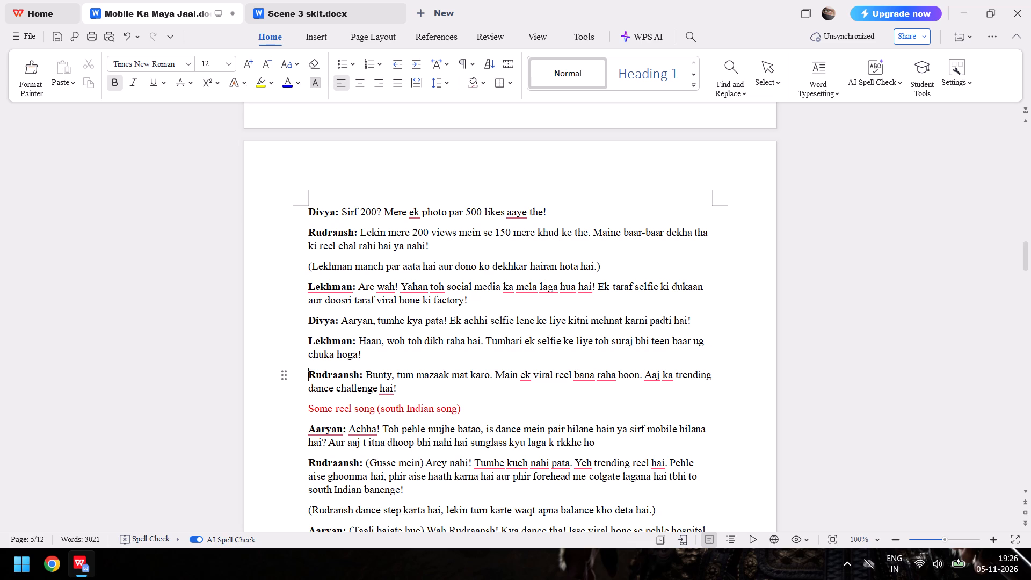
{"action": "key", "text": "ctrl+Right"}
{"action": "key", "text": "ctrl+Right"}
{"action": "key", "text": "ctrl+Delete"}
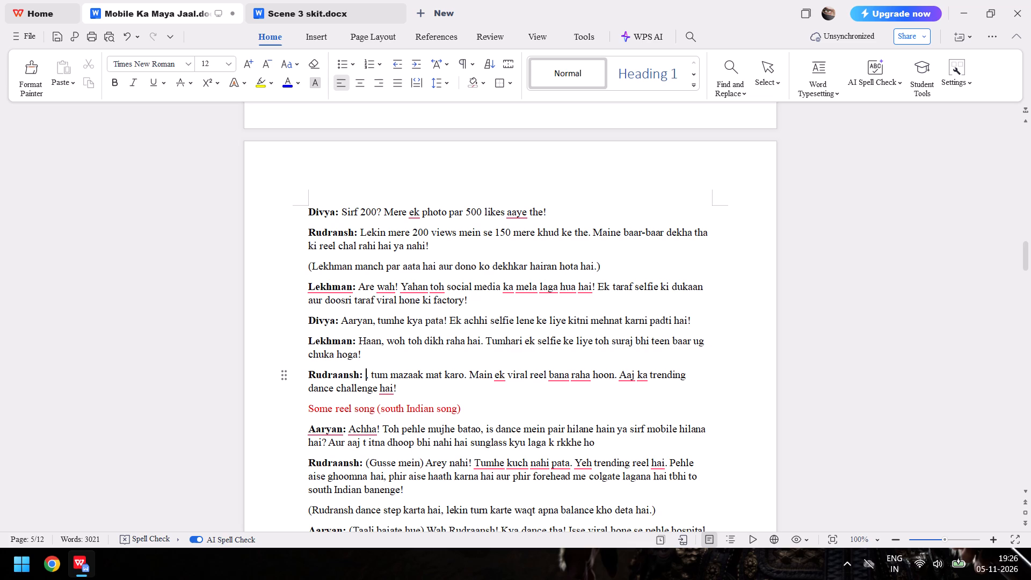
{"action": "type", "text": "Lekhman"}
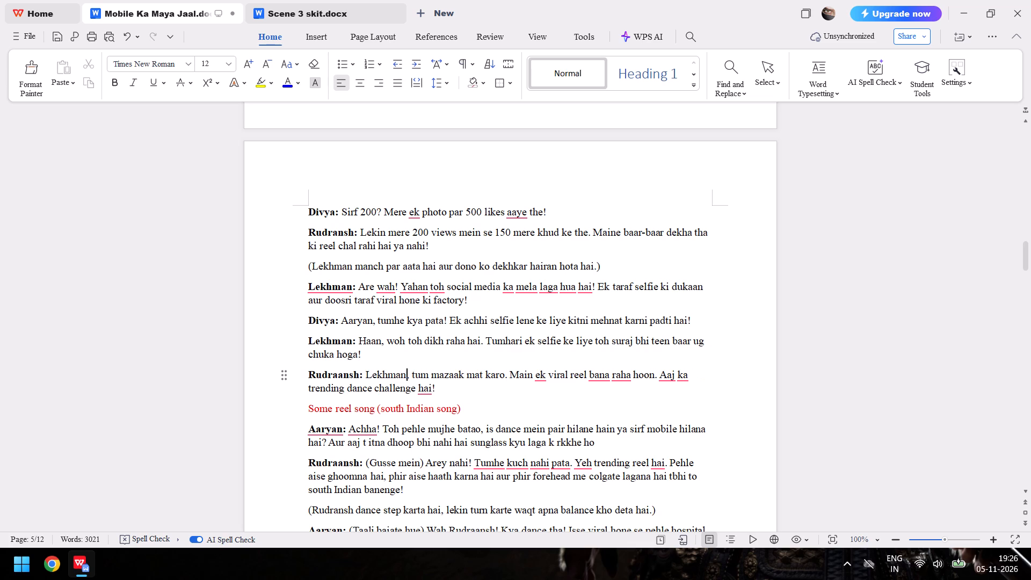
Replace the speaker label "Aaryan" with "Lekhman" before the line "Achha! Toh pehle mujhe batao".
{"action": "scroll", "coordinate": [276, 332], "scroll_direction": "down", "scroll_amount": 2}
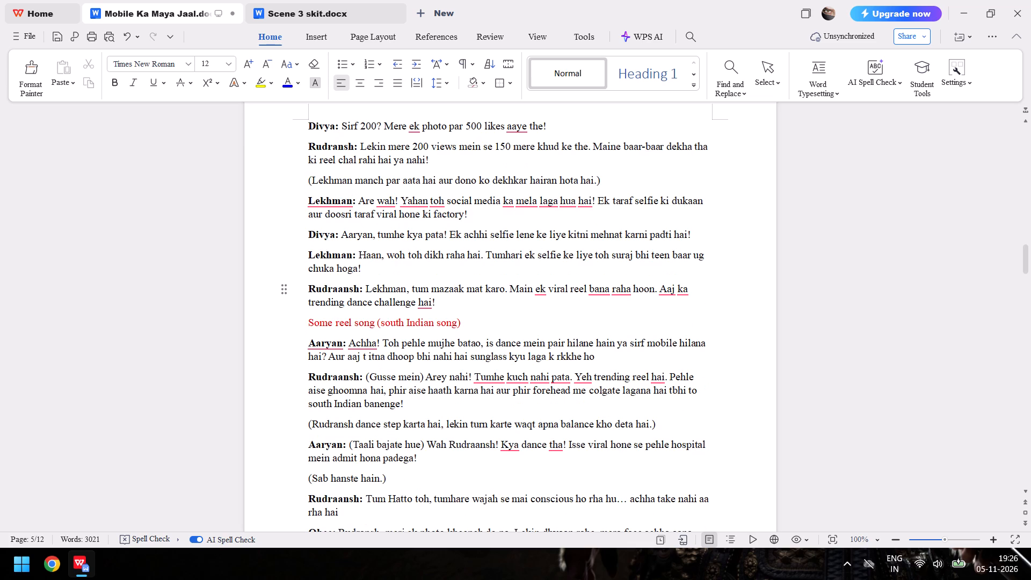
{"action": "left_click", "coordinate": [310, 344]}
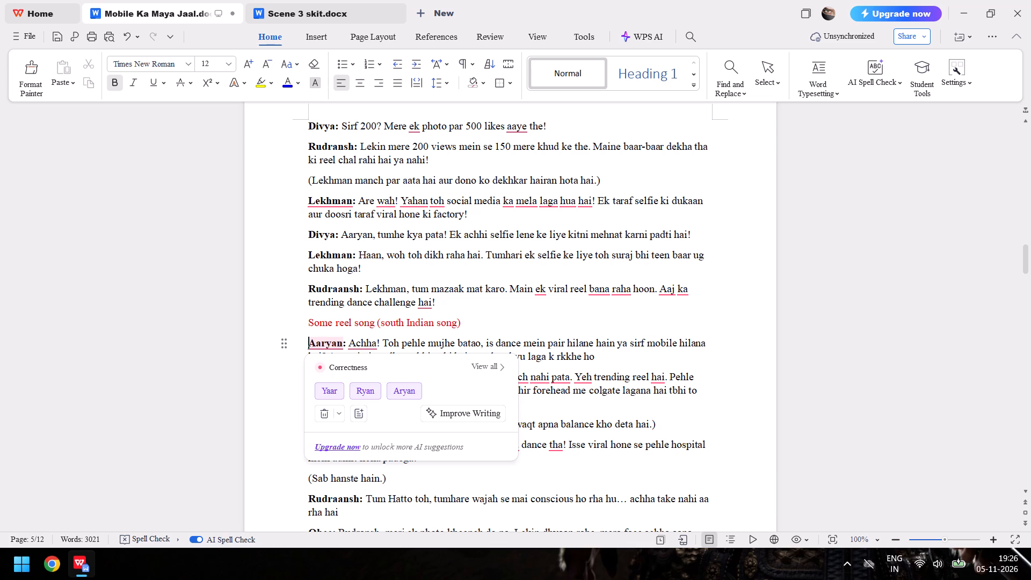
{"action": "type", "text": "Lek"}
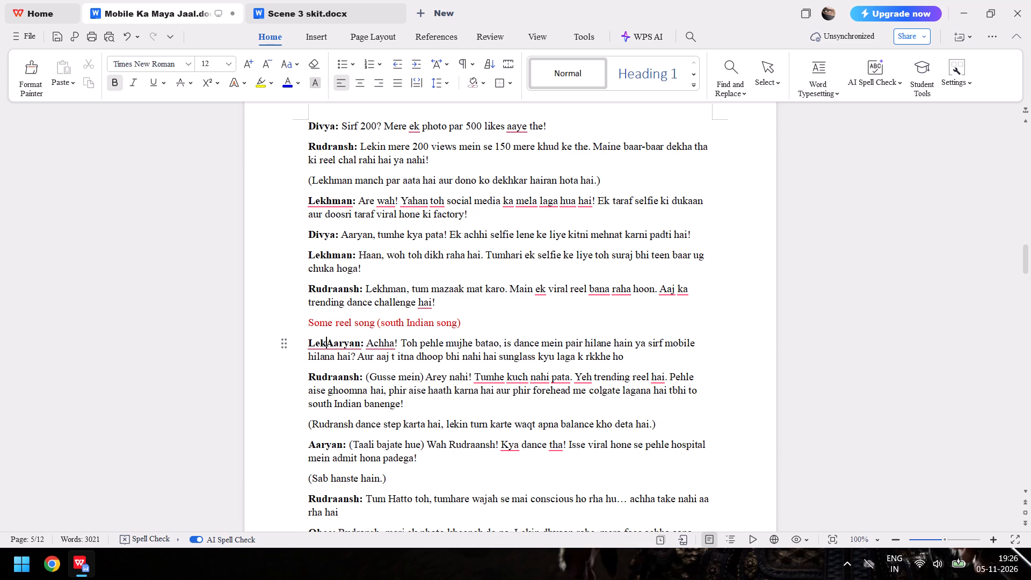
{"action": "key", "text": "ctrl+BackSpace"}
{"action": "key", "text": "ctrl+Delete"}
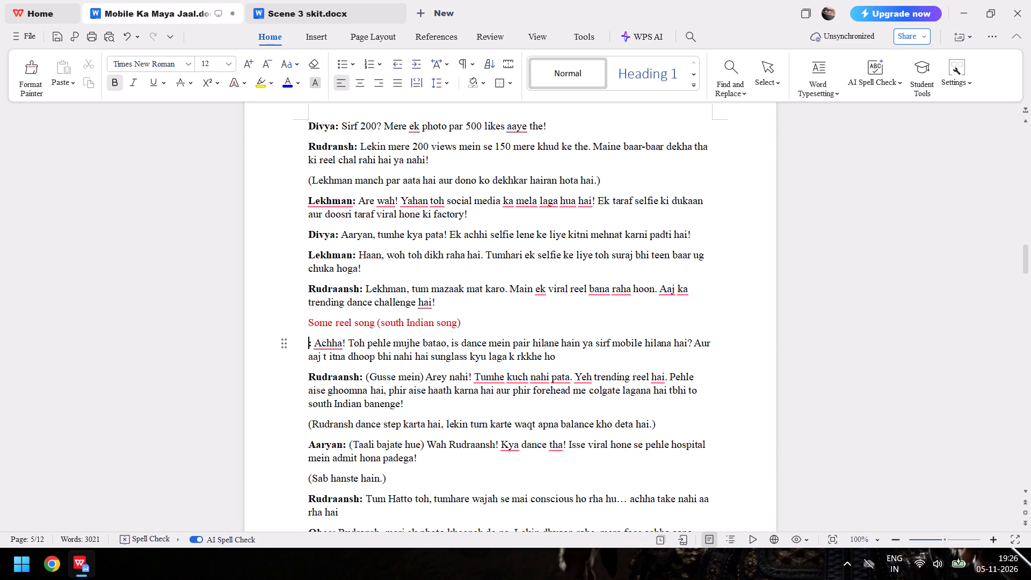
{"action": "type", "text": "Lekhman"}
Replace the speaker label "Aaryan" with "Lekhman" before the line "(Taali bajate hue) Wah Rudraansh!".
{"action": "key", "text": "ctrl+Down"}
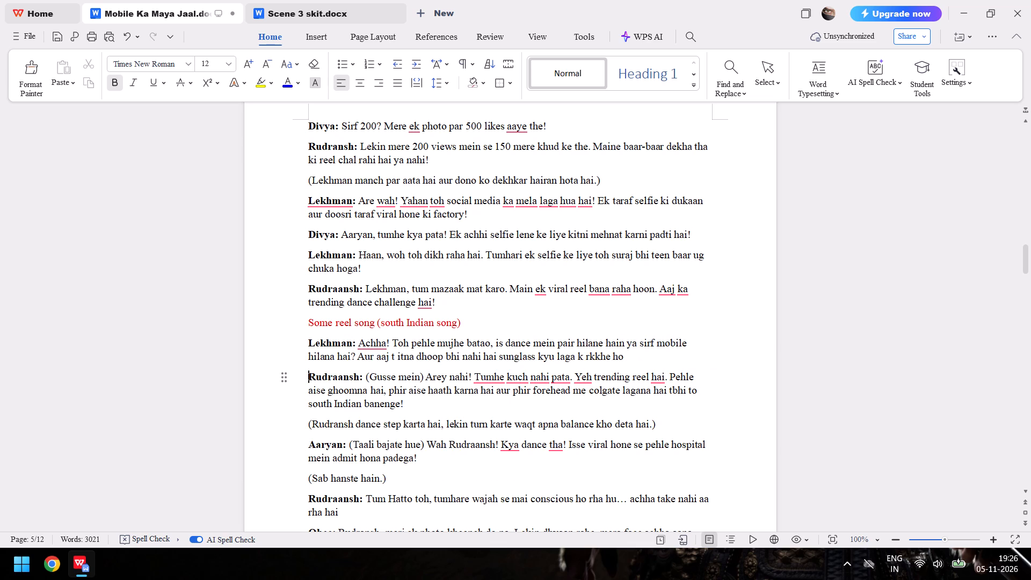
{"action": "key", "text": "ctrl+Down"}
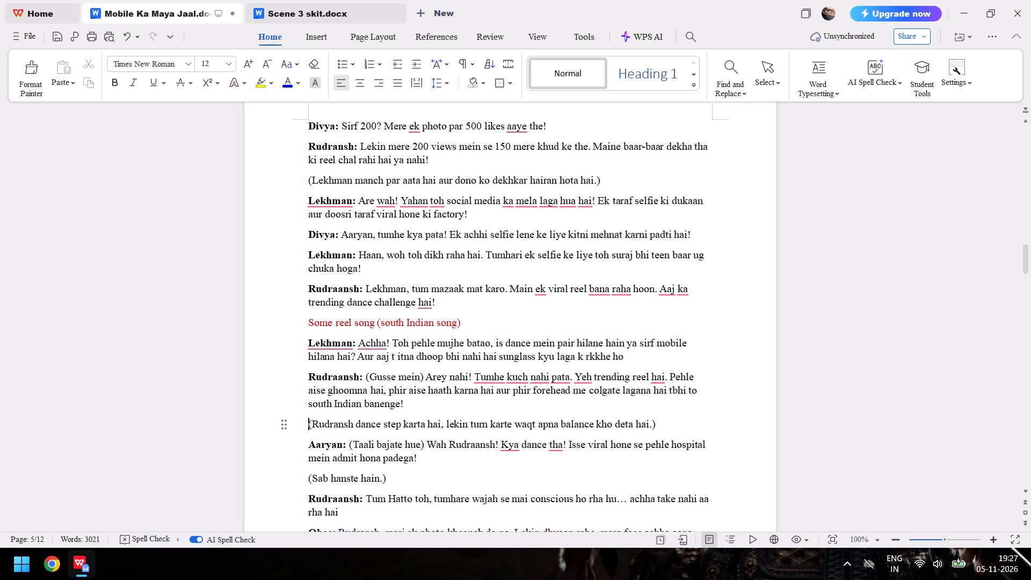
{"action": "key", "text": "ctrl+Down"}
{"action": "key", "text": "ctrl+Delete"}
{"action": "type", "text": "Lekhman"}
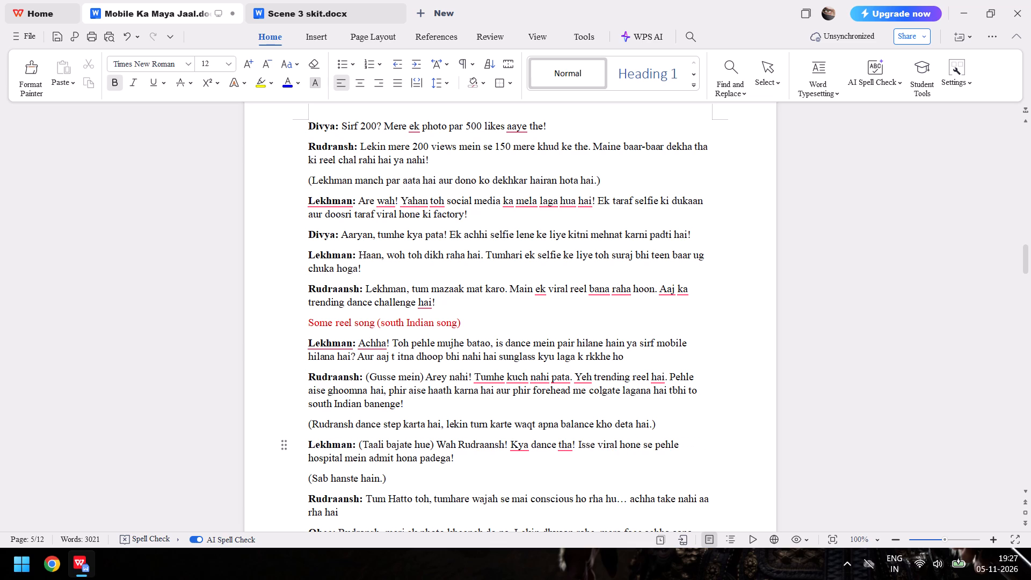
Replace the speaker label "Obee" with "Divya" before the line "Rudransh, meri ek photo kheench do na.".
{"action": "scroll", "coordinate": [790, 129], "scroll_direction": "down", "scroll_amount": 3}
{"action": "scroll", "coordinate": [397, 368], "scroll_direction": "down", "scroll_amount": 2}
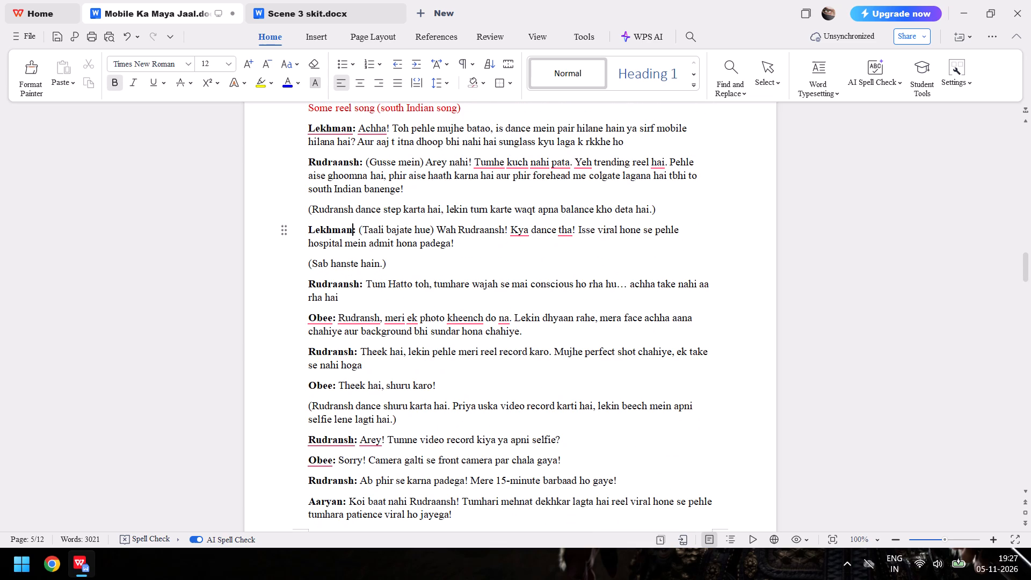
{"action": "left_click", "coordinate": [310, 316]}
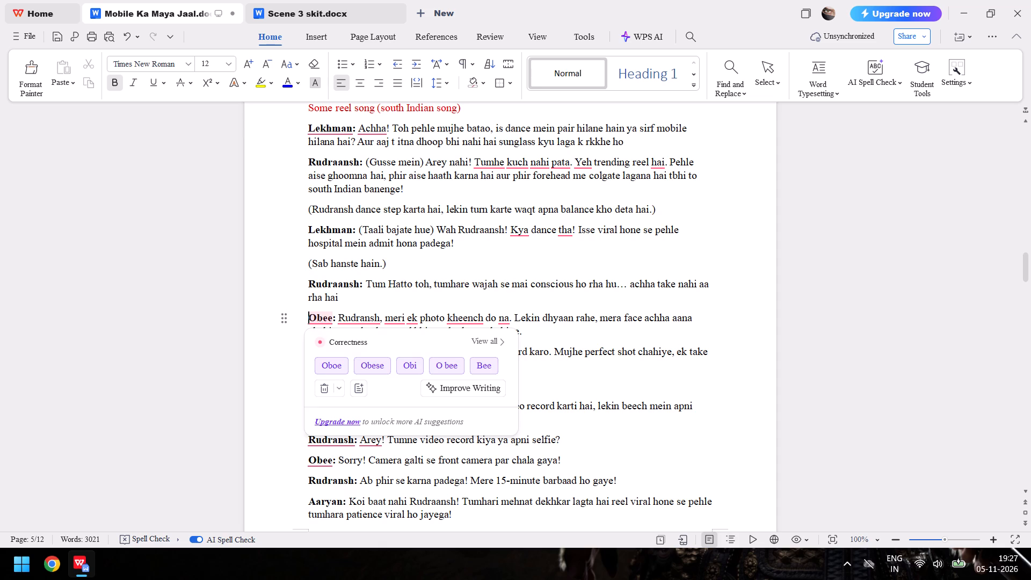
{"action": "key", "text": "ctrl+Delete"}
{"action": "type", "text": "Divya"}
Correct the spelling of "Rudransh" to "Rudraansh" in Divya's line "meri ek photo kheench do na".
{"action": "key", "text": "ctrl+Right"}
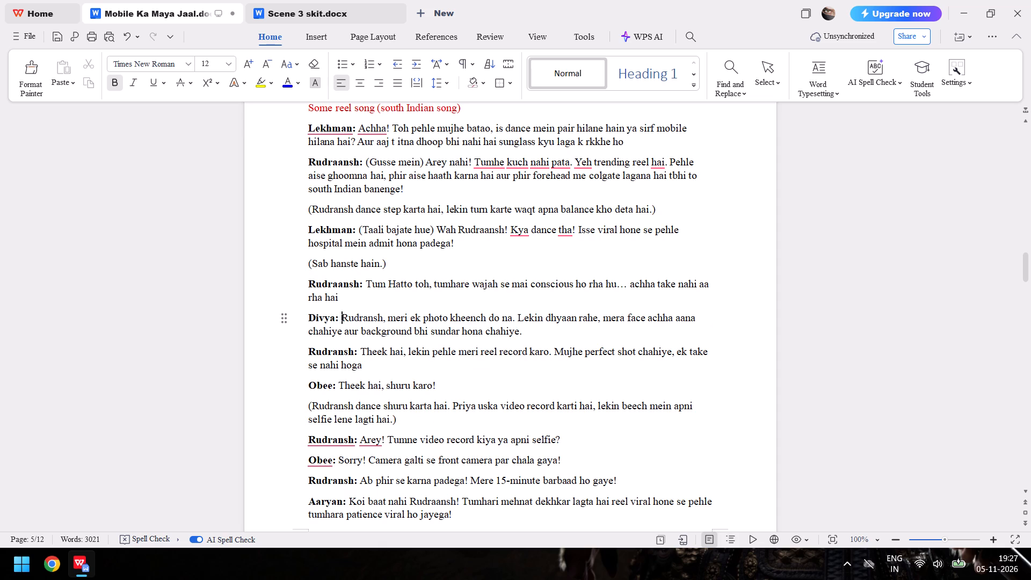
{"action": "key", "text": "ctrl+Right"}
{"action": "key", "text": "Left"}
{"action": "key", "text": "Left"}
{"action": "key", "text": "Left"}
{"action": "key", "text": "a"}
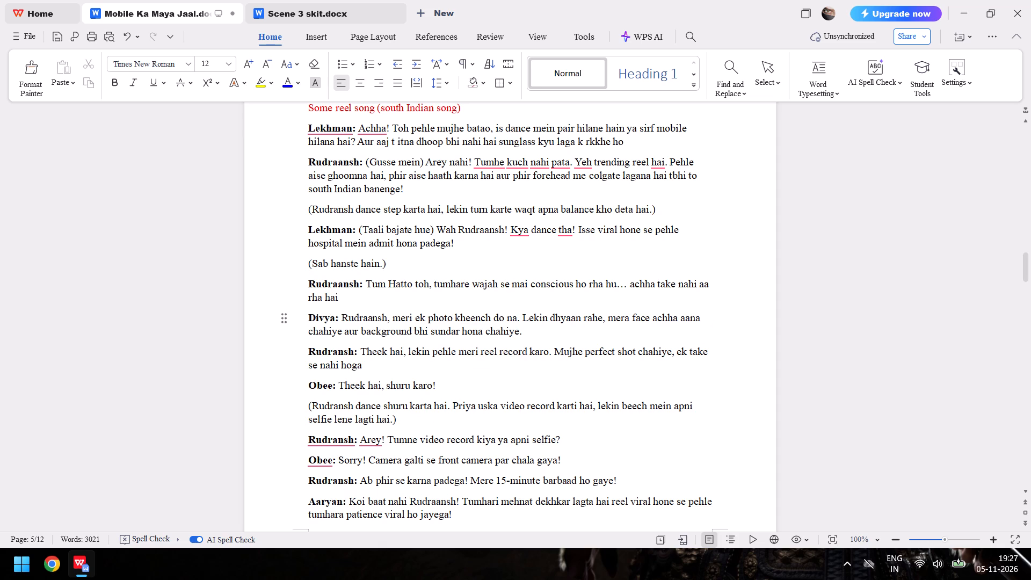
Replace the speaker label "Obee" with "Divya" before the line "Theek hai, shuru karo!".
{"action": "key", "text": "ctrl+Down"}
{"action": "key", "text": "ctrl+Down"}
{"action": "key", "text": "ctrl+Delete"}
{"action": "type", "text": "Divya"}
Replace the speaker label "Obee" with "Divya" before the line "Sorry! Camera galti se front camera par chala gaya!".
{"action": "key", "text": "ctrl+Down"}
{"action": "key", "text": "ctrl+Down"}
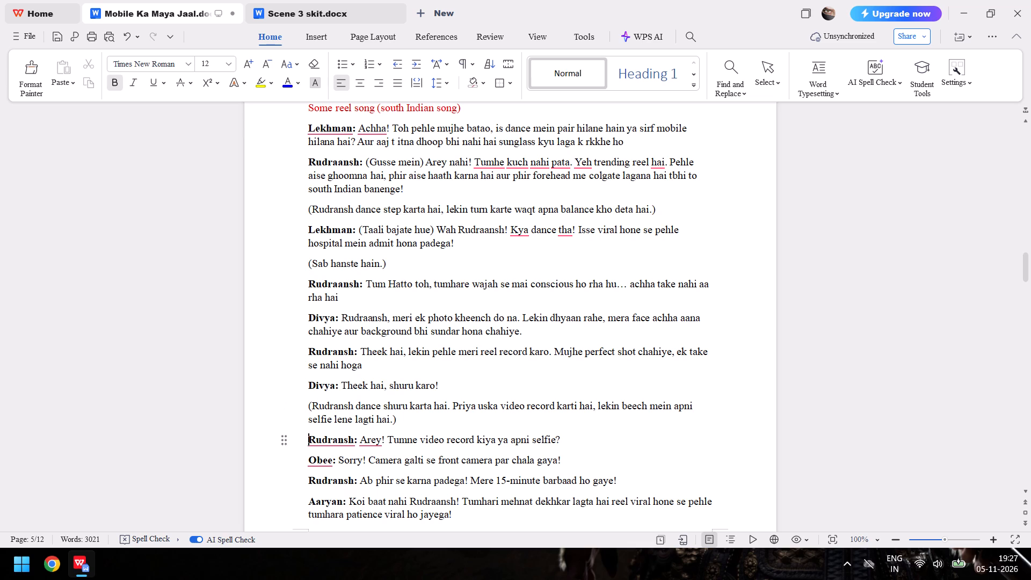
{"action": "key", "text": "ctrl+Down"}
{"action": "key", "text": "ctrl+Delete"}
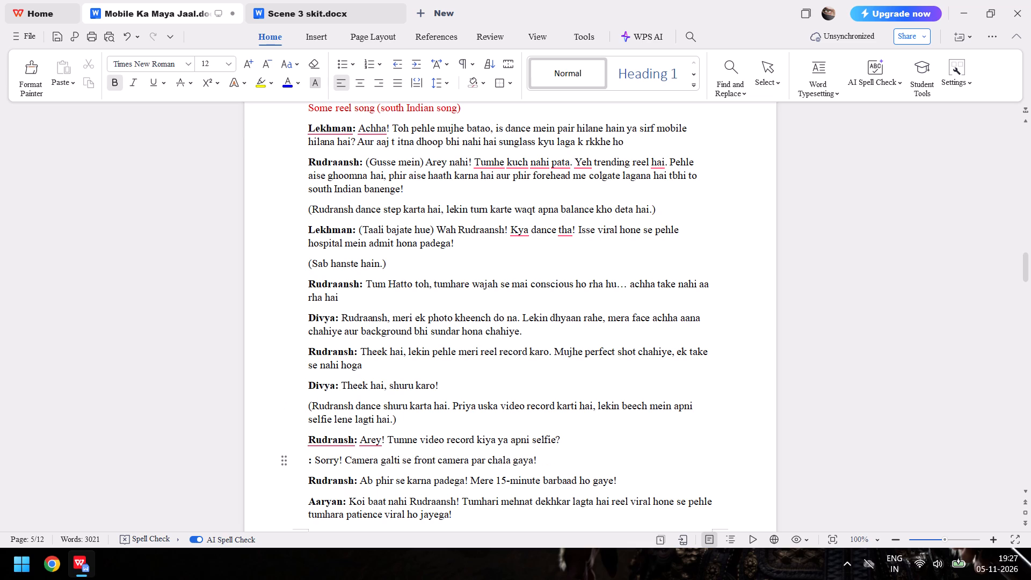
{"action": "type", "text": "Divya"}
Replace the speaker label "Aaryan" with "Lekhman" before the line "Koi baat nahi Rudraansh!".
{"action": "key", "text": "ctrl+Down"}
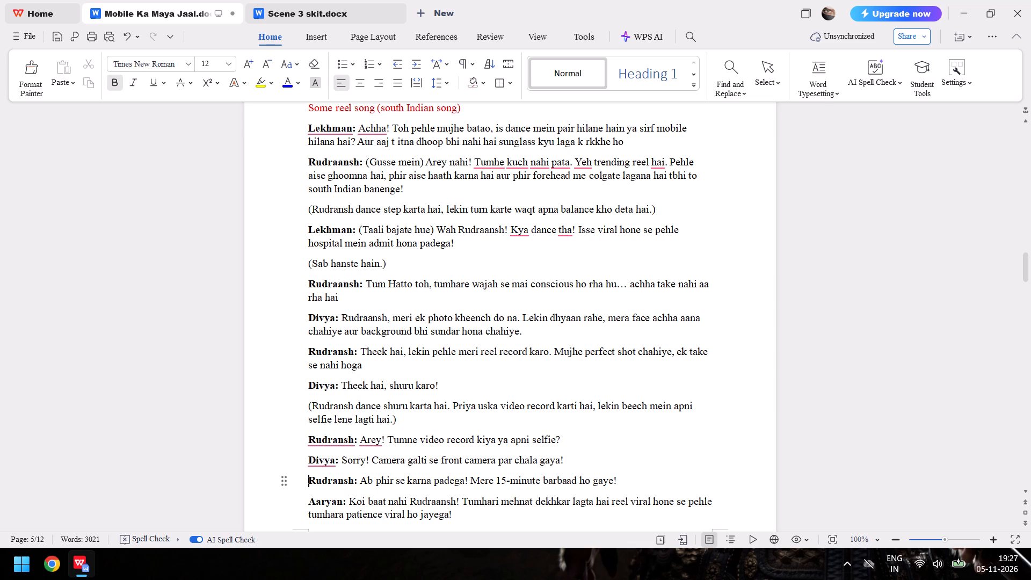
{"action": "key", "text": "ctrl+Down"}
{"action": "key", "text": "ctrl+Delete"}
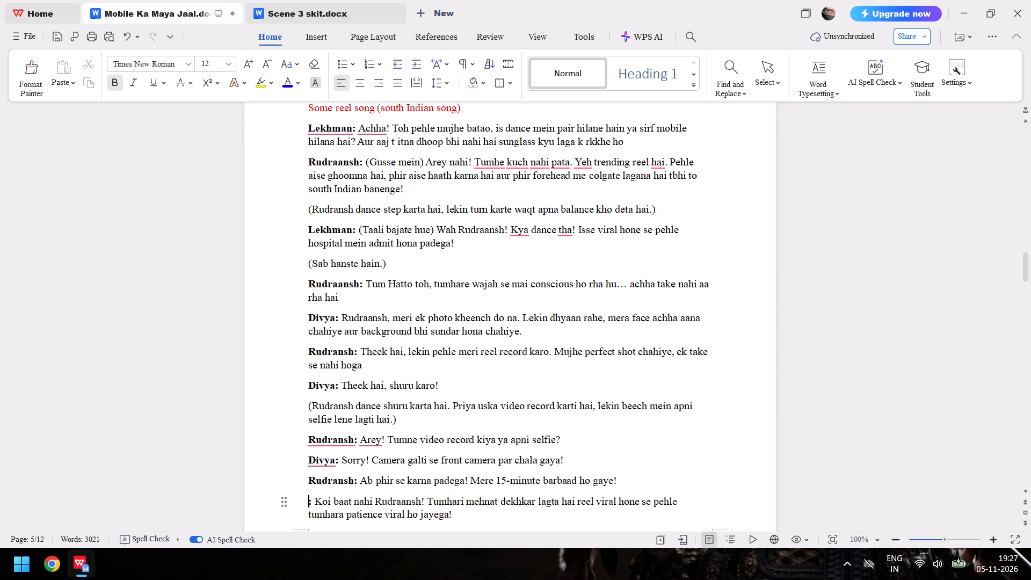
{"action": "type", "text": "Lekhman"}
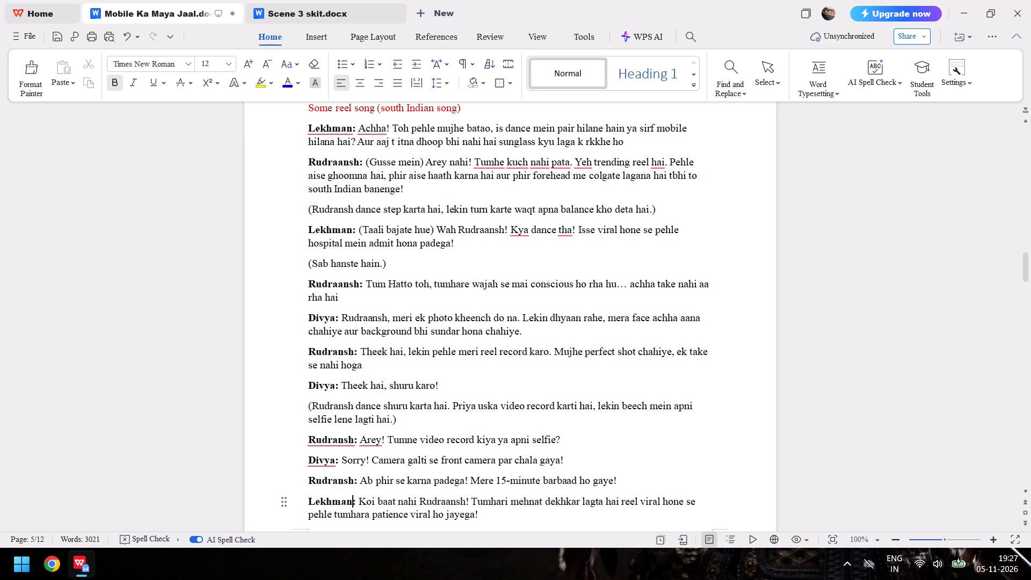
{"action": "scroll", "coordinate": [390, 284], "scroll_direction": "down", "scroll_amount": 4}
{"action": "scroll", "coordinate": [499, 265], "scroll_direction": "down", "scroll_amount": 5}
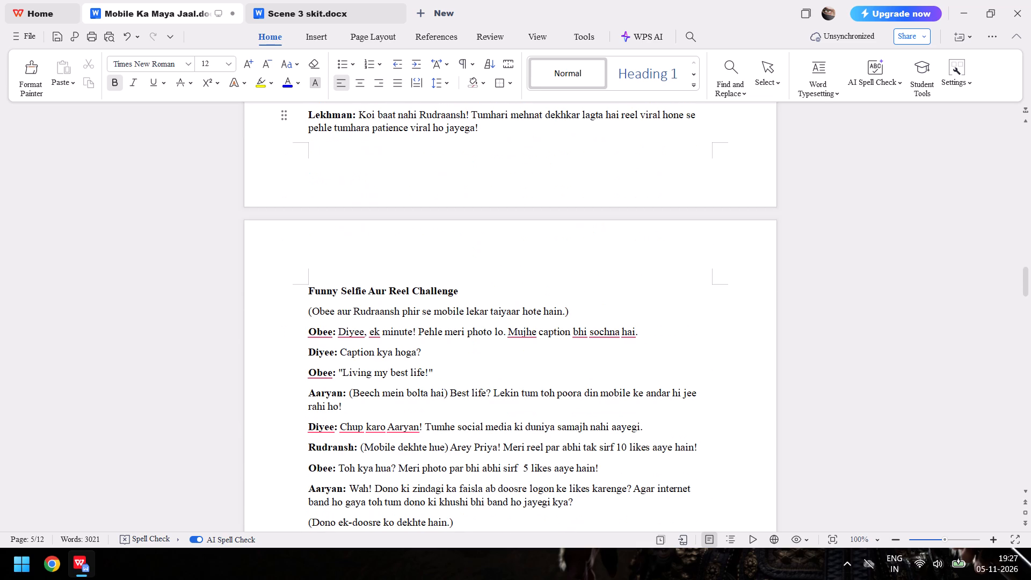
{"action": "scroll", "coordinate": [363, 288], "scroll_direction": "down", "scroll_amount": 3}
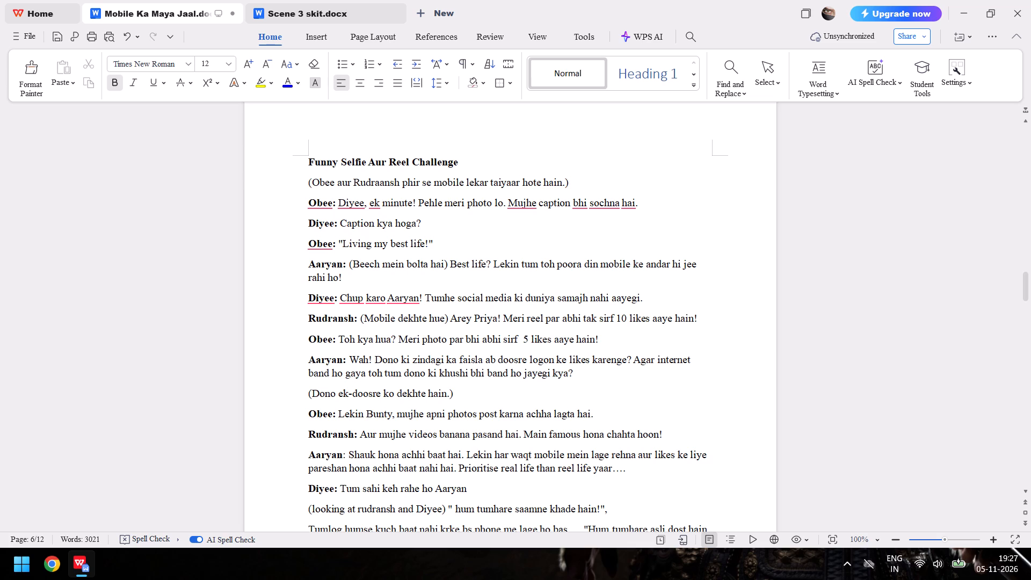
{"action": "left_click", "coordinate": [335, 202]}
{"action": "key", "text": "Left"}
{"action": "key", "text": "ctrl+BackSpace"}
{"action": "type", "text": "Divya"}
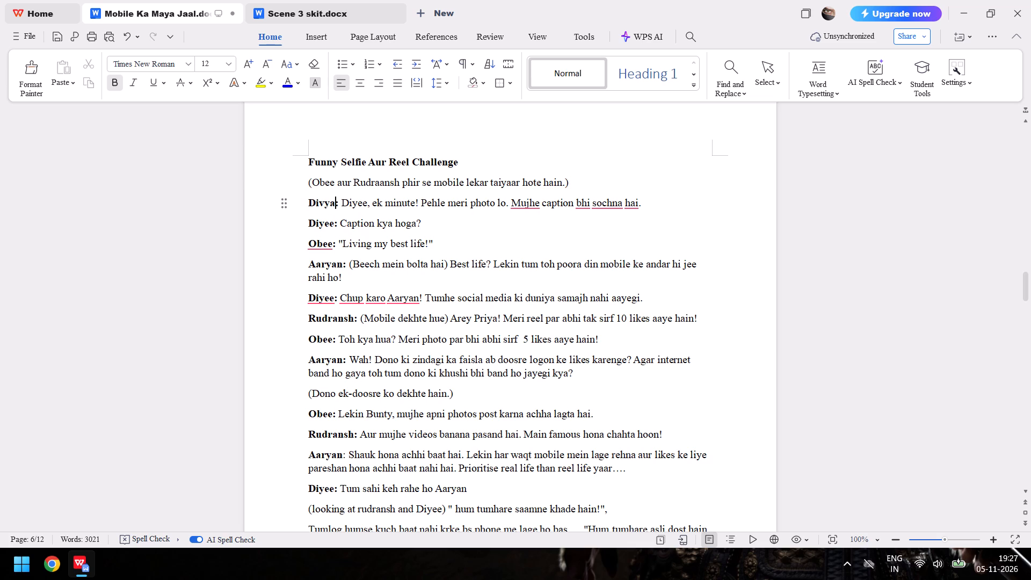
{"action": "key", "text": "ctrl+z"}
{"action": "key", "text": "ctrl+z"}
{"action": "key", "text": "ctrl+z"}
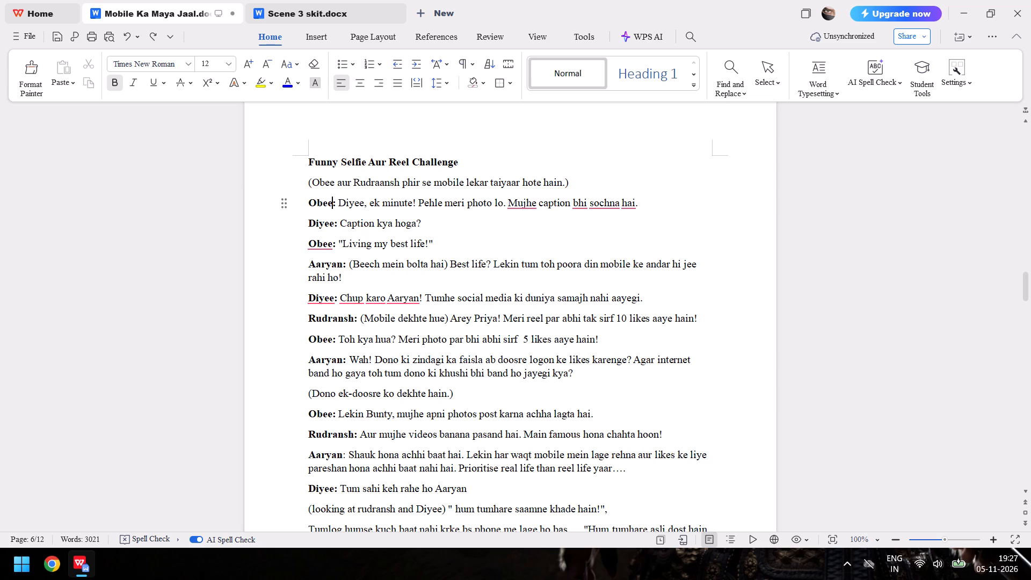
Replace the speaker label "Diyee" with "Divya" before the line "Caption kya hoga?" under "Funny Selfie Aur Reel Challenge".
{"action": "key", "text": "Down"}
{"action": "key", "text": "BackSpace"}
{"action": "key", "text": "BackSpace"}
{"action": "key", "text": "BackSpace"}
{"action": "key", "text": "BackSpace"}
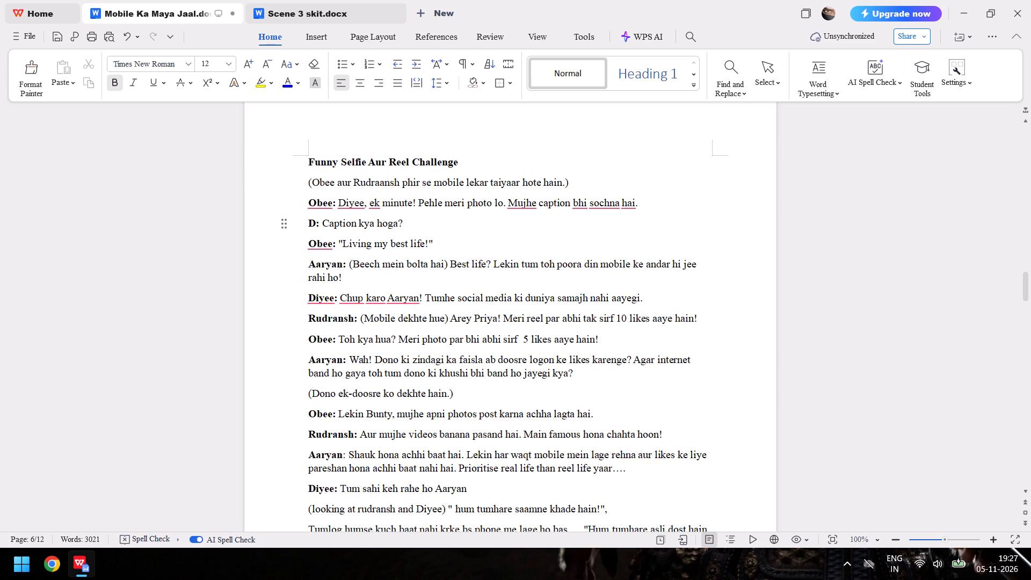
{"action": "type", "text": "ivya"}
Replace the speaker label "Diyee" with "Divya" before the line "Chup karo Aaryan!".
{"action": "key", "text": "Down"}
{"action": "key", "text": "Down"}
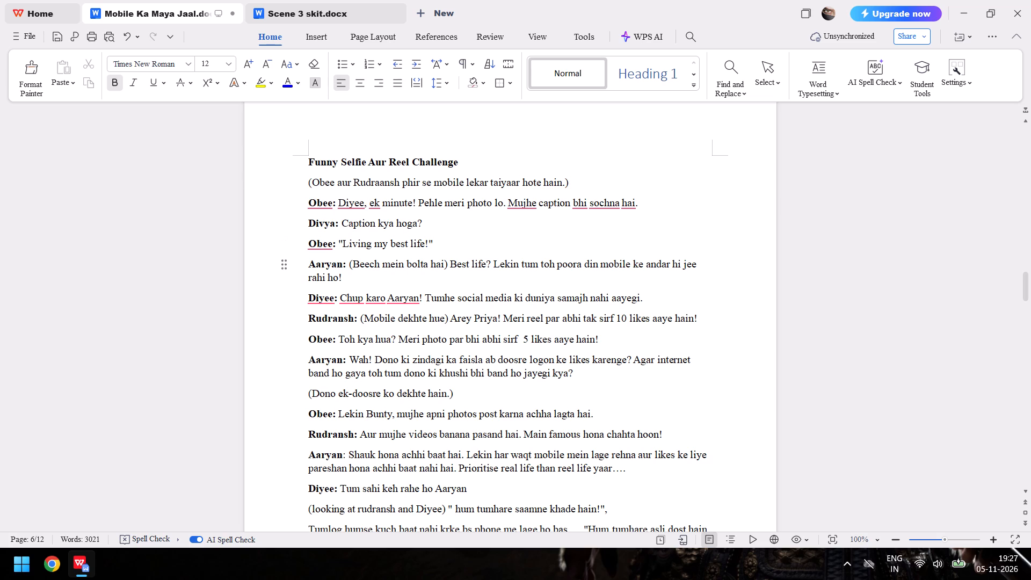
{"action": "key", "text": "Right"}
{"action": "key", "text": "Down"}
{"action": "key", "text": "Down"}
{"action": "key", "text": "Left"}
{"action": "key", "text": "Left"}
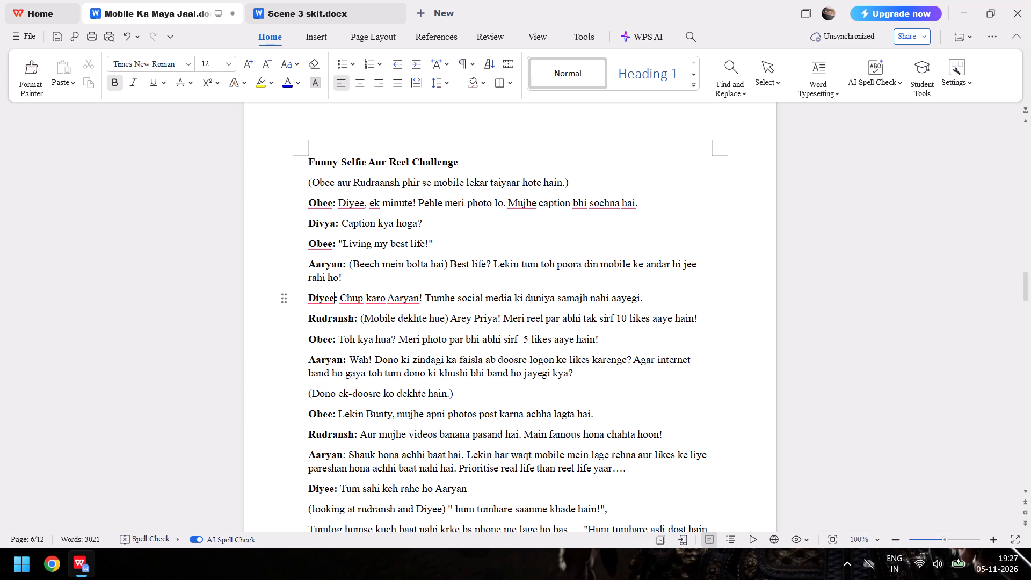
{"action": "key", "text": "BackSpace"}
{"action": "key", "text": "BackSpace"}
{"action": "key", "text": "BackSpace"}
{"action": "type", "text": "vya"}
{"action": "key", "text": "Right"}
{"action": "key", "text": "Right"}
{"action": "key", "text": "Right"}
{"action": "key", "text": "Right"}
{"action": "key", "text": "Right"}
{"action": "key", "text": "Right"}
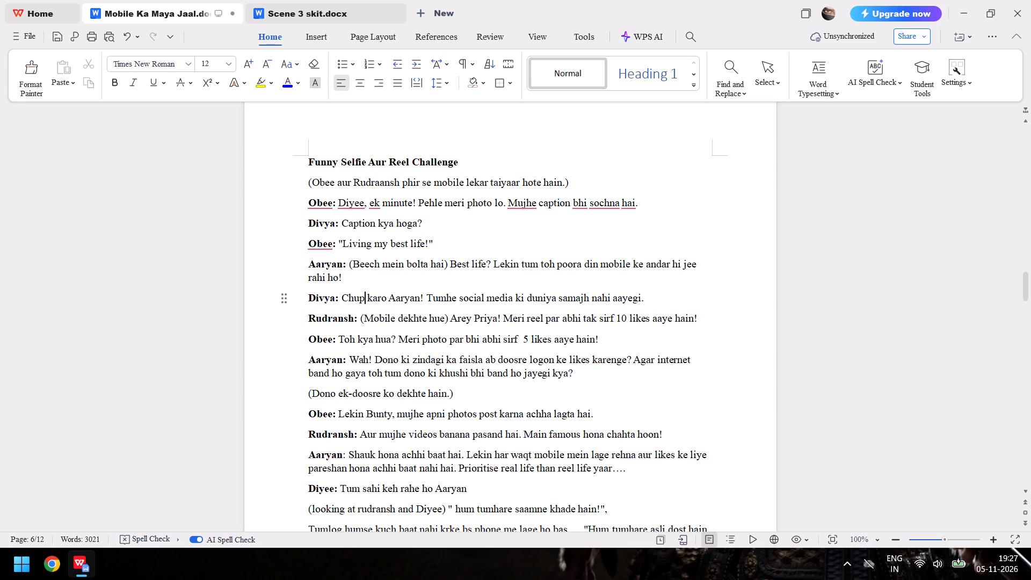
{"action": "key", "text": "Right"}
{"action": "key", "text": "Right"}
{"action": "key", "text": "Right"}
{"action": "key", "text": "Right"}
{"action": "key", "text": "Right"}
Correct the speaker label "Rudransh" to "Rudraansh" before "(Mobile dekhte hue) Arey Priya!" and before "Aur mujhe videos banana pasand hai.".
{"action": "left_click", "coordinate": [332, 318]}
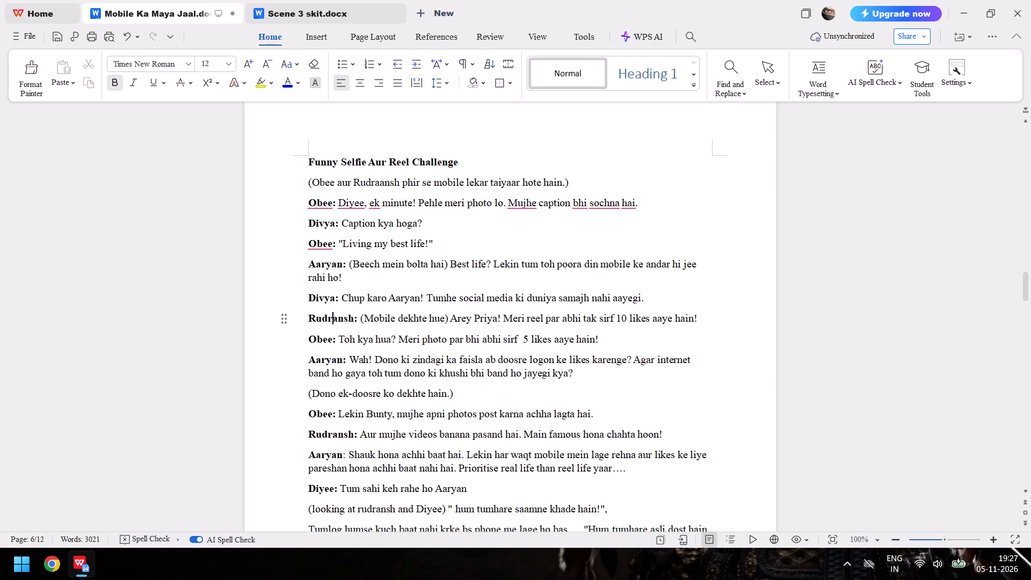
{"action": "key", "text": "a"}
{"action": "scroll", "coordinate": [371, 303], "scroll_direction": "down", "scroll_amount": 3}
{"action": "left_click", "coordinate": [330, 300]}
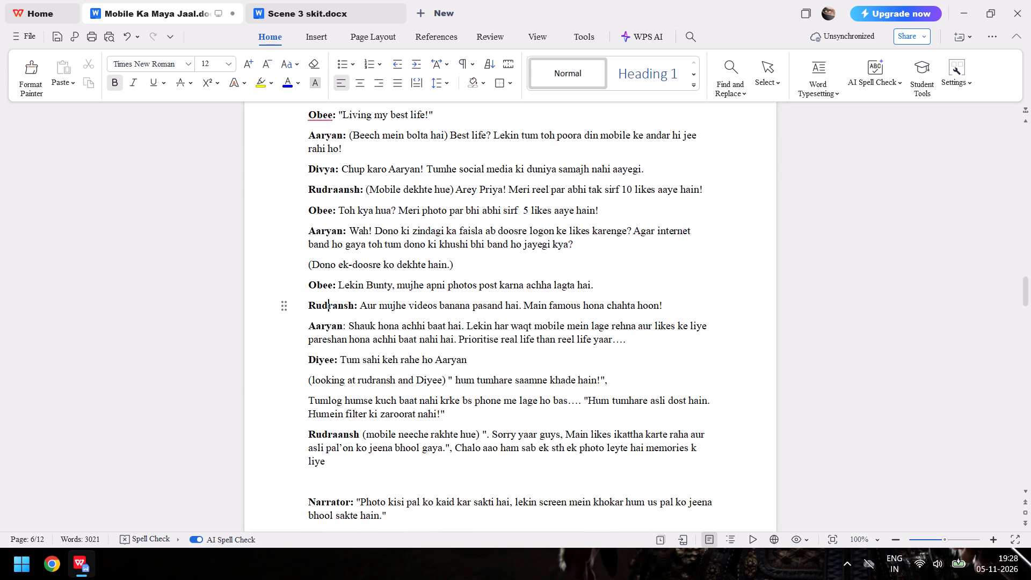
{"action": "left_click", "coordinate": [336, 303]}
{"action": "key", "text": "a"}
Replace the speaker label "Diyee" with "Divya" before the line "Tum sahi keh rahe ho Aaryan".
{"action": "left_click", "coordinate": [299, 310]}
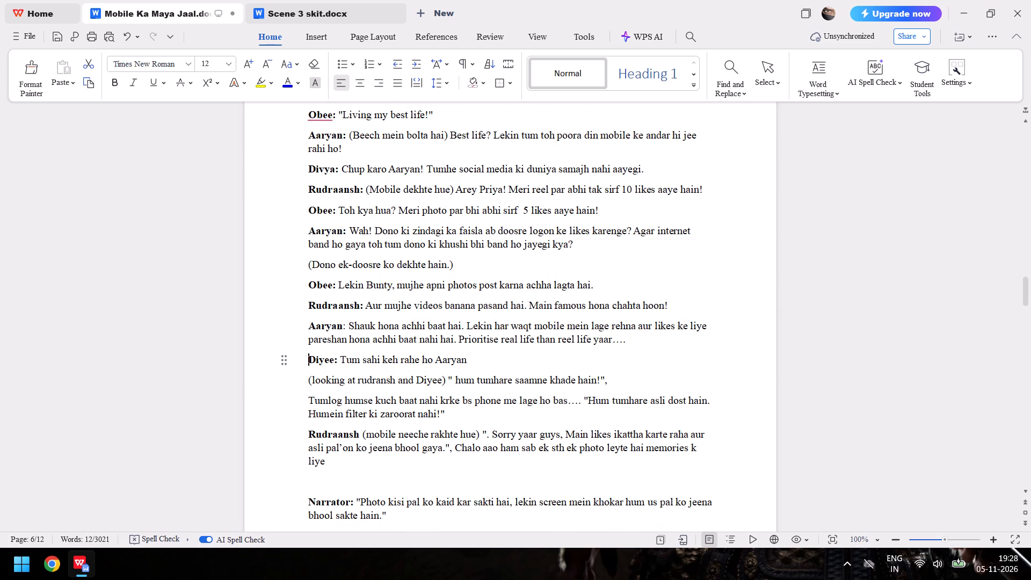
{"action": "left_click", "coordinate": [303, 358]}
{"action": "left_click", "coordinate": [322, 331]}
{"action": "left_click", "coordinate": [311, 324]}
{"action": "scroll", "coordinate": [329, 307], "scroll_direction": "down", "scroll_amount": 1}
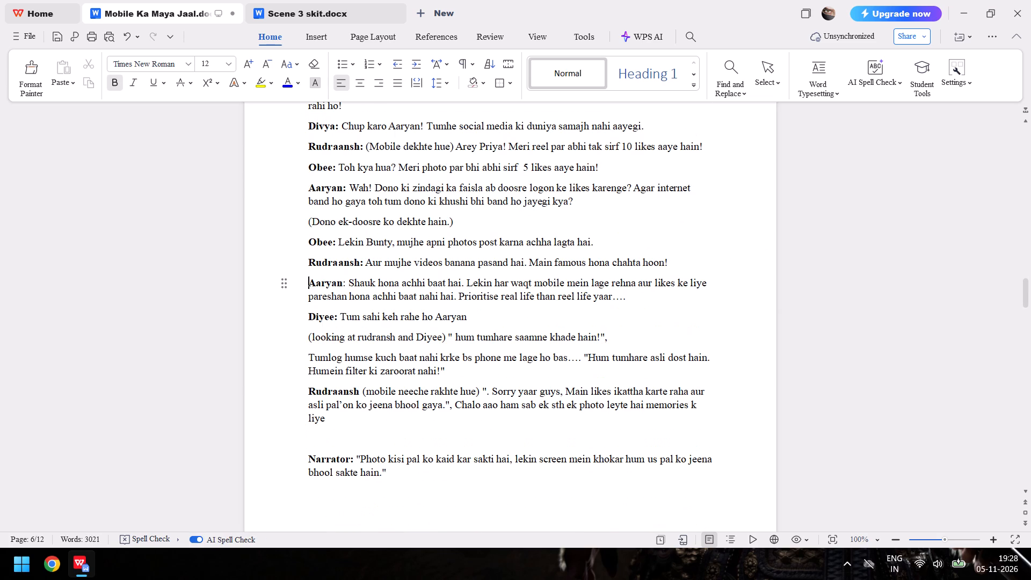
{"action": "left_click", "coordinate": [334, 317]}
{"action": "key", "text": "BackSpace"}
{"action": "key", "text": "BackSpace"}
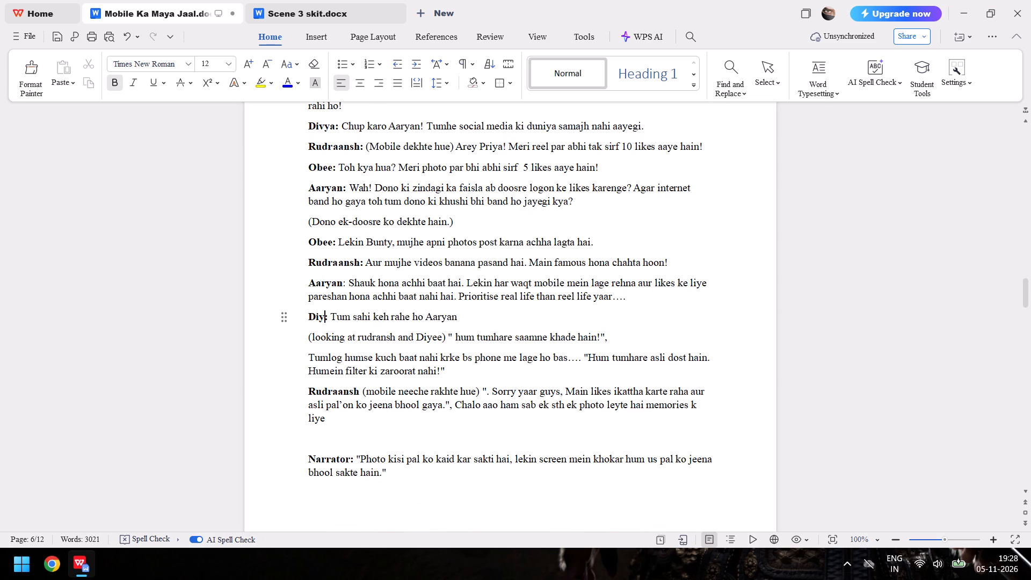
{"action": "key", "text": "BackSpace"}
{"action": "type", "text": "vya"}
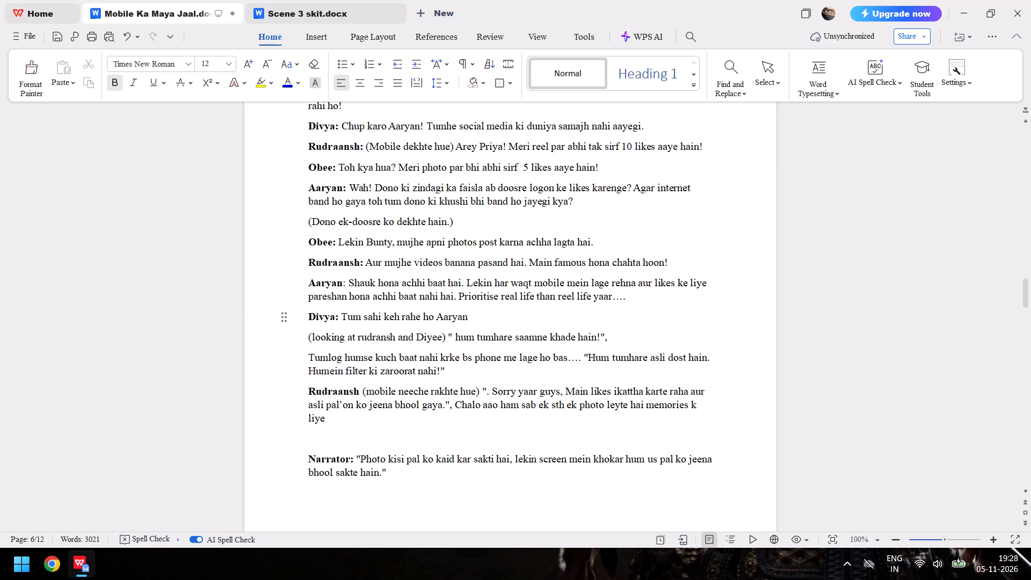
Add the bold speaker label "Aaryan:" in front of the line "(looking at rudransh and Diyee)".
{"action": "left_click", "coordinate": [304, 334]}
{"action": "key", "text": "shift+a"}
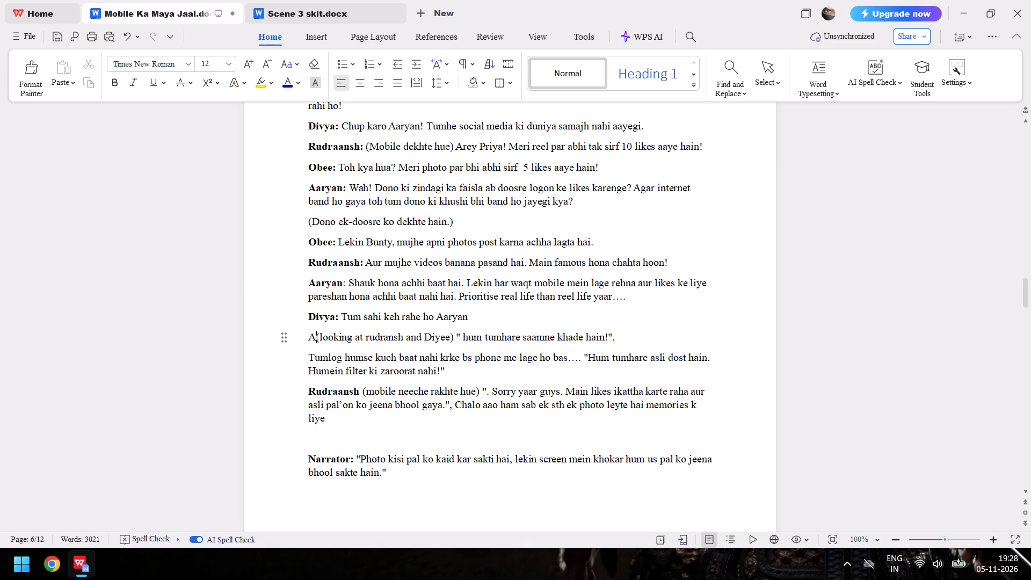
{"action": "key", "text": "BackSpace"}
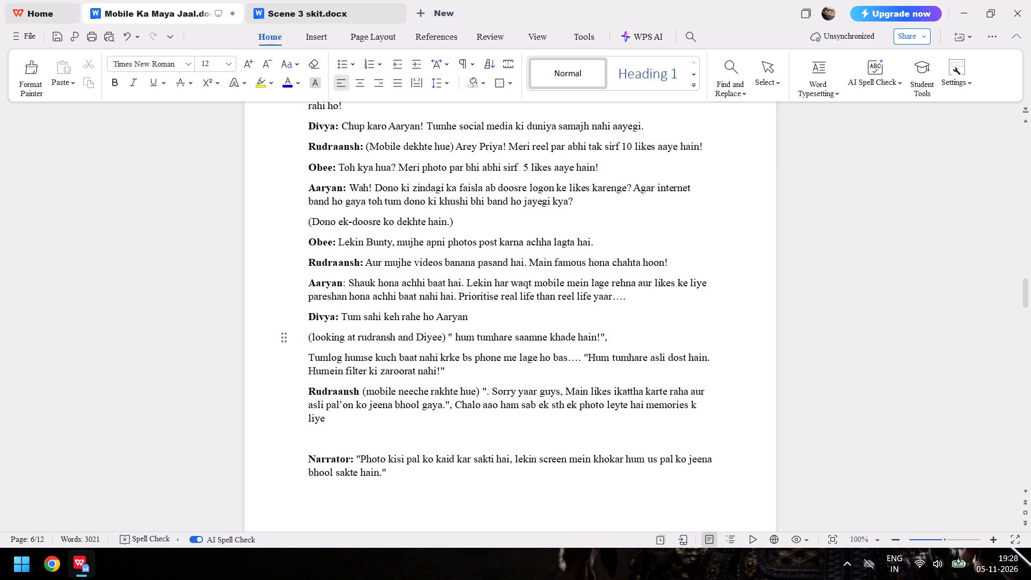
{"action": "key", "text": "ctrl+b"}
{"action": "type", "text": "Aaryan"}
{"action": "key", "text": "shift+colon"}
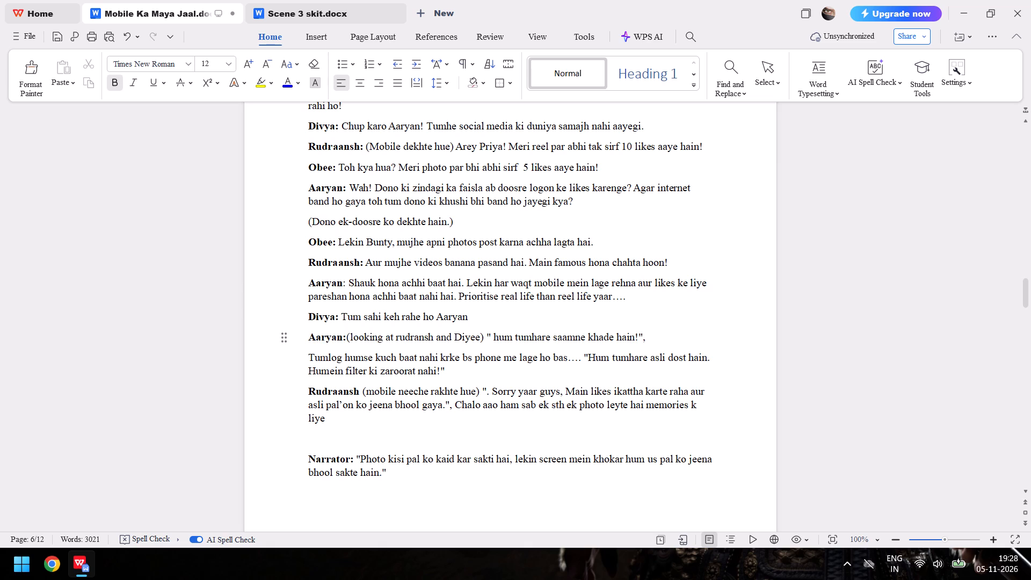
Save the Mobile Ka Maya Jaal document.
{"action": "key", "text": "Down"}
{"action": "key", "text": "Down"}
{"action": "key", "text": "Down"}
{"action": "key", "text": "Down"}
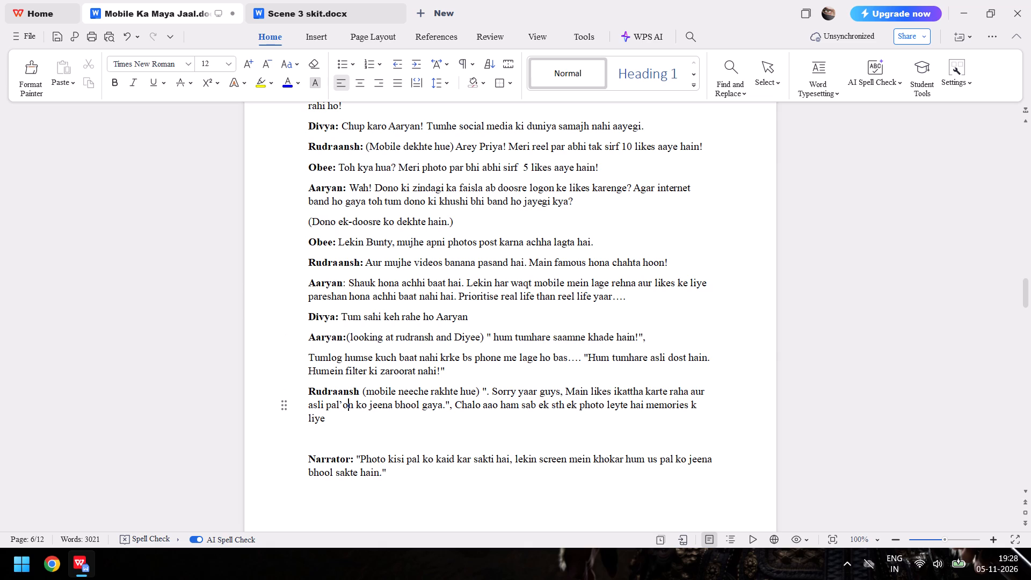
{"action": "key", "text": "ctrl+s"}
{"action": "left_click", "coordinate": [28, 28]}
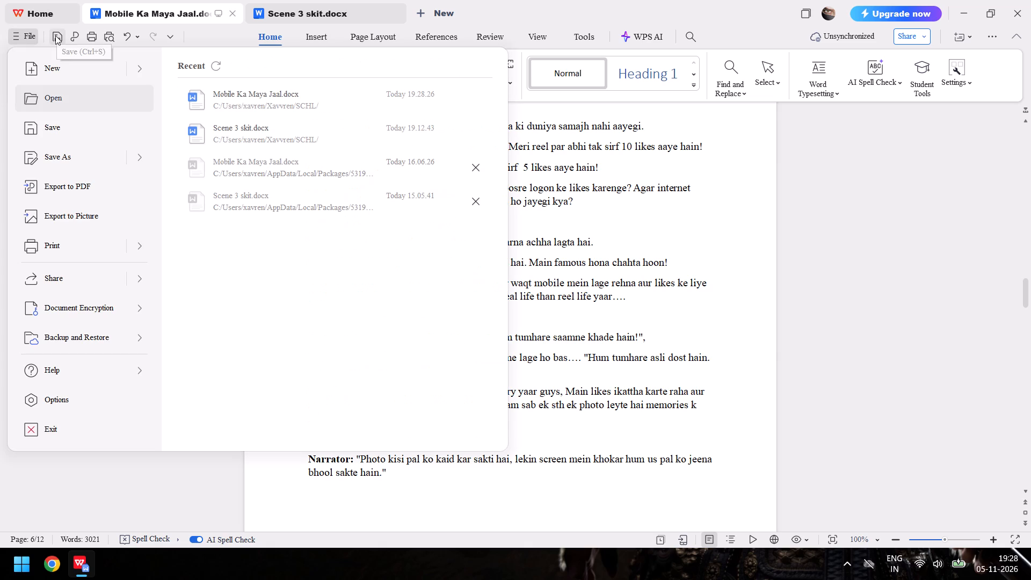
{"action": "left_click", "coordinate": [74, 136]}
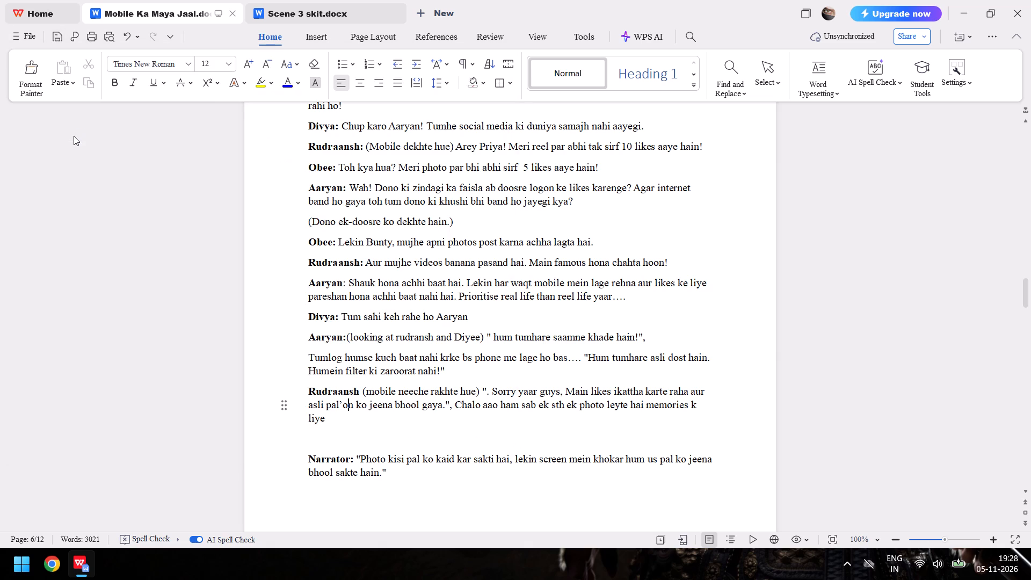
Start saving a copy of the document in the Xavvren > SCHL folder, picking up the file name "Scene 3 skit.docx".
{"action": "left_click", "coordinate": [16, 38]}
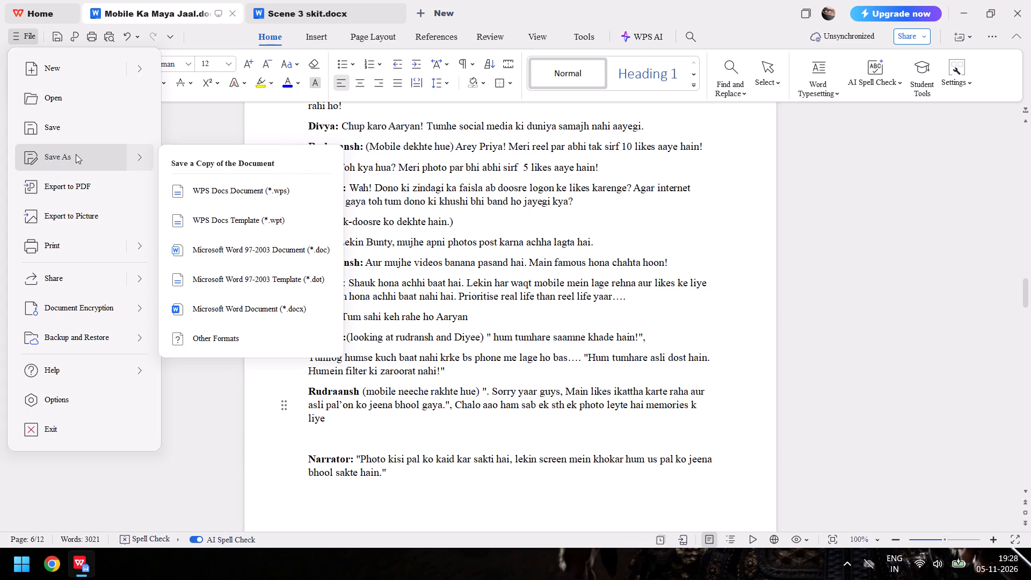
{"action": "left_click", "coordinate": [53, 157]}
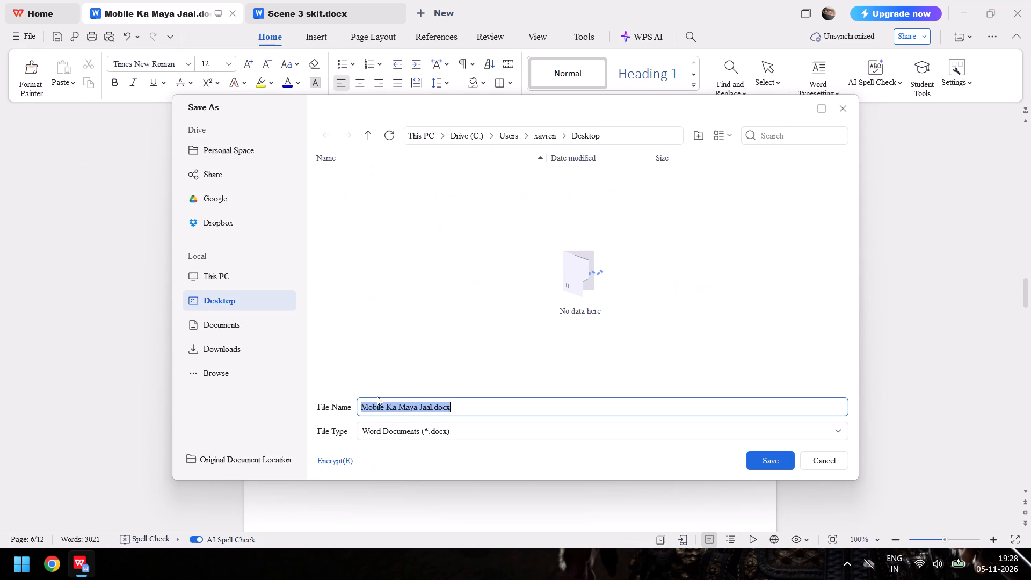
{"action": "left_click", "coordinate": [551, 139]}
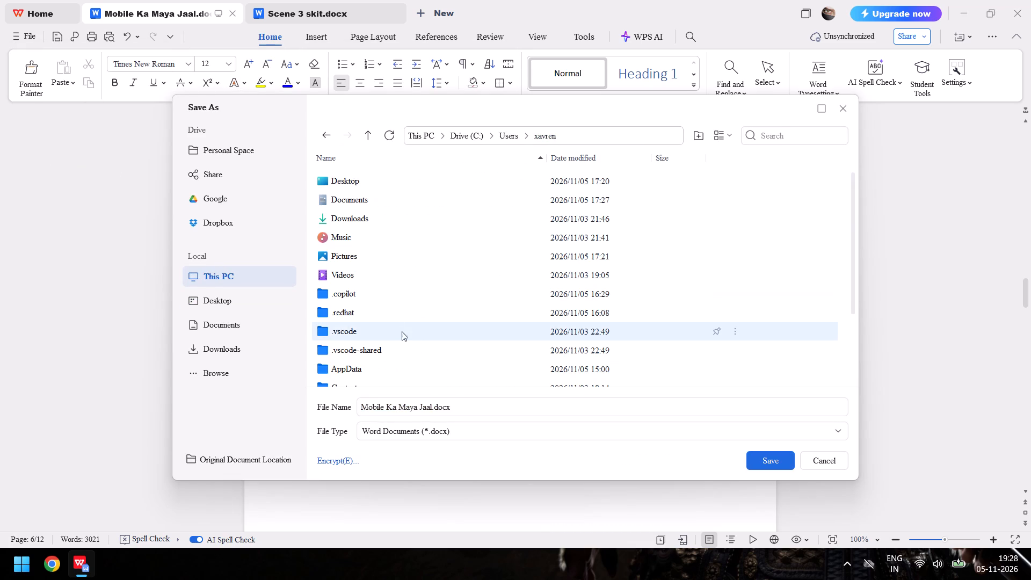
{"action": "scroll", "coordinate": [392, 312], "scroll_direction": "down", "scroll_amount": 6}
{"action": "scroll", "coordinate": [362, 361], "scroll_direction": "down", "scroll_amount": 7}
{"action": "double_click", "coordinate": [360, 374]}
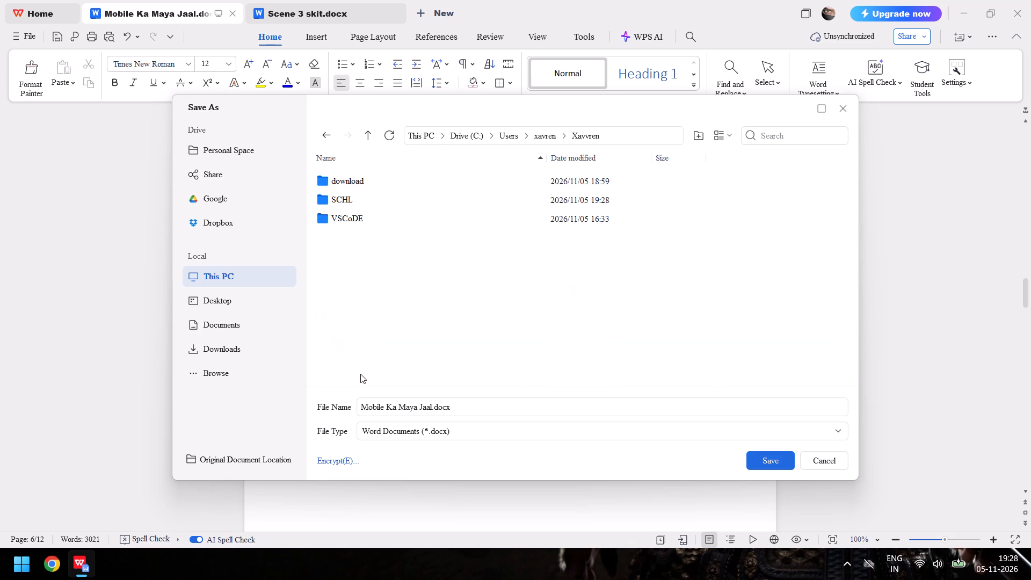
{"action": "left_click", "coordinate": [401, 201]}
{"action": "left_click_drag", "start_coordinate": [400, 200], "coordinate": [394, 200]}
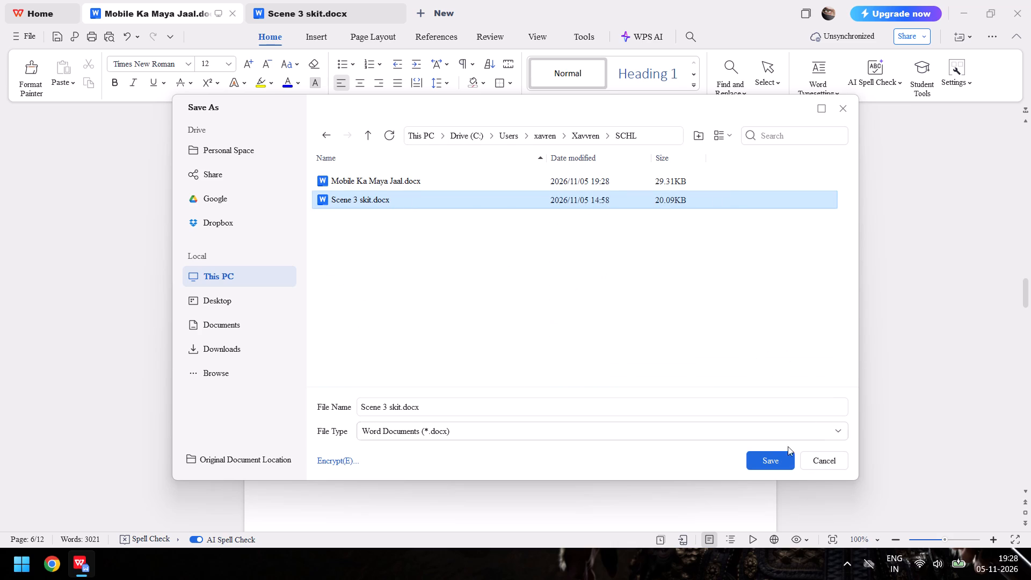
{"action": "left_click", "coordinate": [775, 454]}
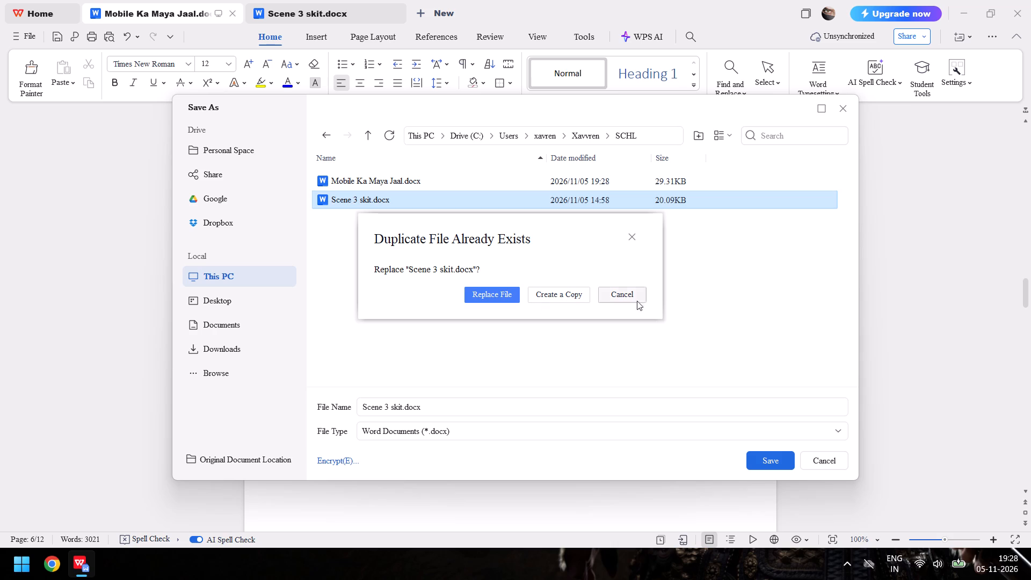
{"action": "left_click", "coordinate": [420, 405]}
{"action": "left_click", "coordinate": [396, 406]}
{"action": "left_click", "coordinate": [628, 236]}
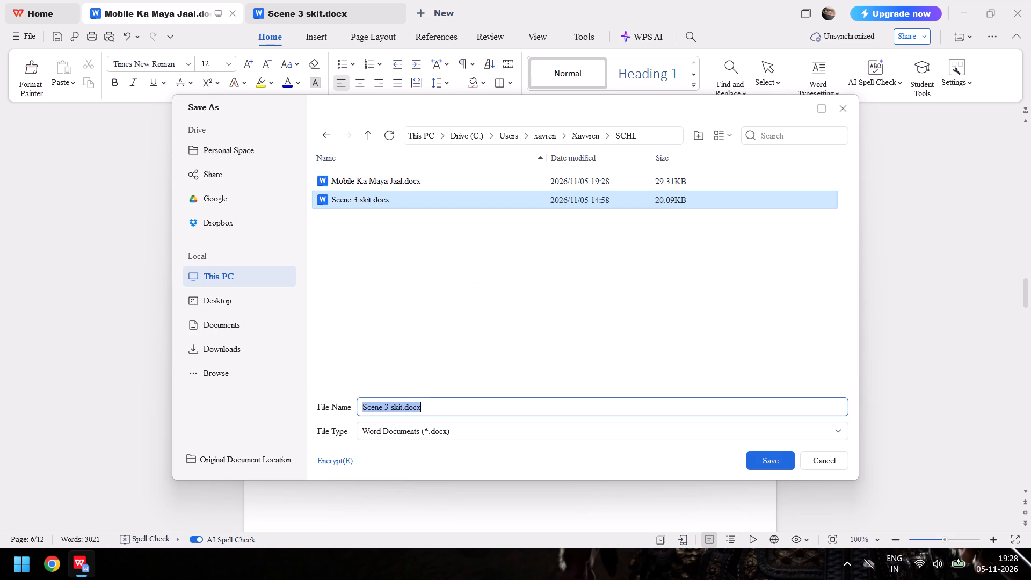
Change the copy's file name to "Scene2 3 skit.docx" and save it in the SCHL folder.
{"action": "left_click", "coordinate": [374, 411]}
{"action": "left_click", "coordinate": [382, 407]}
{"action": "key", "text": "2"}
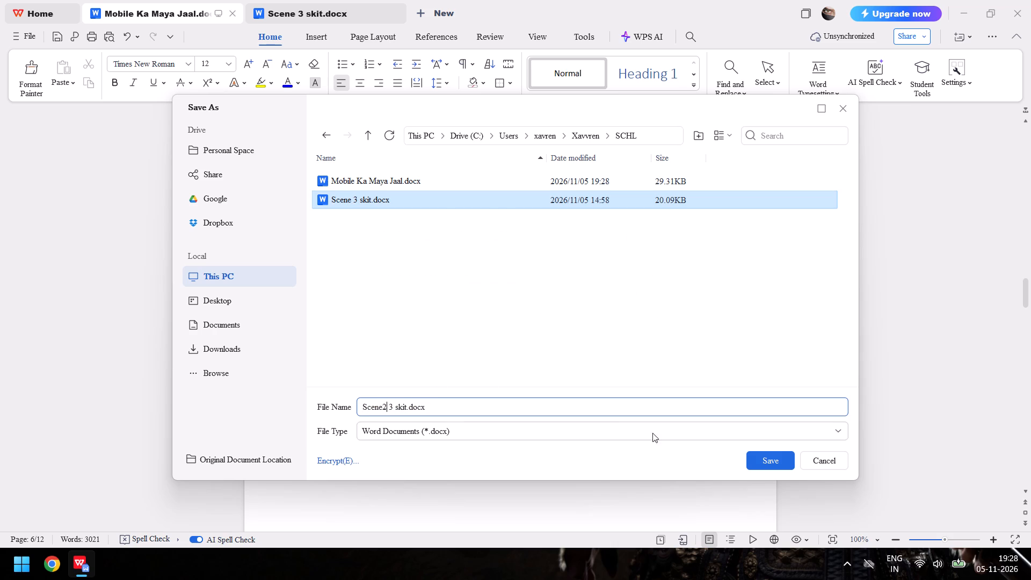
{"action": "left_click", "coordinate": [773, 462]}
Close the original Scene 3 skit.docx and return to Scene2 3 skit.docx.
{"action": "left_click", "coordinate": [307, 0]}
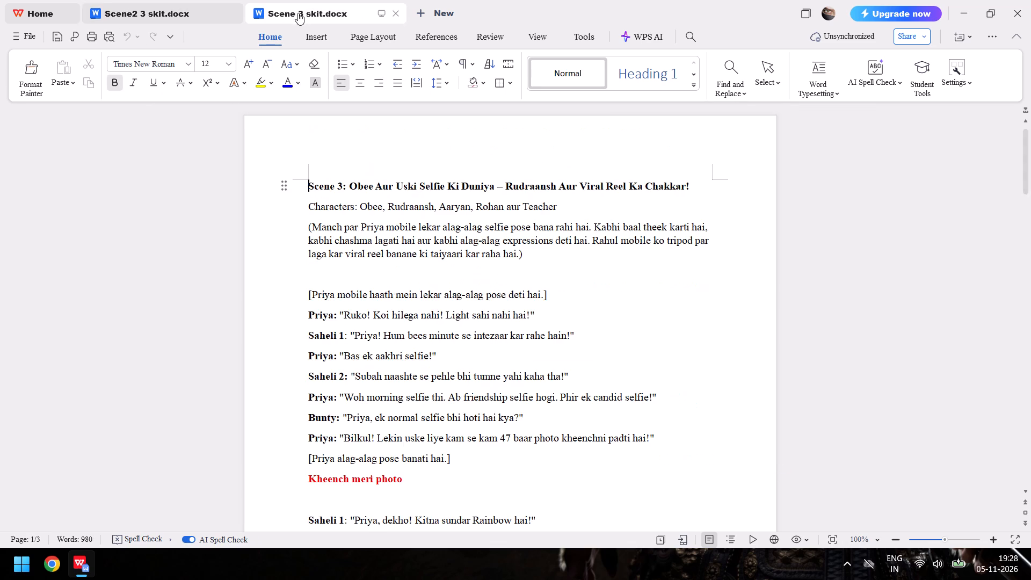
{"action": "left_click_drag", "start_coordinate": [148, 11], "coordinate": [154, 11]}
{"action": "left_click", "coordinate": [327, 9]}
{"action": "left_click", "coordinate": [392, 12]}
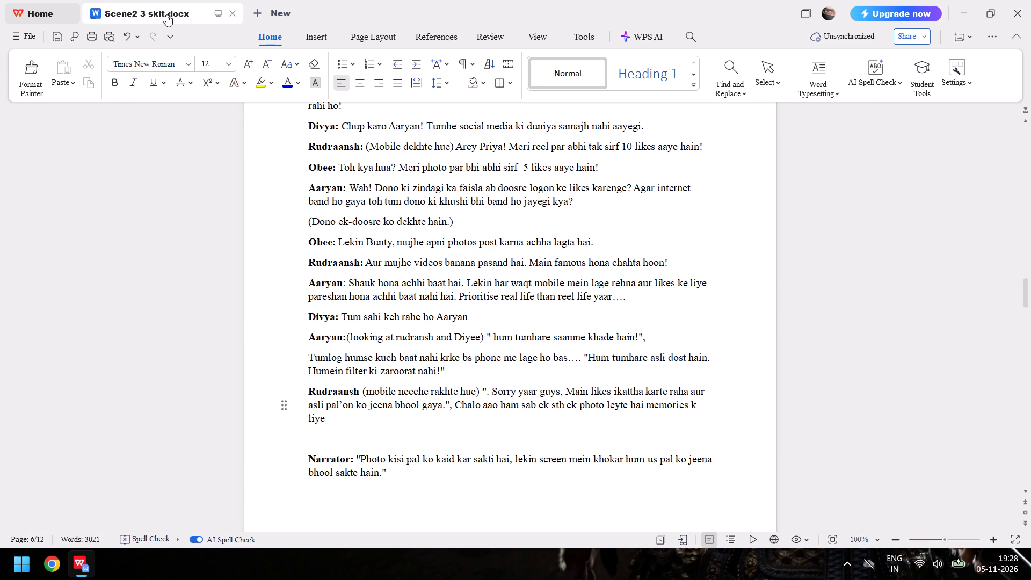
{"action": "left_click", "coordinate": [166, 15]}
Switch to File Explorer and open the SCHL folder inside Xavvren.
{"action": "key", "text": "alt+Tab"}
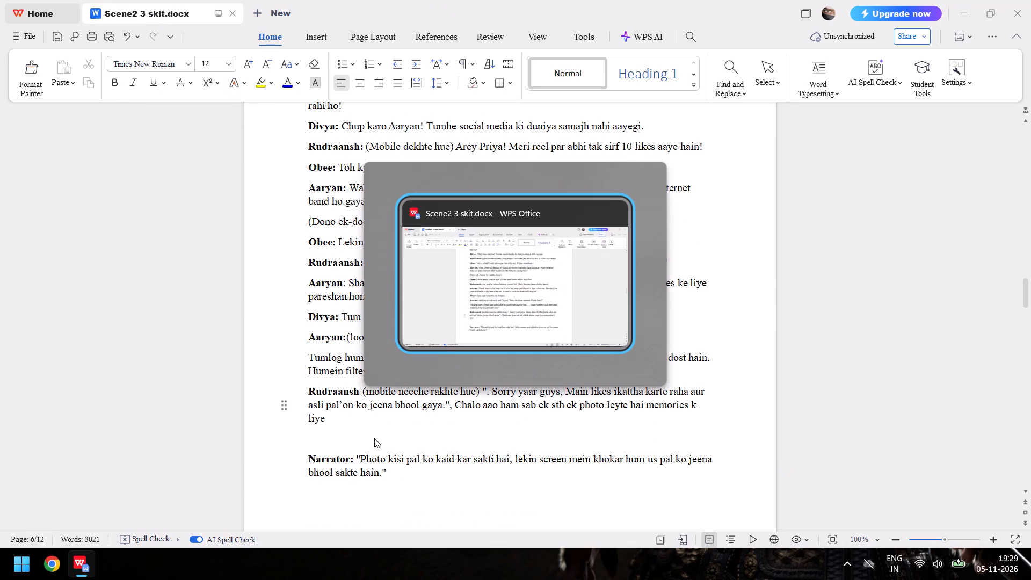
{"action": "key", "text": "super+e"}
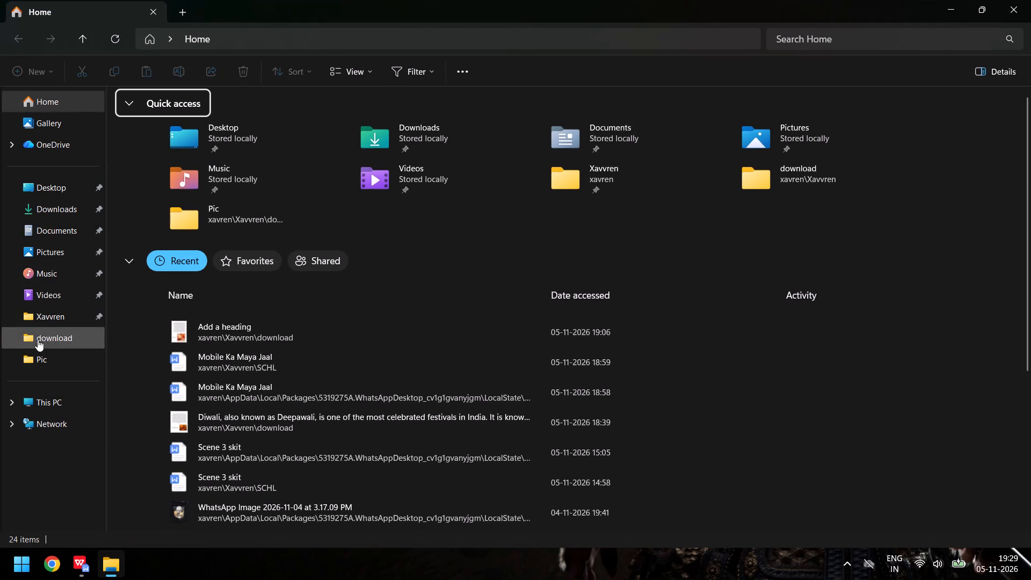
{"action": "left_click", "coordinate": [53, 352]}
{"action": "left_click", "coordinate": [57, 325]}
{"action": "left_click", "coordinate": [54, 337]}
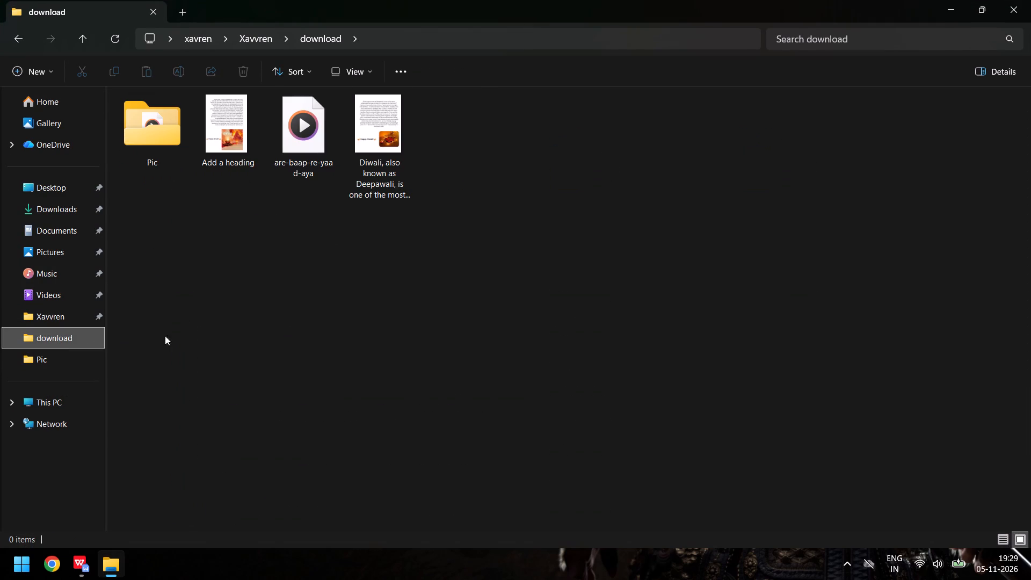
{"action": "left_click", "coordinate": [61, 314]}
{"action": "double_click", "coordinate": [158, 142]}
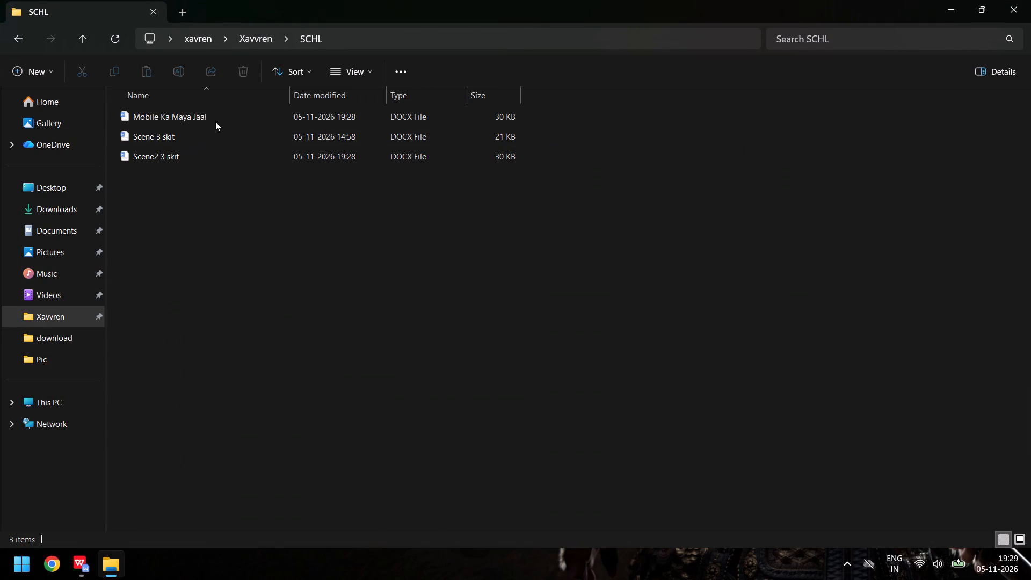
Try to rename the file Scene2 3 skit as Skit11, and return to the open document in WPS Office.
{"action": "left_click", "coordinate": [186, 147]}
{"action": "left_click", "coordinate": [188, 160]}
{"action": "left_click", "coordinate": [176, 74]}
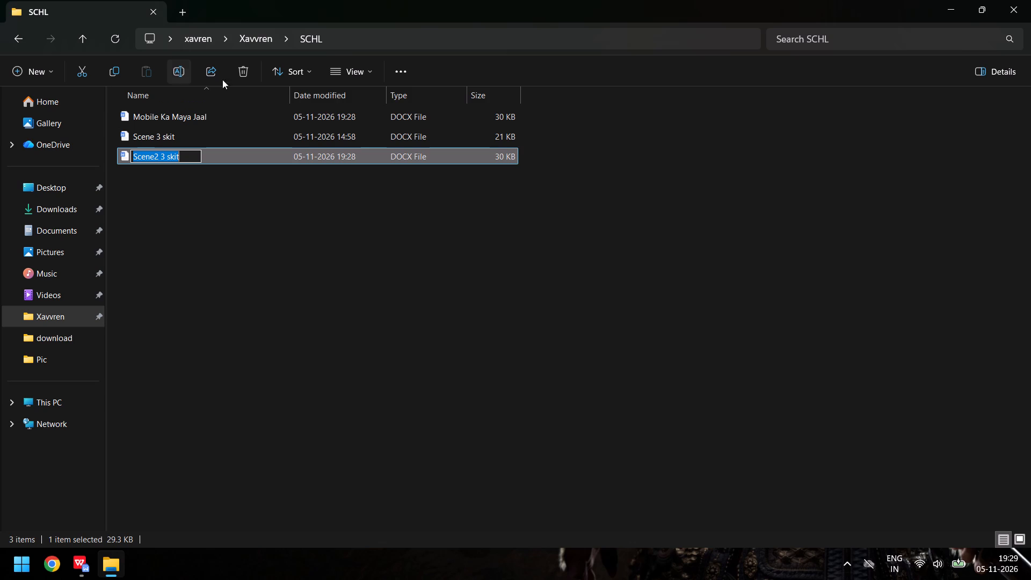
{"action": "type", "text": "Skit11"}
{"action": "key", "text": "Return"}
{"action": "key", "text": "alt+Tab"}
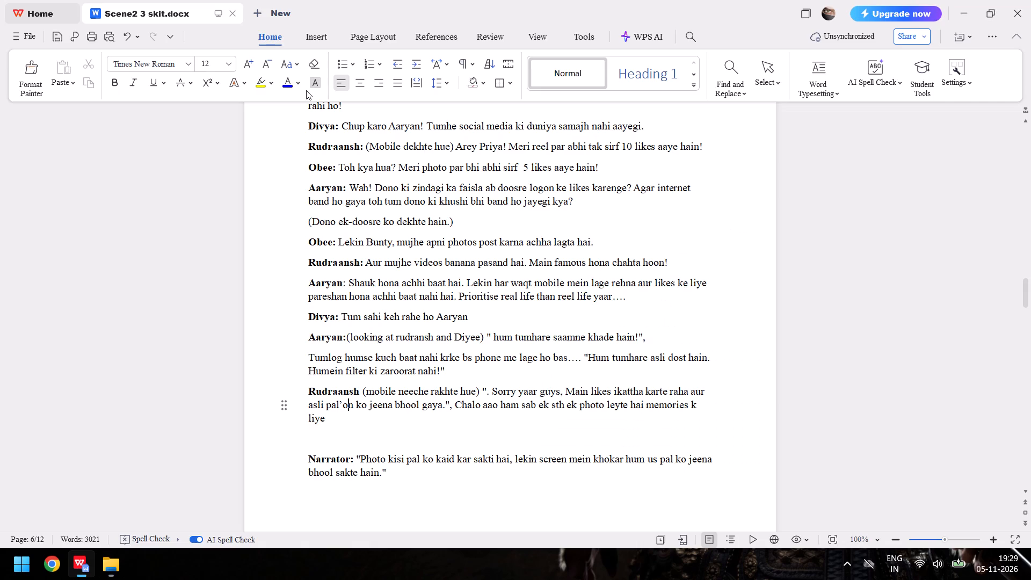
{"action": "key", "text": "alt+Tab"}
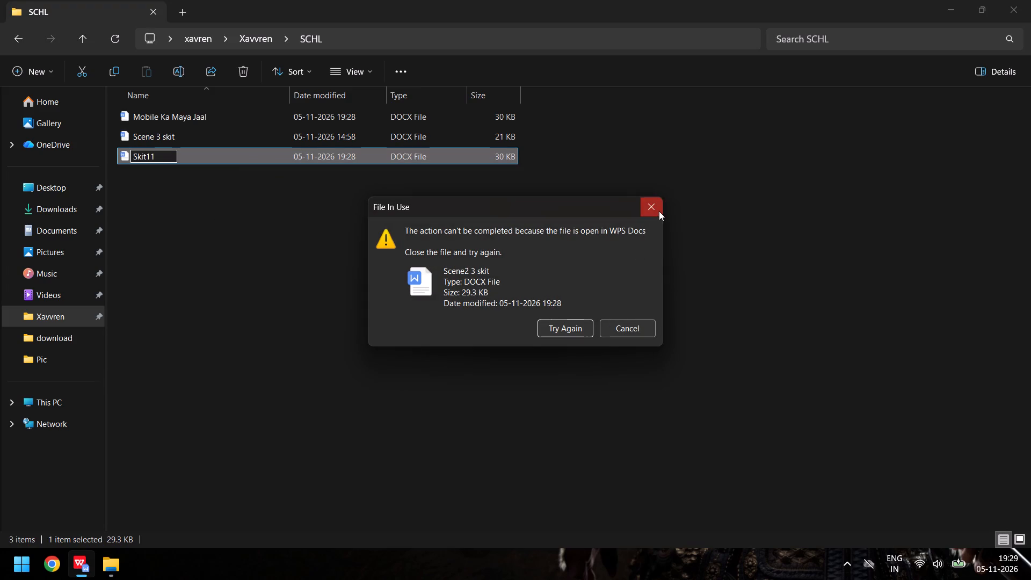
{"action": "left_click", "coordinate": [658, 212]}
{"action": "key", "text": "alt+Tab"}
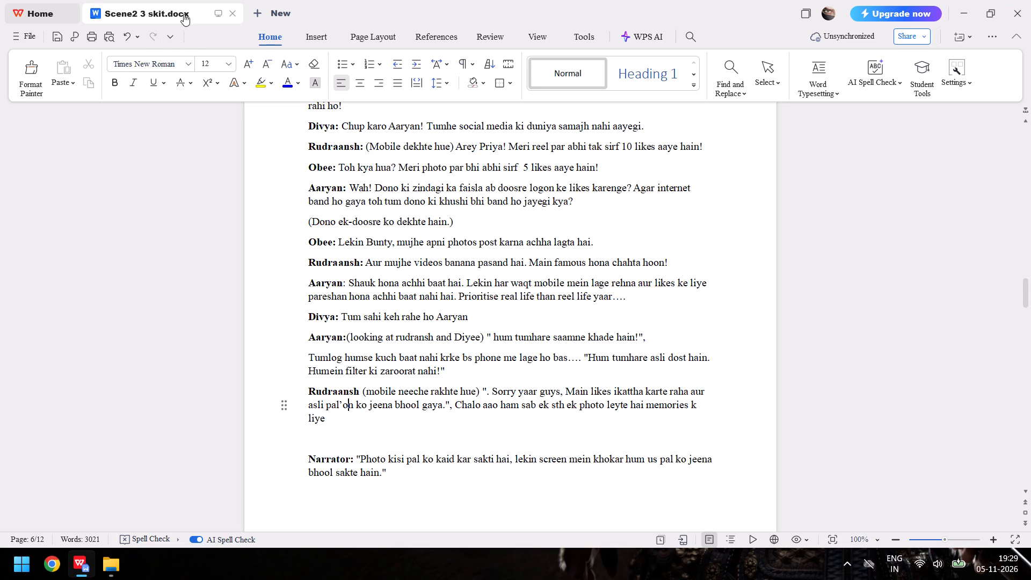
Replace the speaker label Narrator with Sagyan on the closing "Photo kisi pal ko kaid kar sakti hai" line before Scene 5.
{"action": "left_click", "coordinate": [357, 456]}
{"action": "key", "text": "ctrl+Left"}
{"action": "key", "text": "ctrl+BackSpace"}
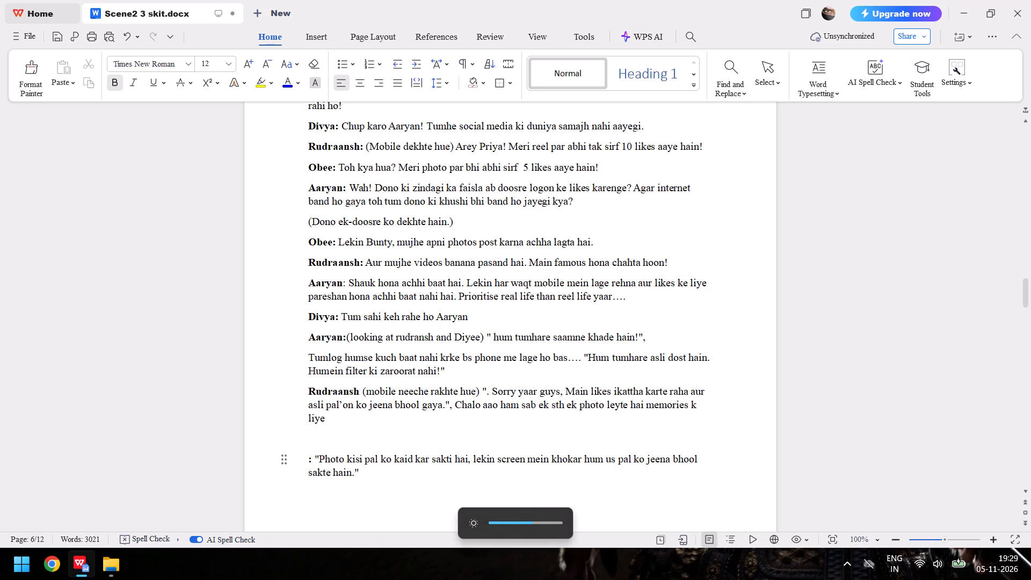
{"action": "key", "text": "ctrl+z"}
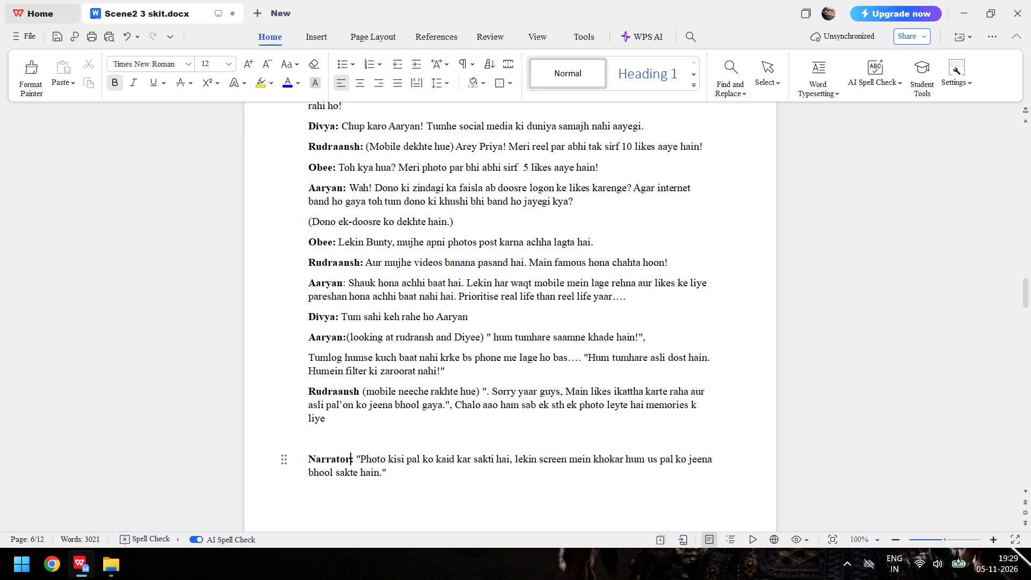
{"action": "key", "text": "ctrl+BackSpace"}
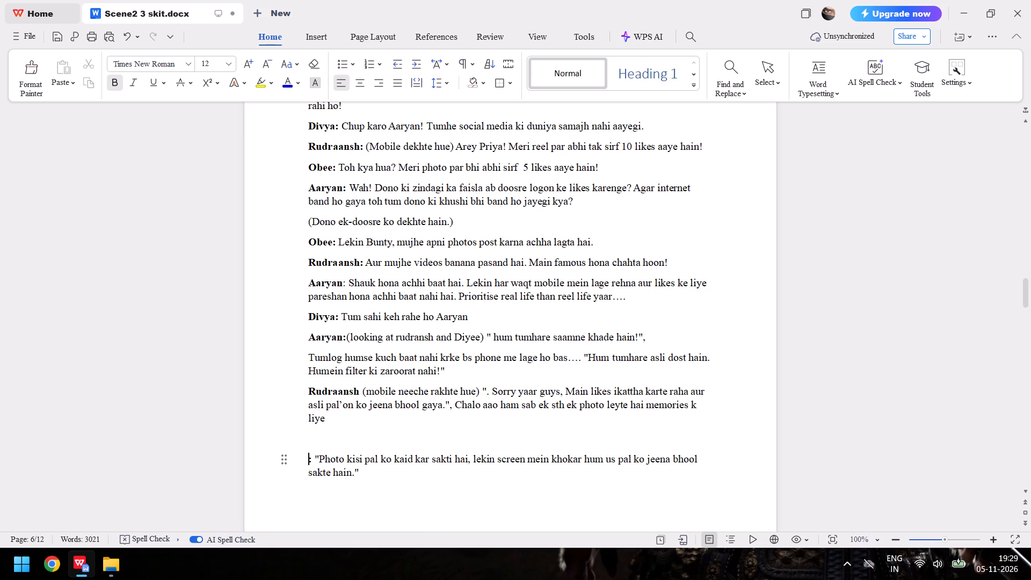
{"action": "type", "text": "Sagyan"}
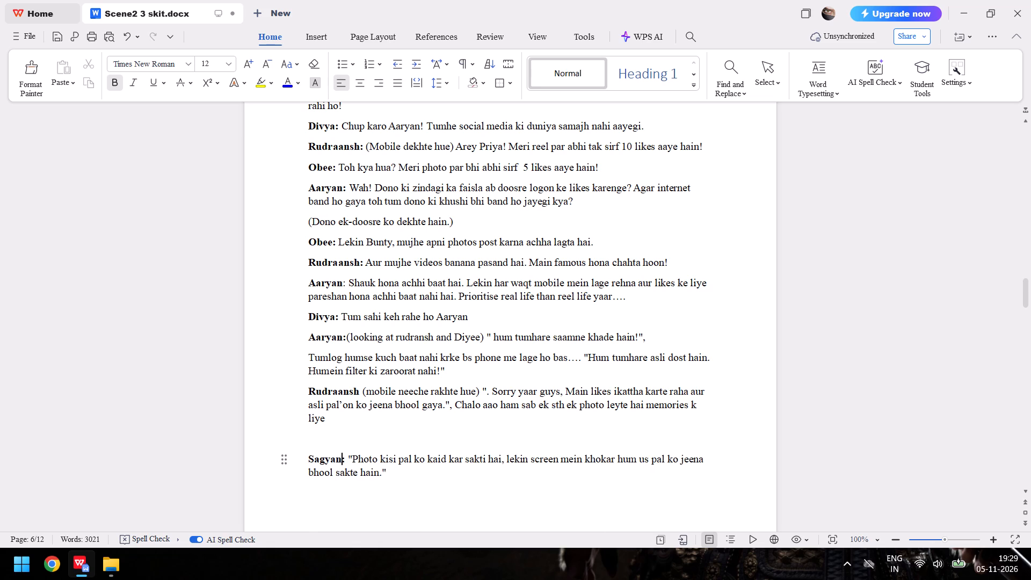
Insert three blank lines before the Scene 5 heading to push it onto a new page.
{"action": "scroll", "coordinate": [525, 361], "scroll_direction": "down", "scroll_amount": 5}
{"action": "left_click", "coordinate": [360, 339]}
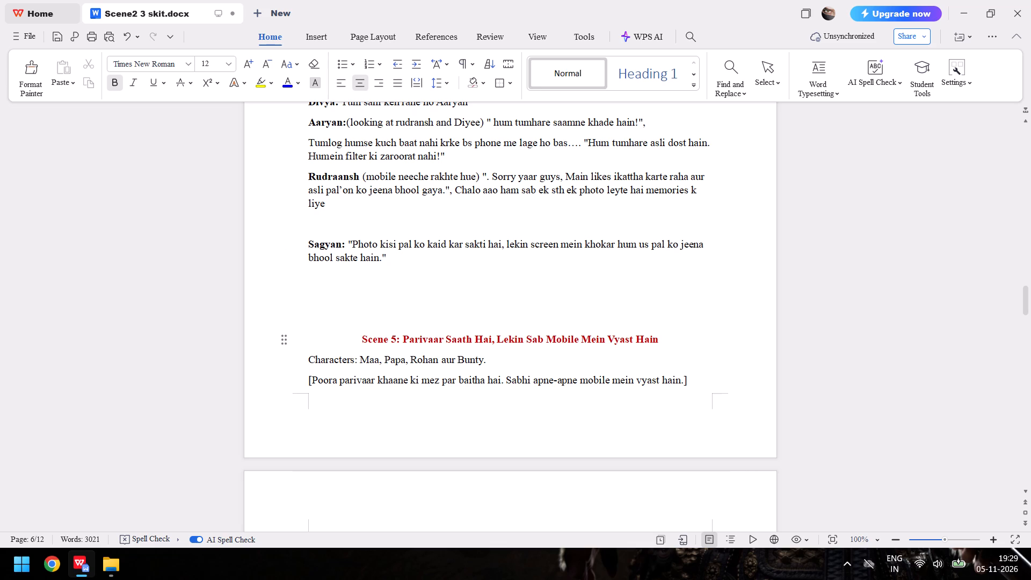
{"action": "key", "text": "Return"}
{"action": "key", "text": "Return"}
{"action": "key", "text": "Return"}
In Scene 5's character list, replace Bunty with Aaryan and Rohan with Vinayak.
{"action": "scroll", "coordinate": [356, 329], "scroll_direction": "down", "scroll_amount": 6}
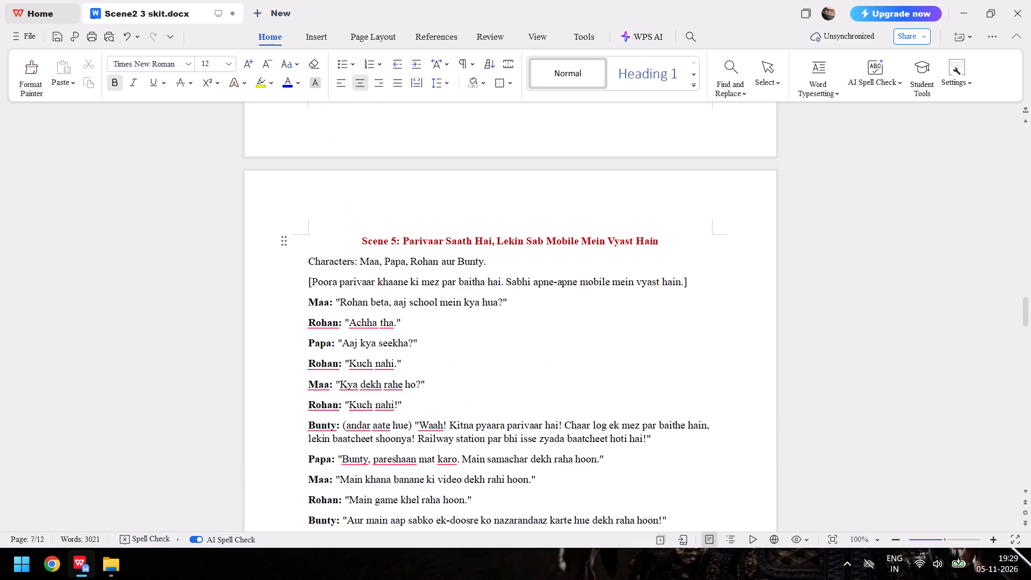
{"action": "left_click", "coordinate": [493, 262]}
{"action": "key", "text": "Left"}
{"action": "key", "text": "ctrl+BackSpace"}
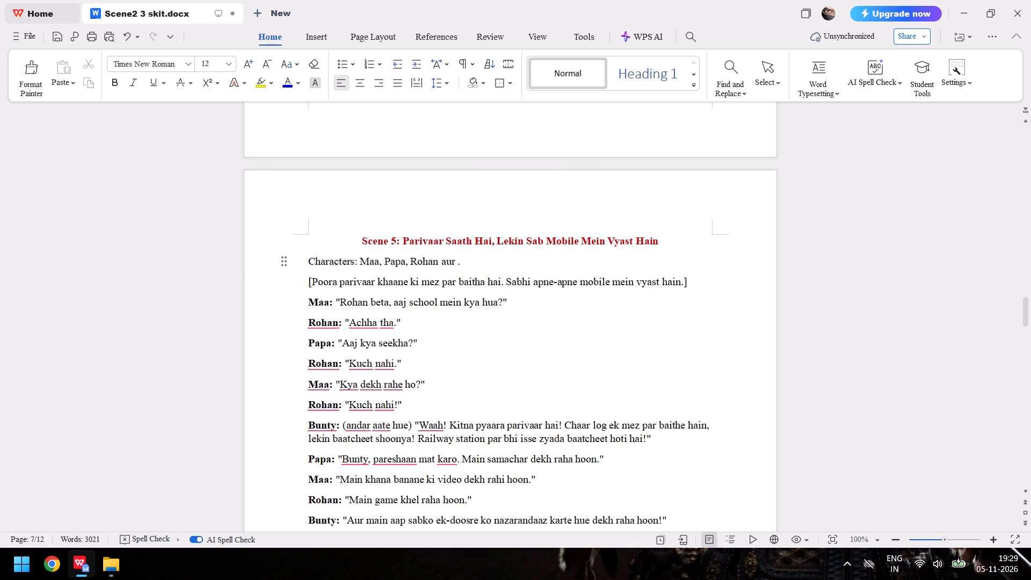
{"action": "type", "text": "Aaryan"}
{"action": "key", "text": "ctrl+Left"}
{"action": "key", "text": "ctrl+Left"}
{"action": "key", "text": "ctrl+BackSpace"}
{"action": "type", "text": "Vinayak"}
{"action": "key", "text": "space"}
In Scene 5's character list, replace Papa with Kanishk and Maa with Diyee.
{"action": "key", "text": "ctrl+Left"}
{"action": "key", "text": "ctrl+Left"}
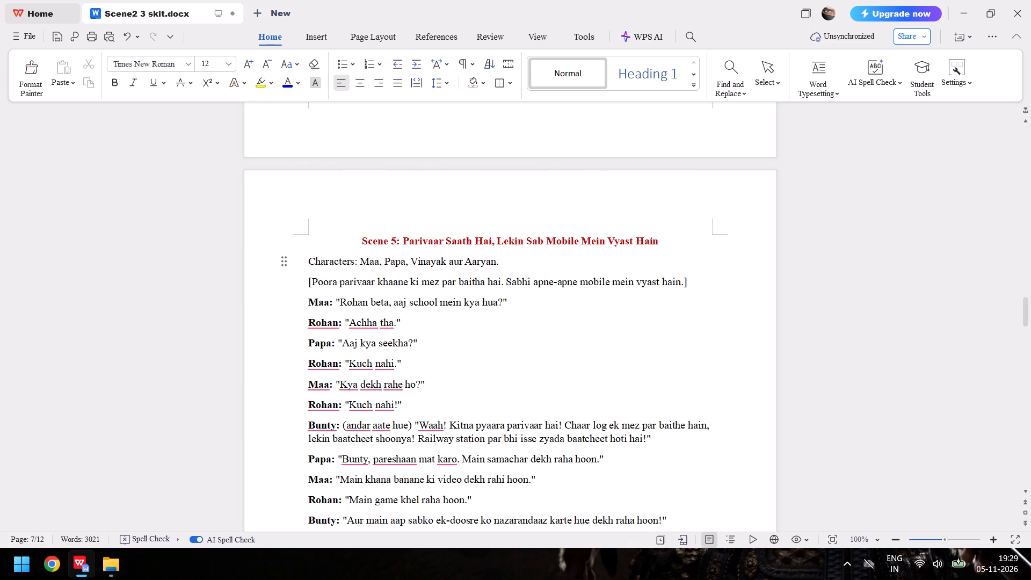
{"action": "key", "text": "ctrl+BackSpace"}
{"action": "type", "text": "Kanishk"}
{"action": "key", "text": "ctrl+Left"}
{"action": "key", "text": "ctrl+Left"}
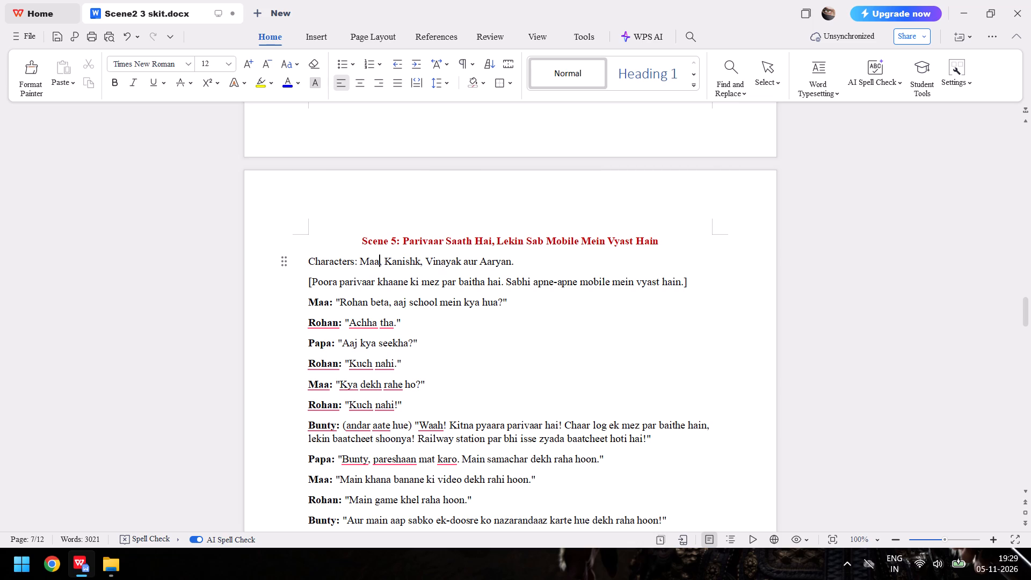
{"action": "key", "text": "ctrl+BackSpace"}
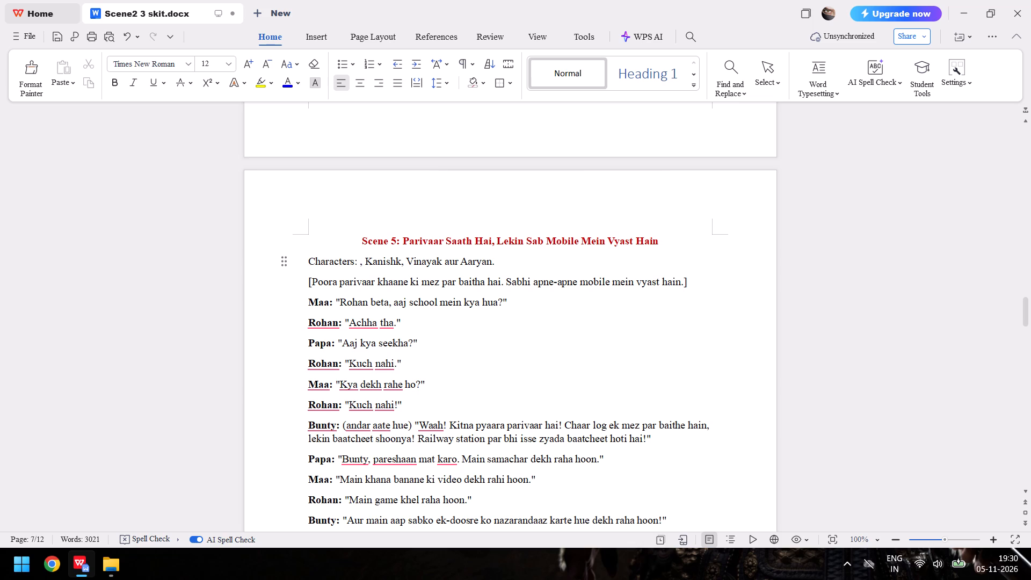
{"action": "type", "text": "Diyee"}
Review the character and speaker names in the earlier scenes, going back to Scene 1.
{"action": "scroll", "coordinate": [249, 207], "scroll_direction": "up", "scroll_amount": 7}
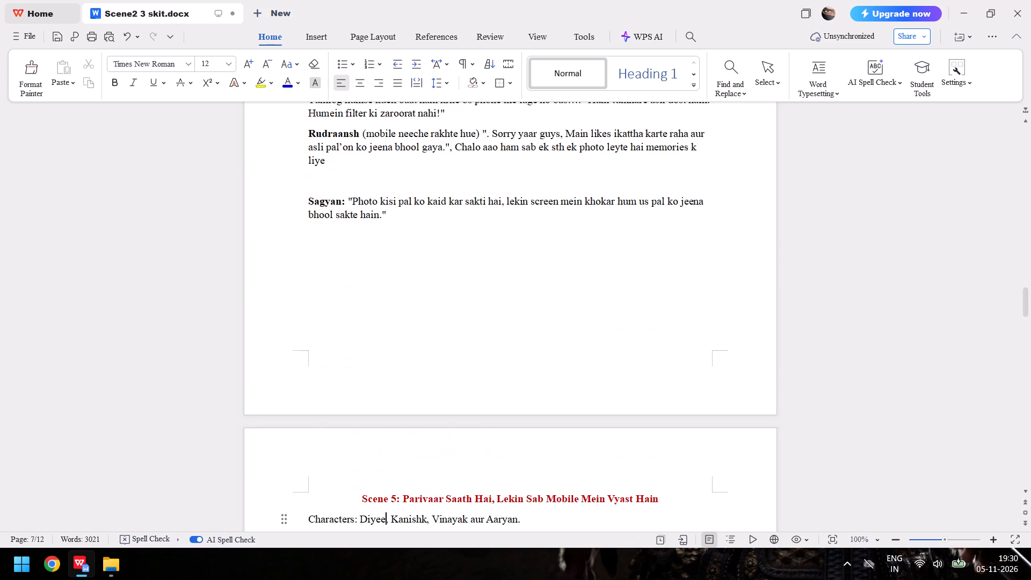
{"action": "scroll", "coordinate": [249, 207], "scroll_direction": "up", "scroll_amount": 20}
{"action": "scroll", "coordinate": [249, 207], "scroll_direction": "up", "scroll_amount": 17}
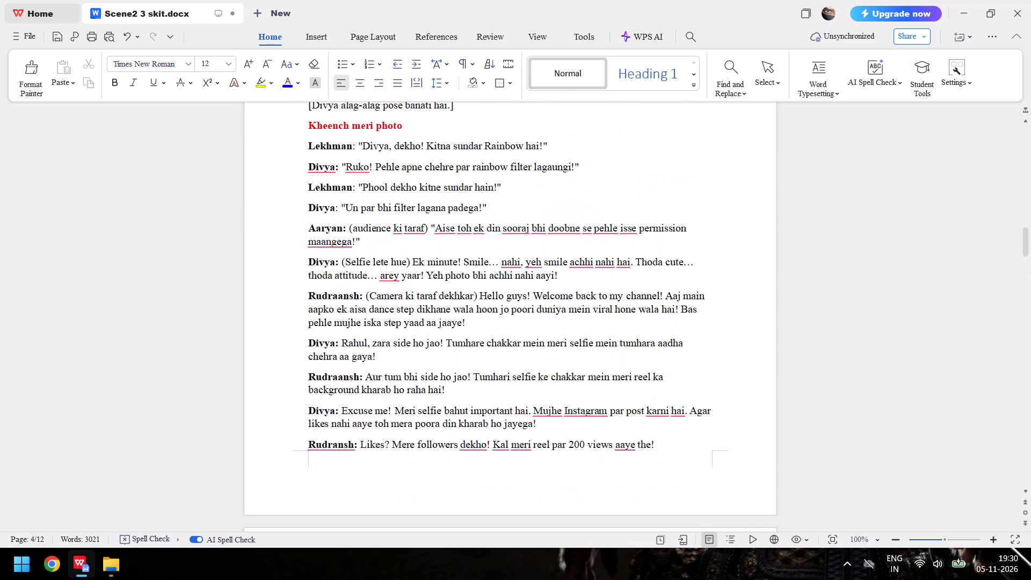
{"action": "scroll", "coordinate": [241, 225], "scroll_direction": "up", "scroll_amount": 16}
{"action": "scroll", "coordinate": [385, 195], "scroll_direction": "up", "scroll_amount": 10}
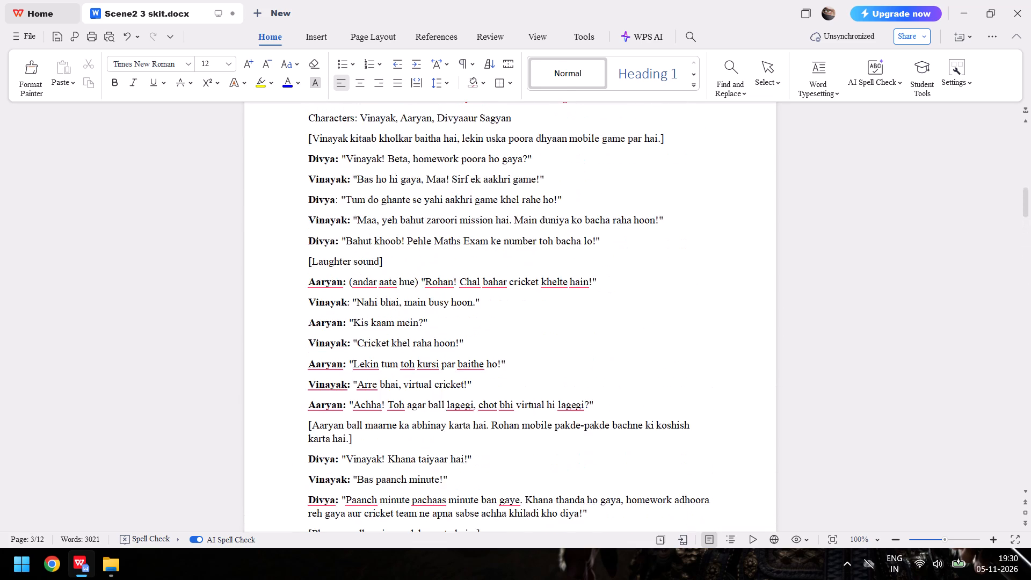
{"action": "scroll", "coordinate": [382, 193], "scroll_direction": "up", "scroll_amount": 18}
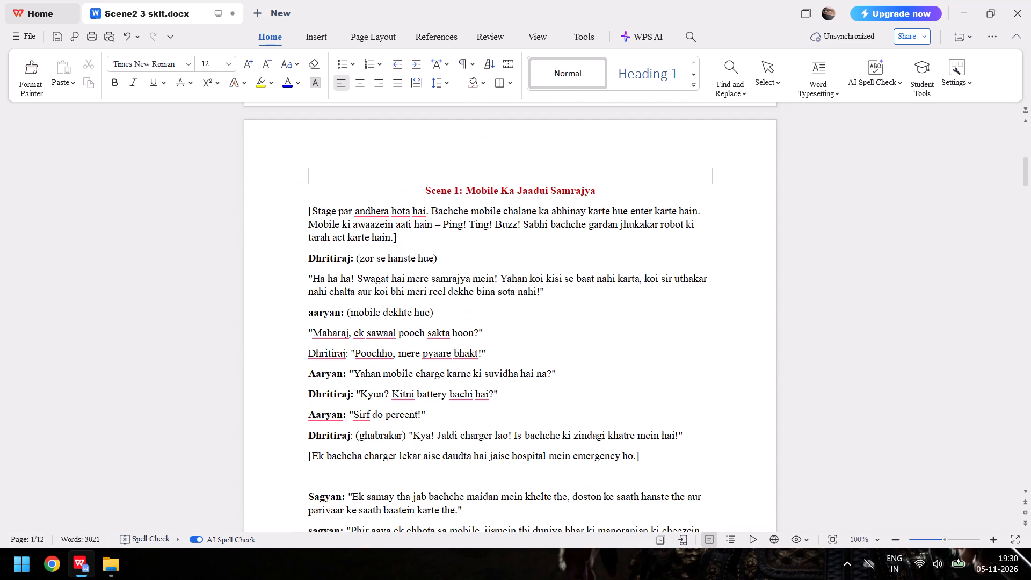
Replace Divya with Diyee in Scene 2's character list, keeping a space before "aur".
{"action": "scroll", "coordinate": [359, 284], "scroll_direction": "down", "scroll_amount": 4}
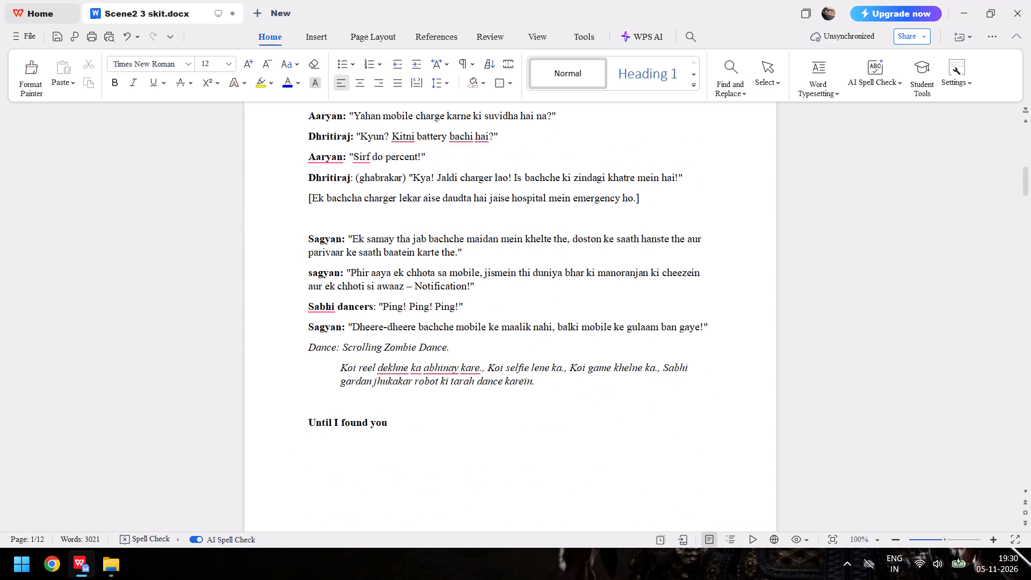
{"action": "scroll", "coordinate": [347, 287], "scroll_direction": "down", "scroll_amount": 12}
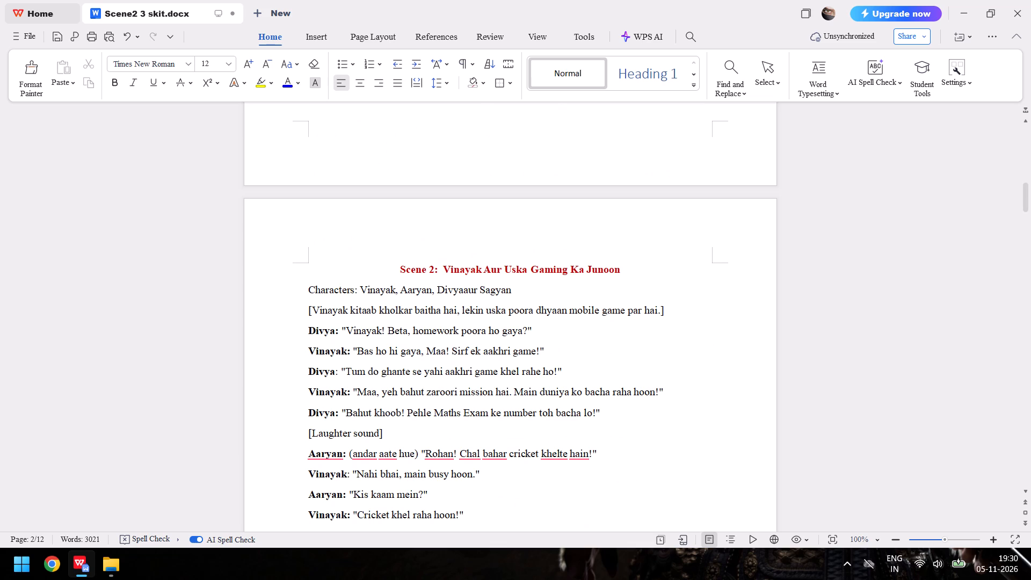
{"action": "left_click", "coordinate": [466, 290]}
{"action": "key", "text": "space"}
{"action": "key", "text": "ctrl+BackSpace"}
{"action": "type", "text": "Diyee"}
{"action": "key", "text": "space"}
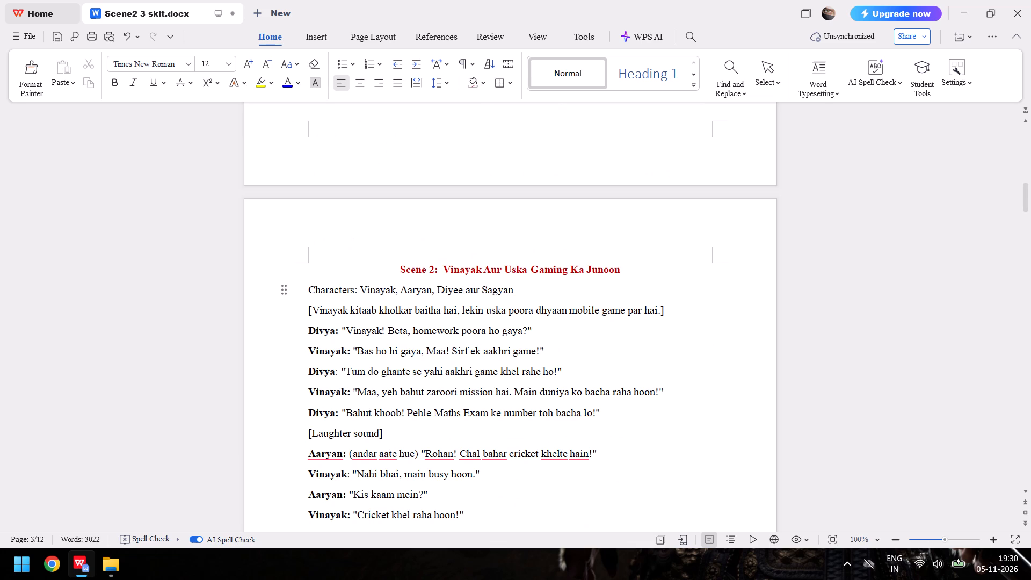
Replace the speaker label Divya with Diyee on her first two Scene 2 lines, keeping the label bold.
{"action": "left_click", "coordinate": [335, 331]}
{"action": "key", "text": "ctrl+BackSpace"}
{"action": "type", "text": "Diyee"}
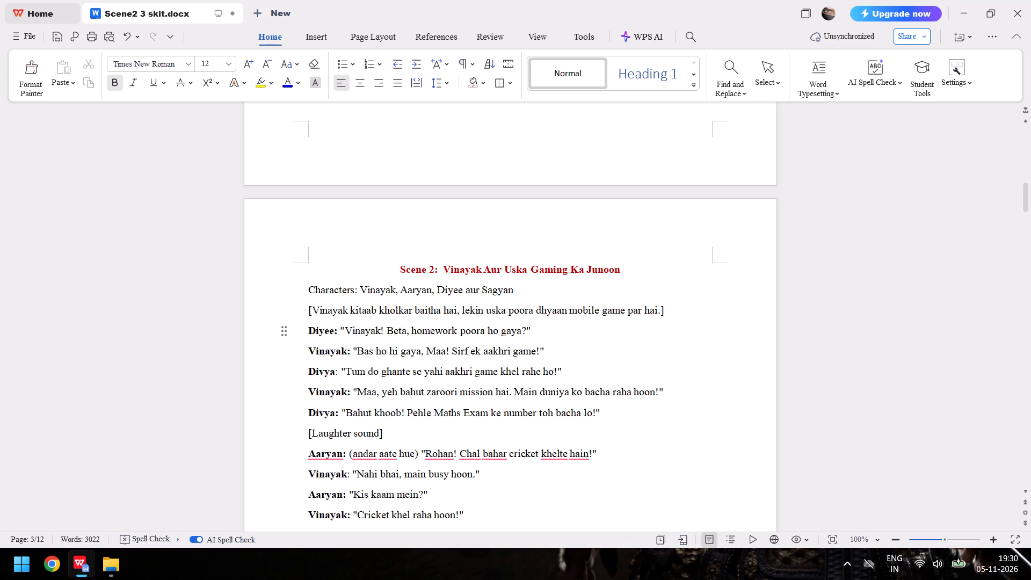
{"action": "left_click", "coordinate": [336, 373]}
{"action": "key", "text": "ctrl+BackSpace"}
{"action": "type", "text": "Diyee"}
{"action": "key", "text": "ctrl+shift+Left"}
{"action": "key", "text": "ctrl+b"}
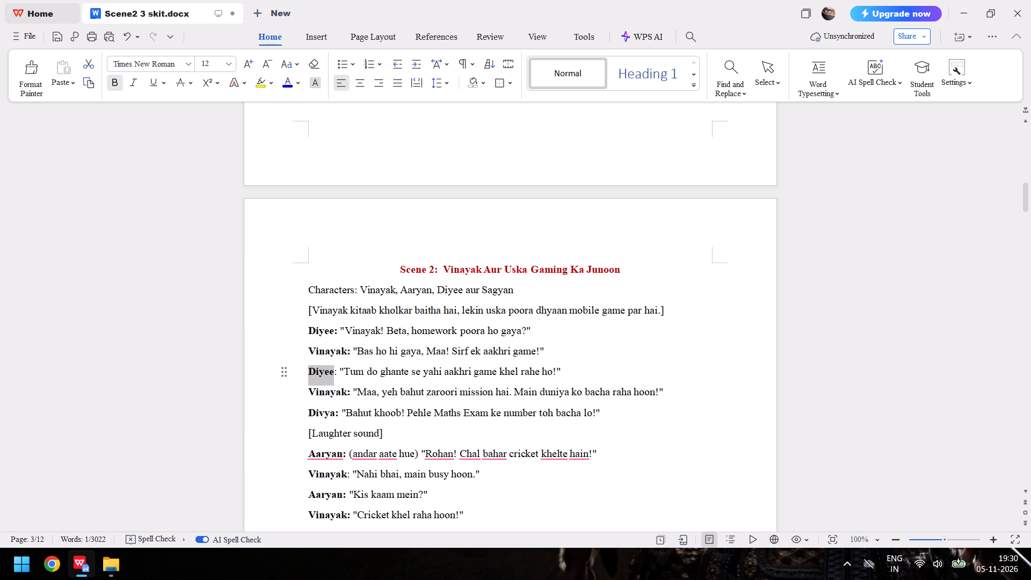
Replace the speaker label Divya with Diyee on the "Bahut khoob!" line in Scene 2.
{"action": "scroll", "coordinate": [475, 554], "scroll_direction": "down", "scroll_amount": 1}
{"action": "left_click", "coordinate": [336, 409]}
{"action": "key", "text": "ctrl+BackSpace"}
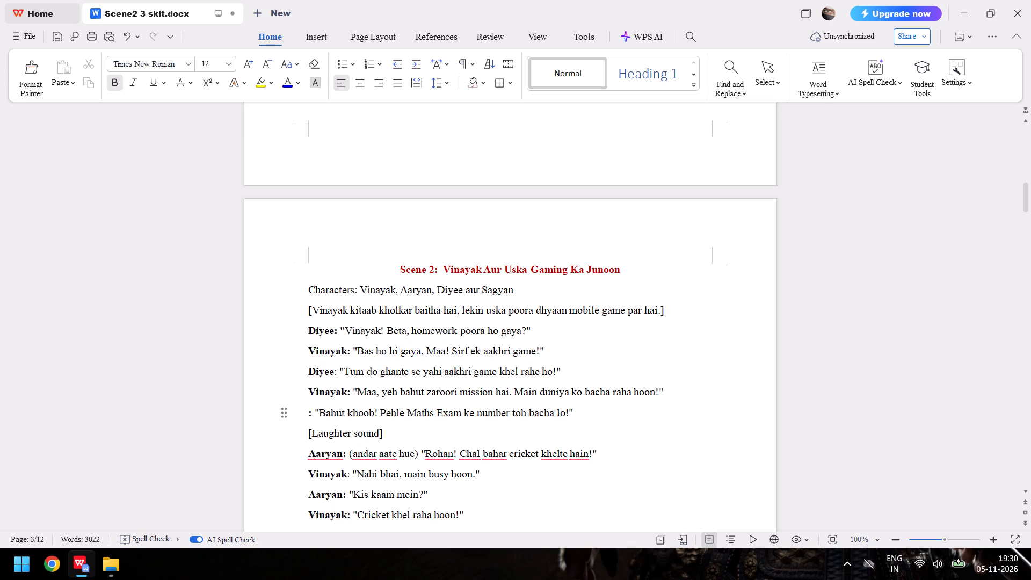
{"action": "type", "text": "Divya"}
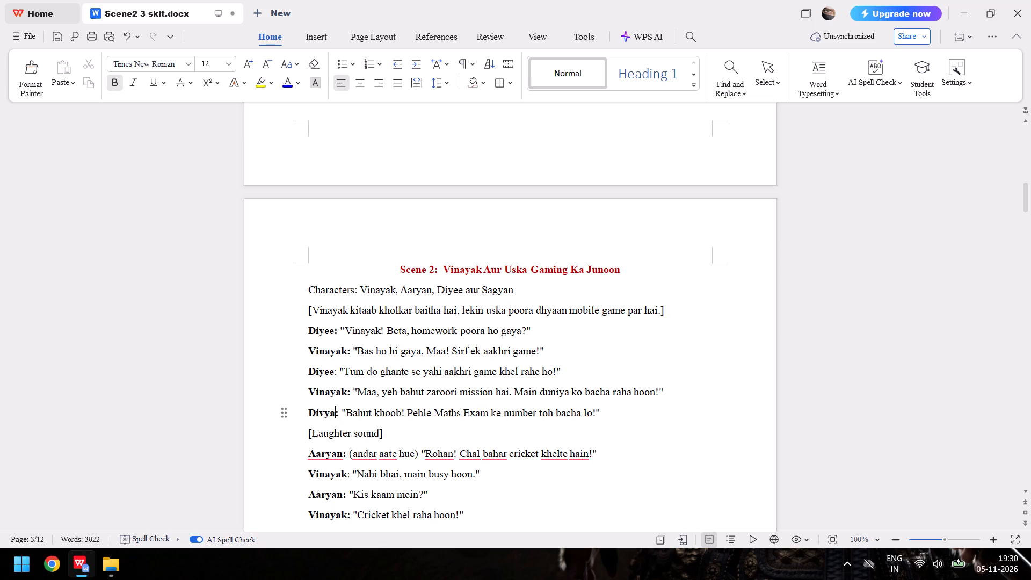
{"action": "key", "text": "ctrl+BackSpace"}
{"action": "type", "text": "Diyee"}
{"action": "key", "text": "space"}
{"action": "key", "text": "BackSpace"}
Replace the speaker label Divya with Diyee on the "Khana taiyaar hai" and "Paanch minute pachaas minute" lines in Scene 2.
{"action": "scroll", "coordinate": [291, 350], "scroll_direction": "down", "scroll_amount": 6}
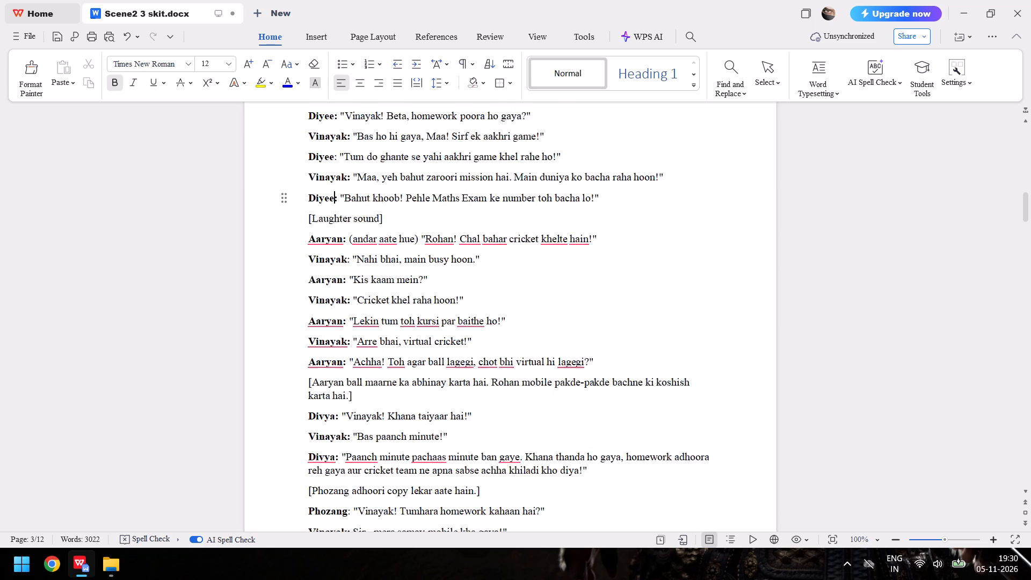
{"action": "left_click", "coordinate": [332, 371]}
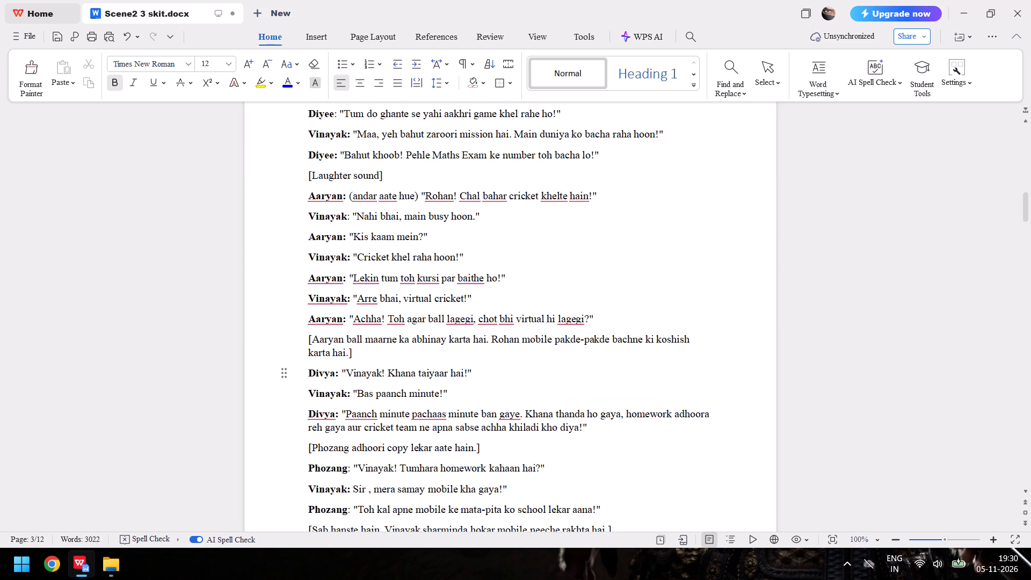
{"action": "key", "text": "Right"}
{"action": "key", "text": "ctrl+BackSpace"}
{"action": "type", "text": "Diyee"}
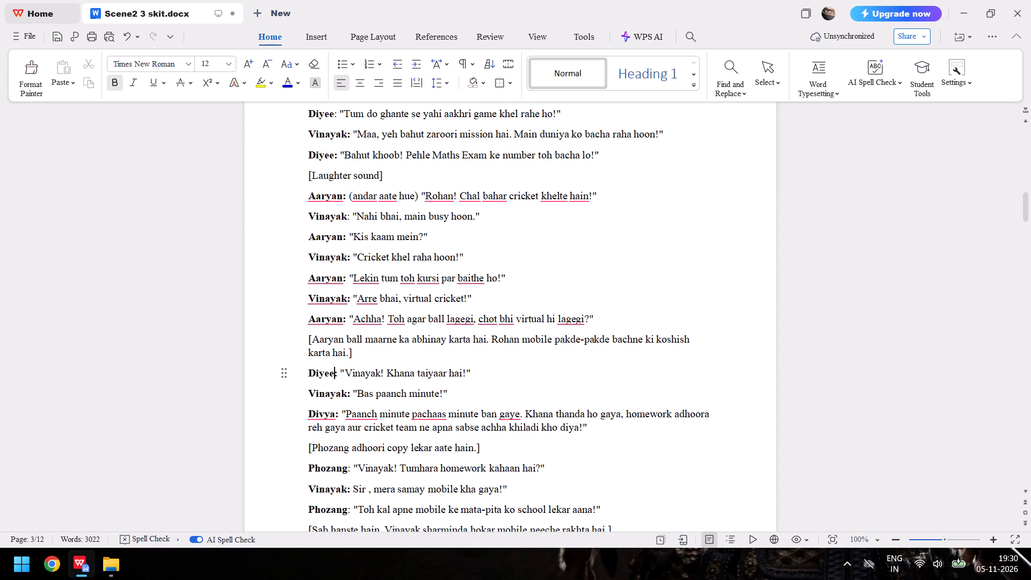
{"action": "left_click", "coordinate": [337, 408]}
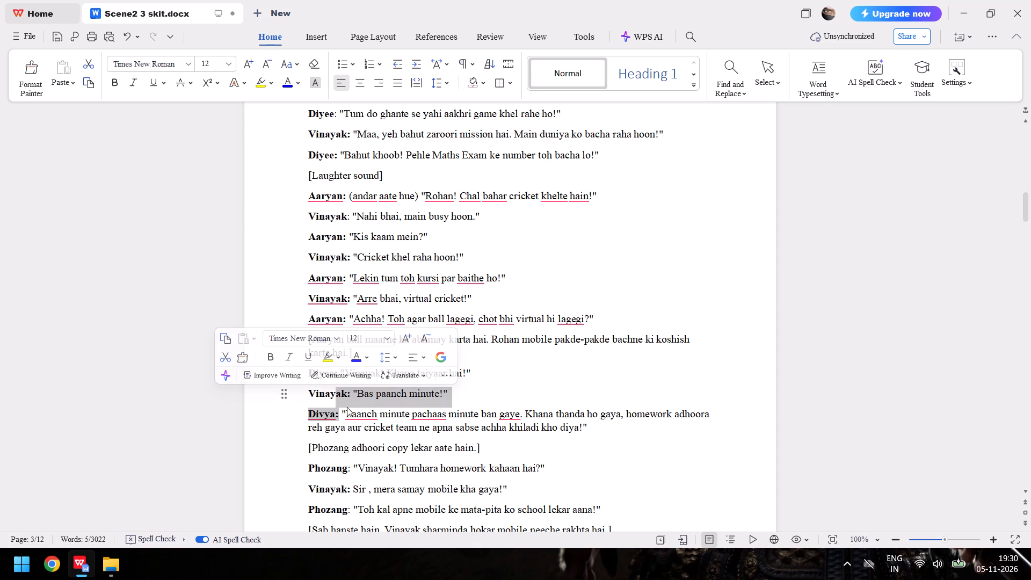
{"action": "key", "text": "Down"}
{"action": "key", "text": "Up"}
{"action": "key", "text": "Left"}
{"action": "key", "text": "ctrl+BackSpace"}
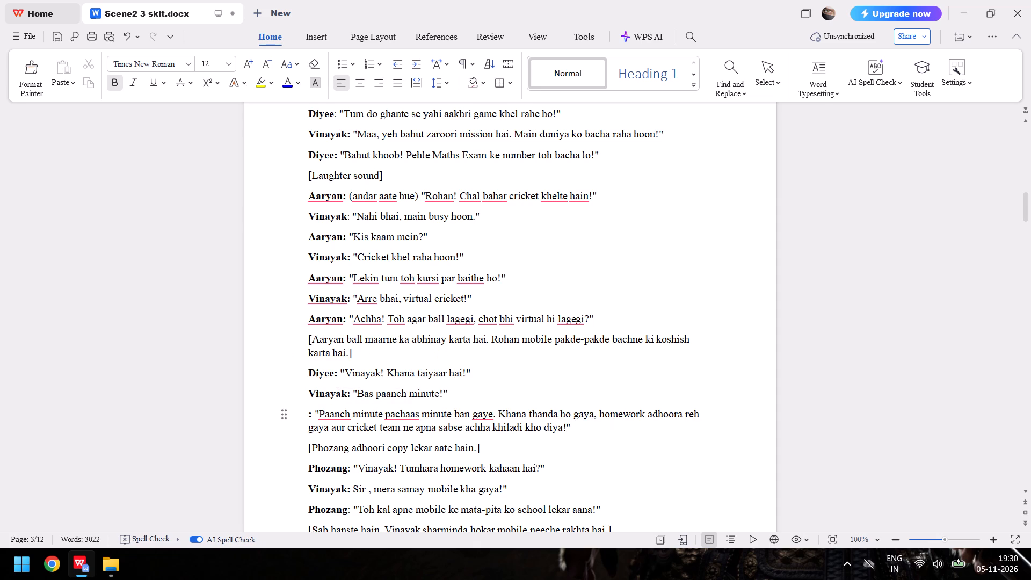
{"action": "type", "text": "Diyee"}
Replace Obee with Divya in Scene 3's character list.
{"action": "scroll", "coordinate": [345, 416], "scroll_direction": "down", "scroll_amount": 2}
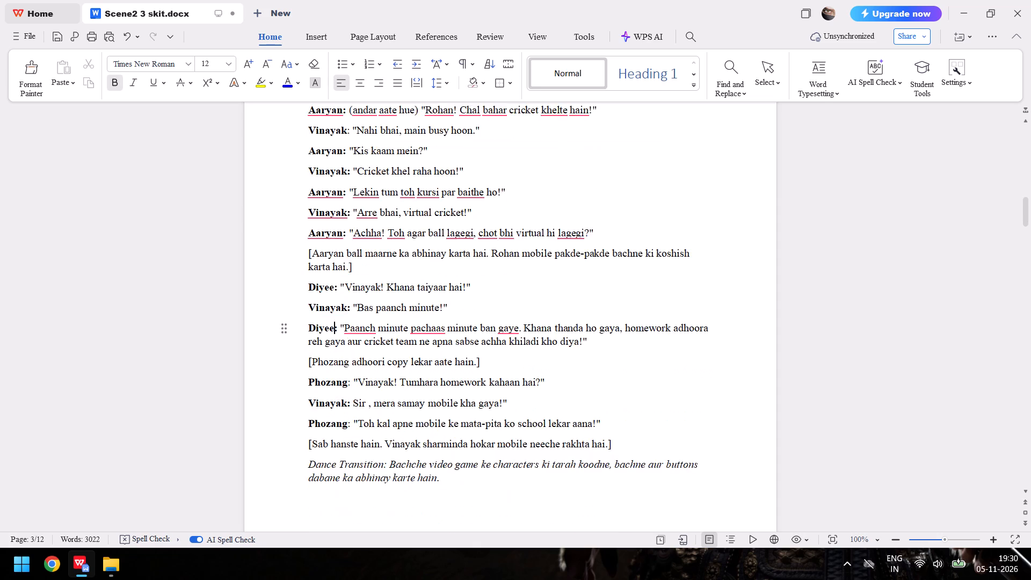
{"action": "scroll", "coordinate": [345, 417], "scroll_direction": "down", "scroll_amount": 1}
{"action": "scroll", "coordinate": [330, 323], "scroll_direction": "up", "scroll_amount": 1}
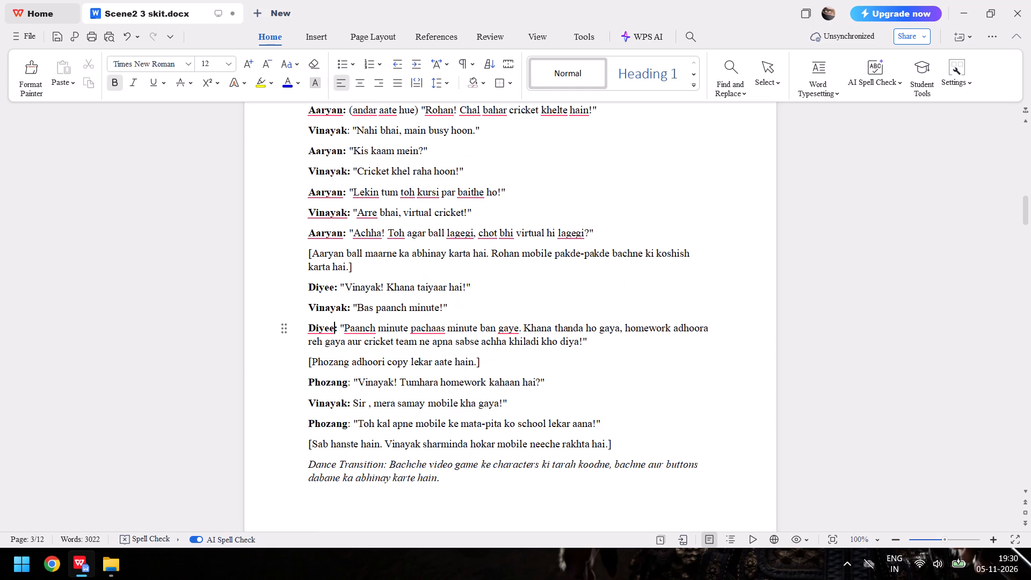
{"action": "left_click", "coordinate": [325, 320]}
{"action": "scroll", "coordinate": [303, 333], "scroll_direction": "down", "scroll_amount": 11}
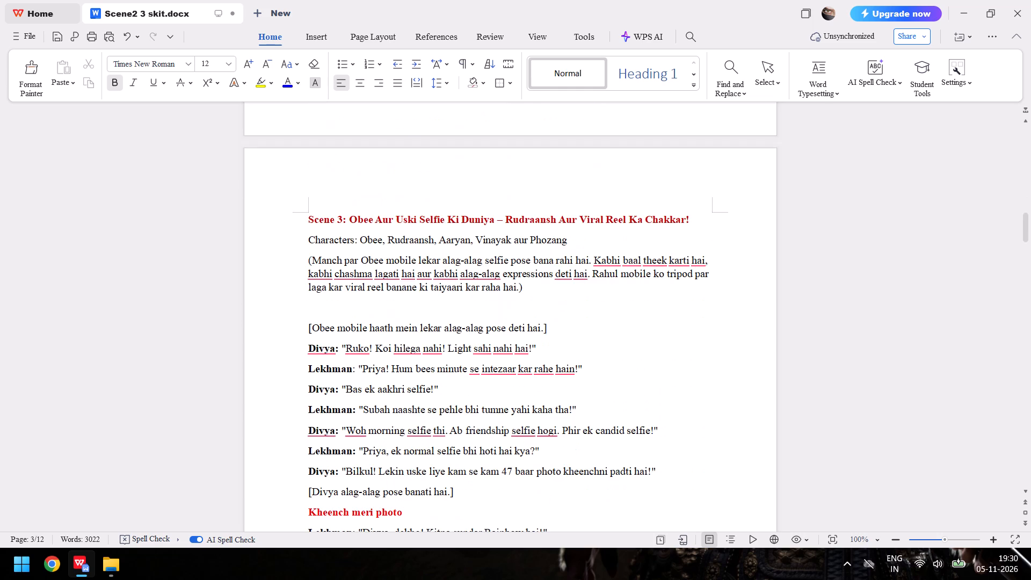
{"action": "scroll", "coordinate": [364, 289], "scroll_direction": "down", "scroll_amount": 7}
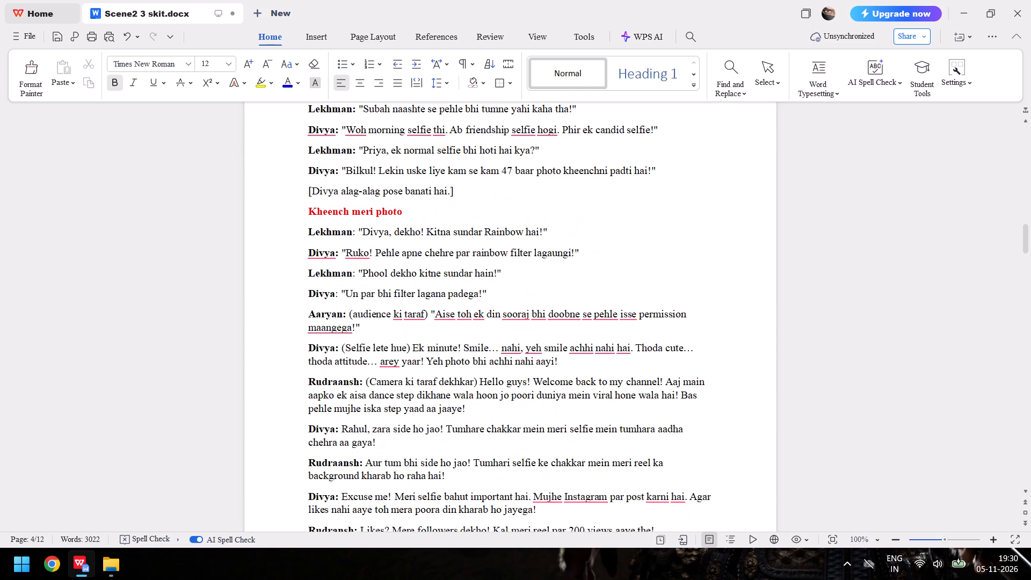
{"action": "scroll", "coordinate": [370, 281], "scroll_direction": "up", "scroll_amount": 7}
{"action": "left_click", "coordinate": [384, 246]}
{"action": "key", "text": "Left"}
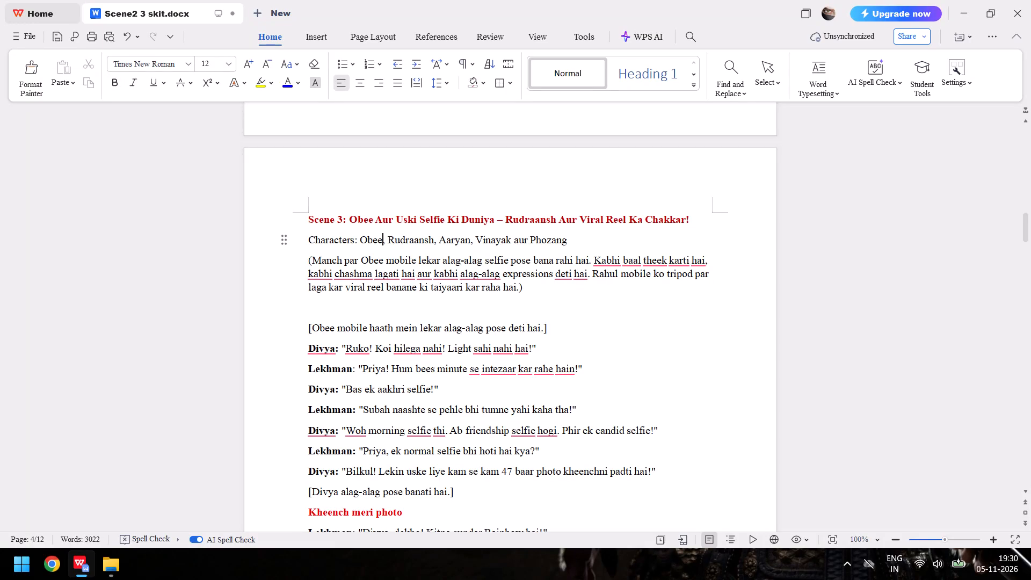
{"action": "key", "text": "ctrl+BackSpace"}
{"action": "type", "text": "DIvya"}
Look through the Scene 3 dialogue for speaker names that still need correcting.
{"action": "scroll", "coordinate": [407, 229], "scroll_direction": "down", "scroll_amount": 13}
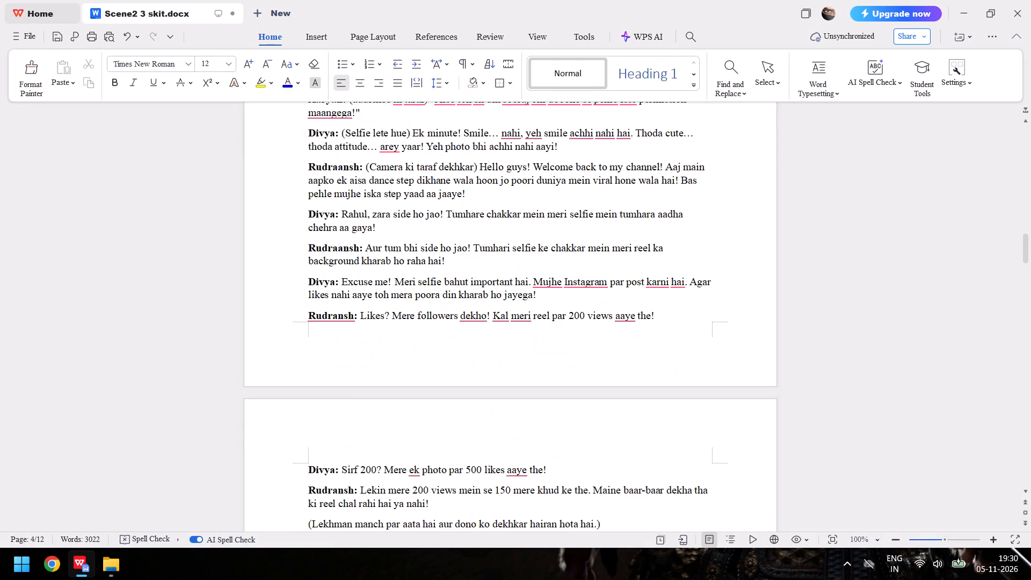
{"action": "scroll", "coordinate": [388, 242], "scroll_direction": "down", "scroll_amount": 7}
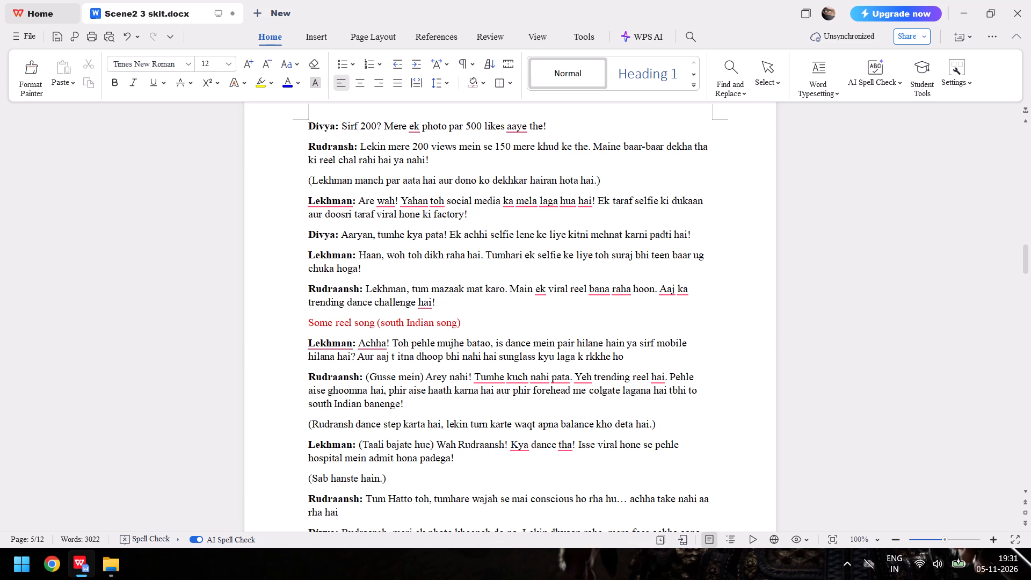
{"action": "scroll", "coordinate": [338, 262], "scroll_direction": "down", "scroll_amount": 2}
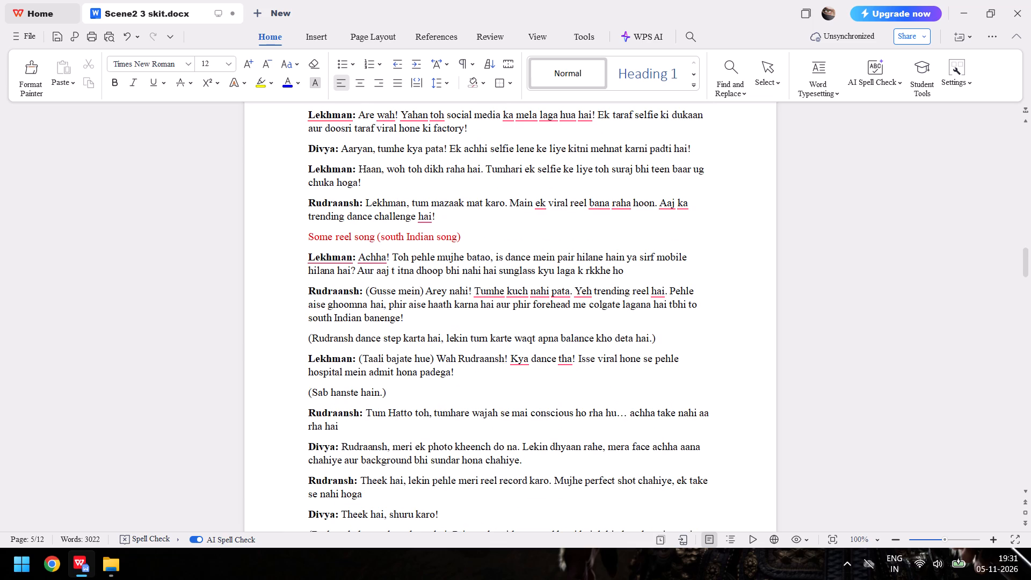
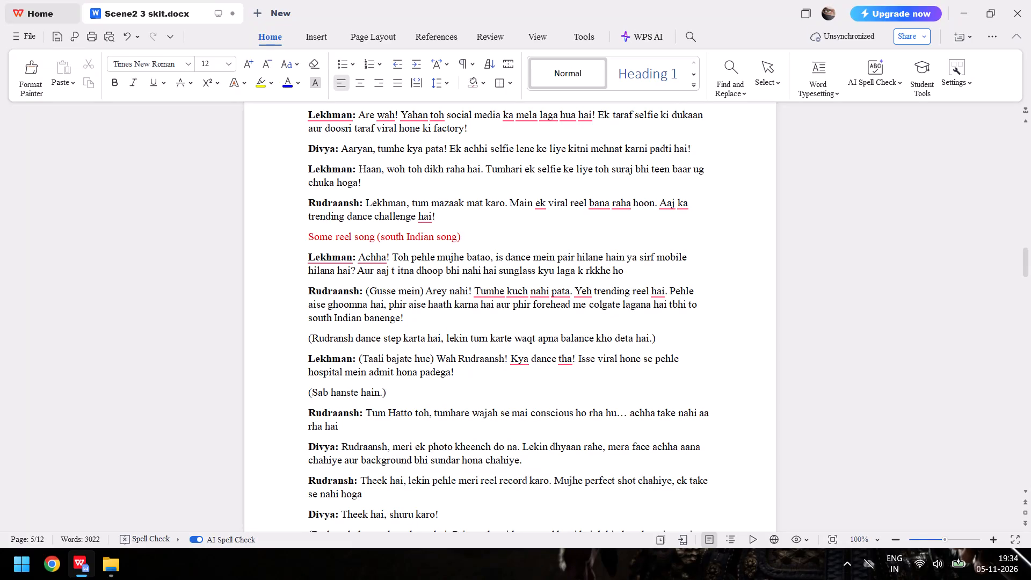
Look through the rest of Scene 3, the "Funny Selfie Aur Reel Challenge" part and the start of Scene 5 for speaker names needing correction.
{"action": "left_click", "coordinate": [354, 253]}
{"action": "scroll", "coordinate": [263, 287], "scroll_direction": "down", "scroll_amount": 3}
{"action": "scroll", "coordinate": [330, 360], "scroll_direction": "down", "scroll_amount": 1}
{"action": "scroll", "coordinate": [309, 349], "scroll_direction": "up", "scroll_amount": 6}
{"action": "scroll", "coordinate": [294, 314], "scroll_direction": "down", "scroll_amount": 5}
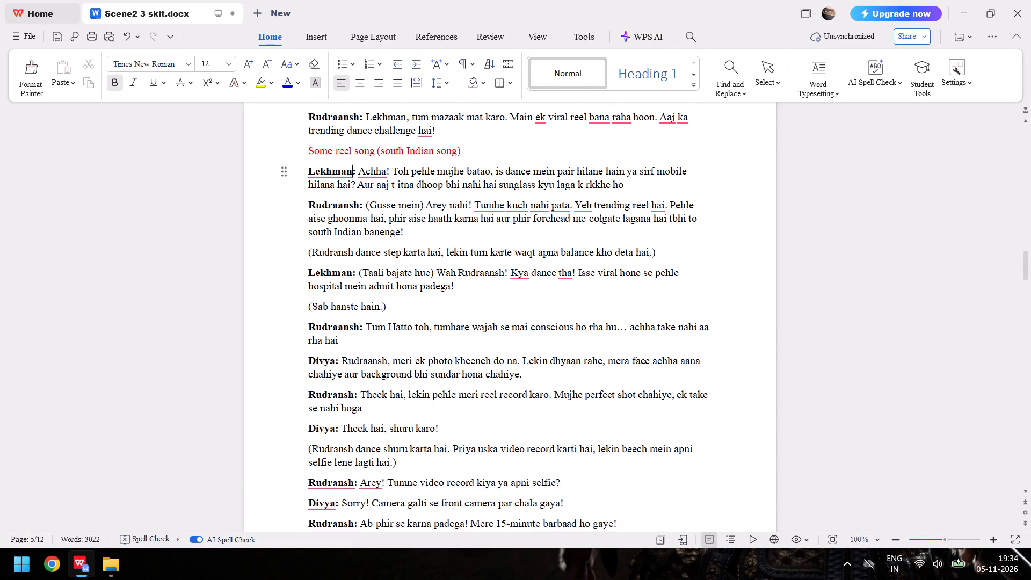
{"action": "scroll", "coordinate": [268, 269], "scroll_direction": "down", "scroll_amount": 13}
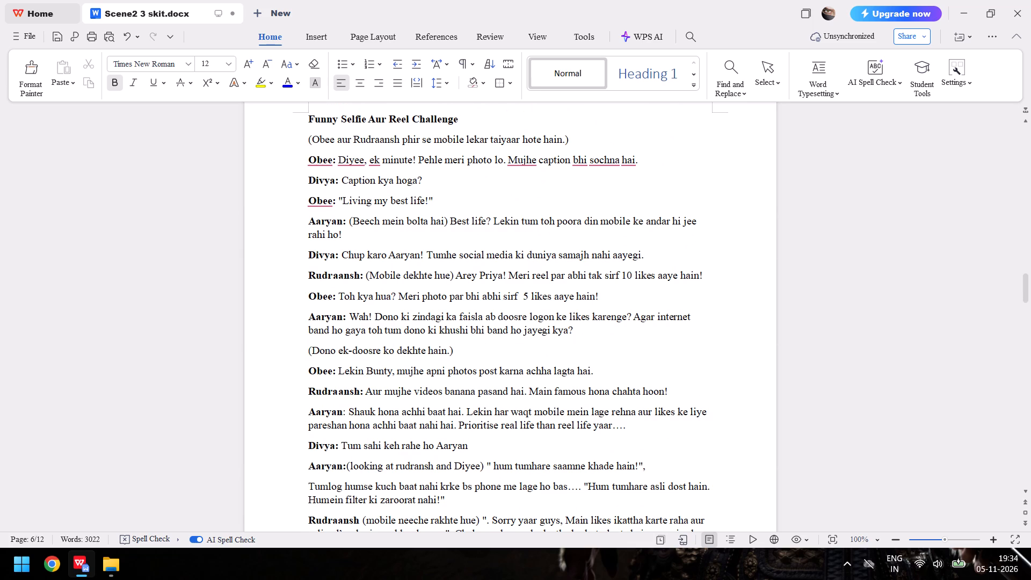
{"action": "scroll", "coordinate": [323, 179], "scroll_direction": "down", "scroll_amount": 5}
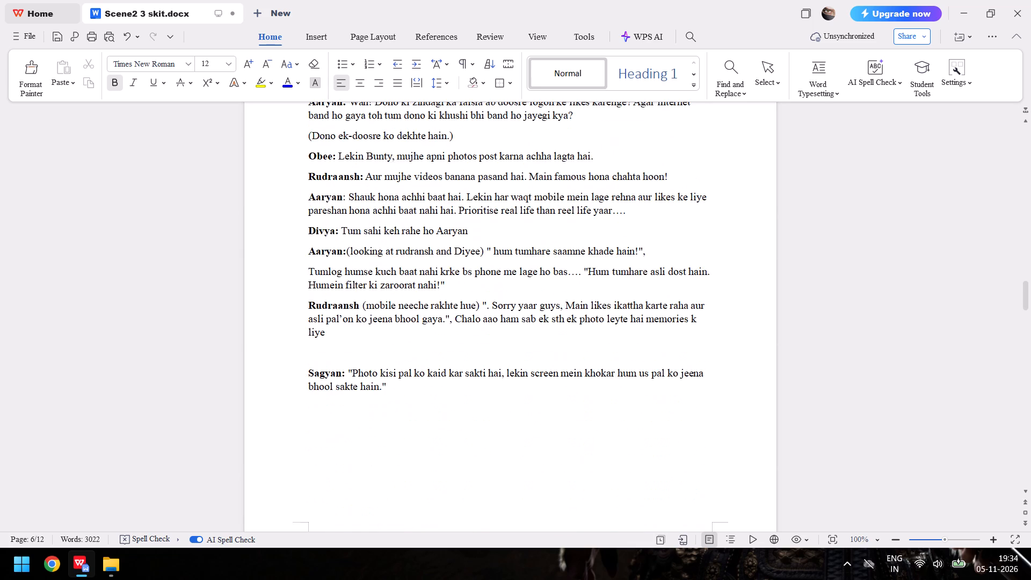
{"action": "scroll", "coordinate": [317, 183], "scroll_direction": "down", "scroll_amount": 13}
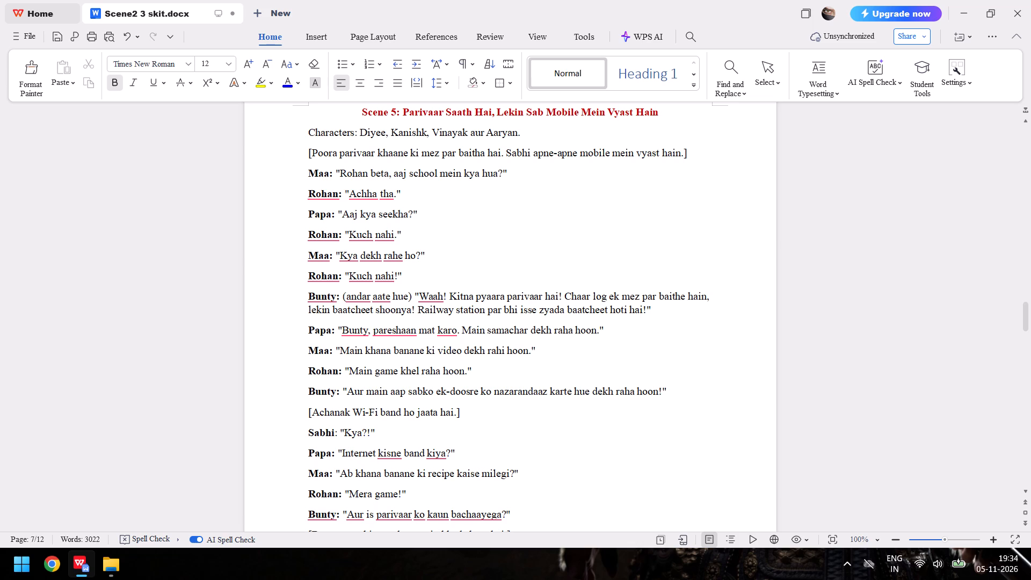
{"action": "key", "text": "Down"}
{"action": "scroll", "coordinate": [343, 182], "scroll_direction": "up", "scroll_amount": 4}
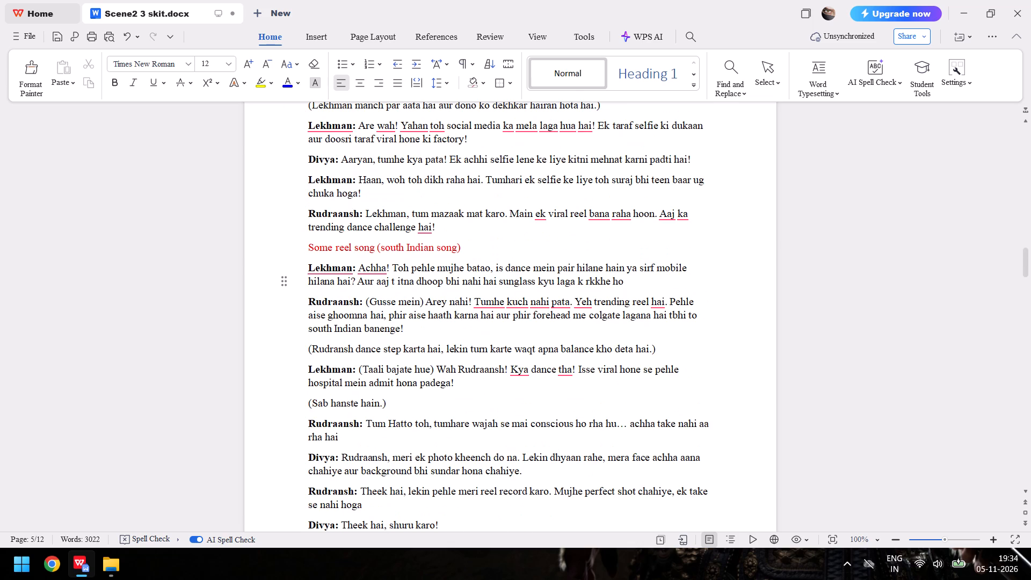
{"action": "scroll", "coordinate": [334, 213], "scroll_direction": "up", "scroll_amount": 3}
{"action": "scroll", "coordinate": [324, 213], "scroll_direction": "down", "scroll_amount": 17}
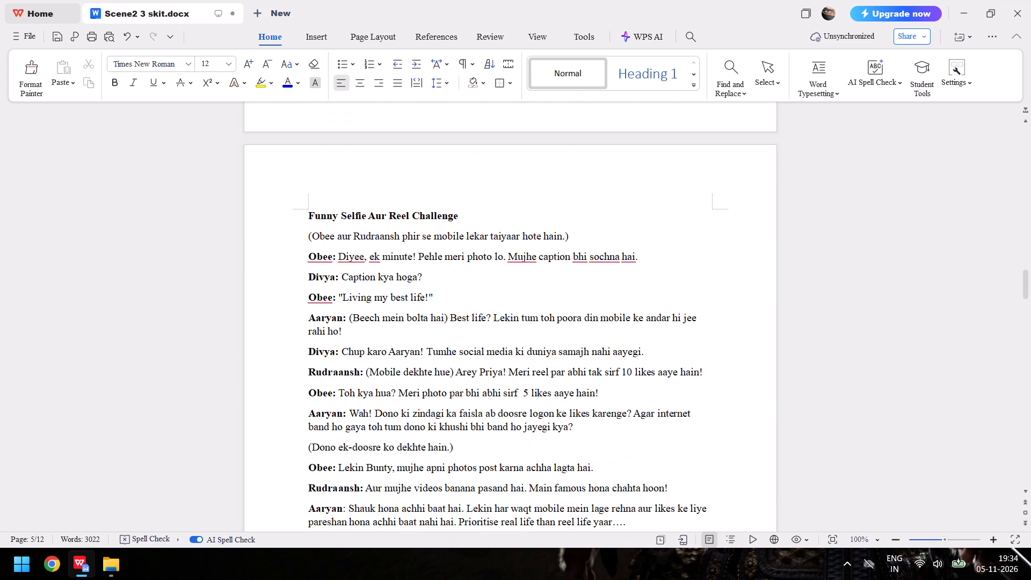
{"action": "left_click", "coordinate": [308, 255]}
{"action": "left_click", "coordinate": [592, 209]}
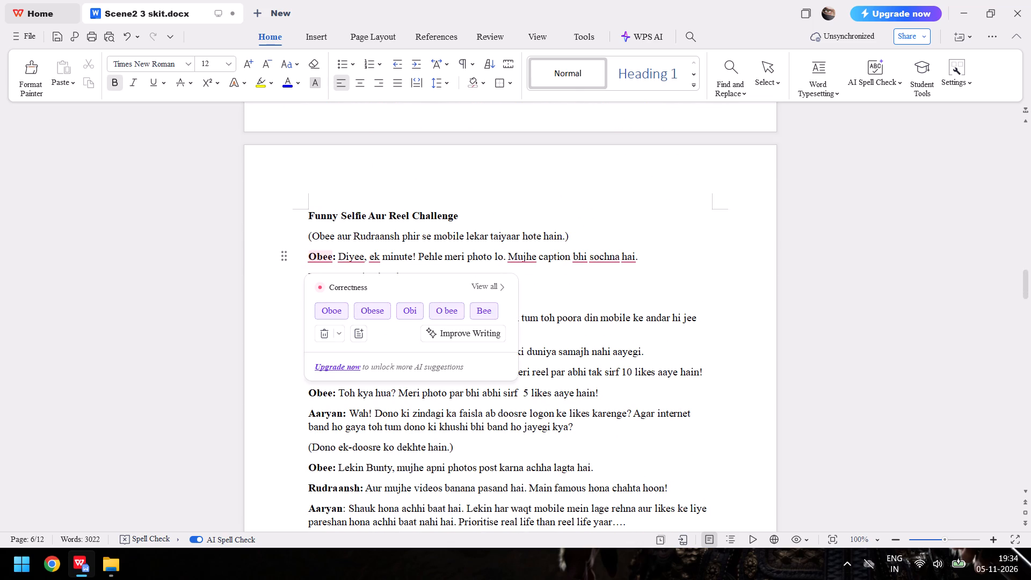
In Scene 5, replace the speaker label Maa with Diyee on the opening line and Rohan with Vinayak on the "Achha tha." line.
{"action": "scroll", "coordinate": [330, 278], "scroll_direction": "down", "scroll_amount": 18}
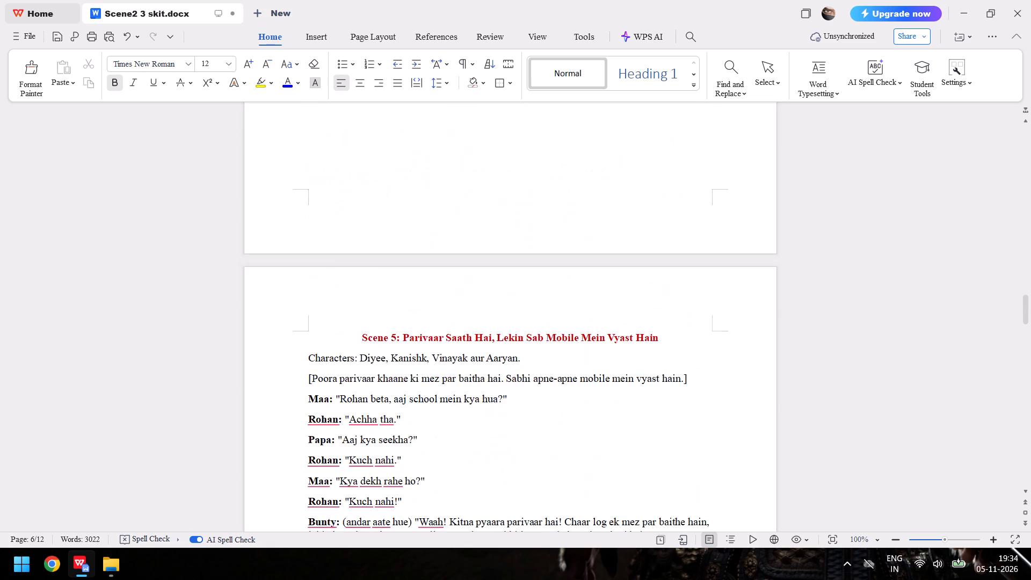
{"action": "scroll", "coordinate": [331, 272], "scroll_direction": "down", "scroll_amount": 2}
{"action": "left_click", "coordinate": [307, 186]}
{"action": "key", "text": "ctrl+Delete"}
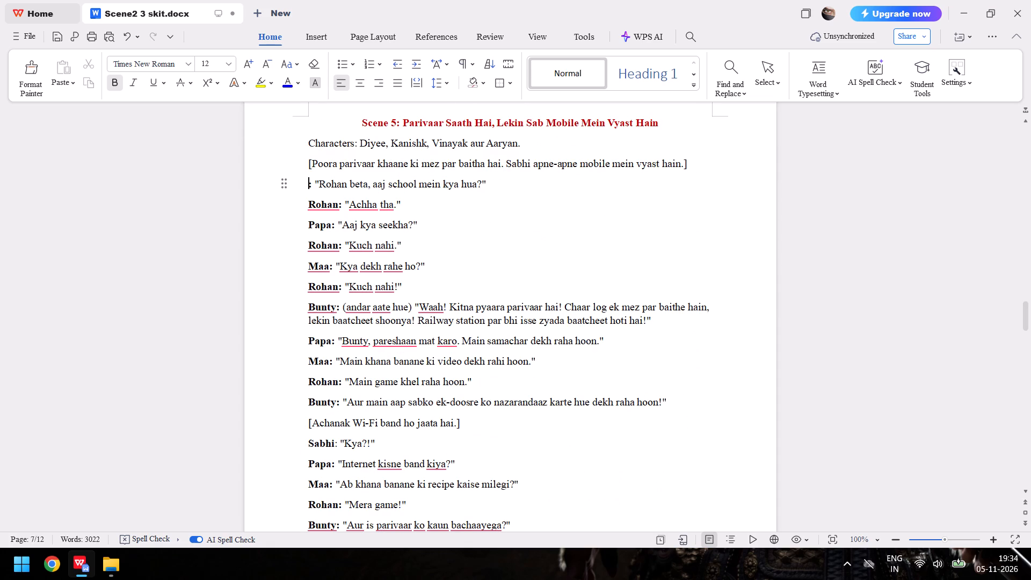
{"action": "type", "text": "Diyee"}
{"action": "key", "text": "ctrl+Down"}
{"action": "key", "text": "ctrl+Delete"}
{"action": "type", "text": "Vinayak"}
Replace the speaker label Papa with Kanishk on the "Aaj kya seekha?" line in Scene 5.
{"action": "key", "text": "ctrl+Down"}
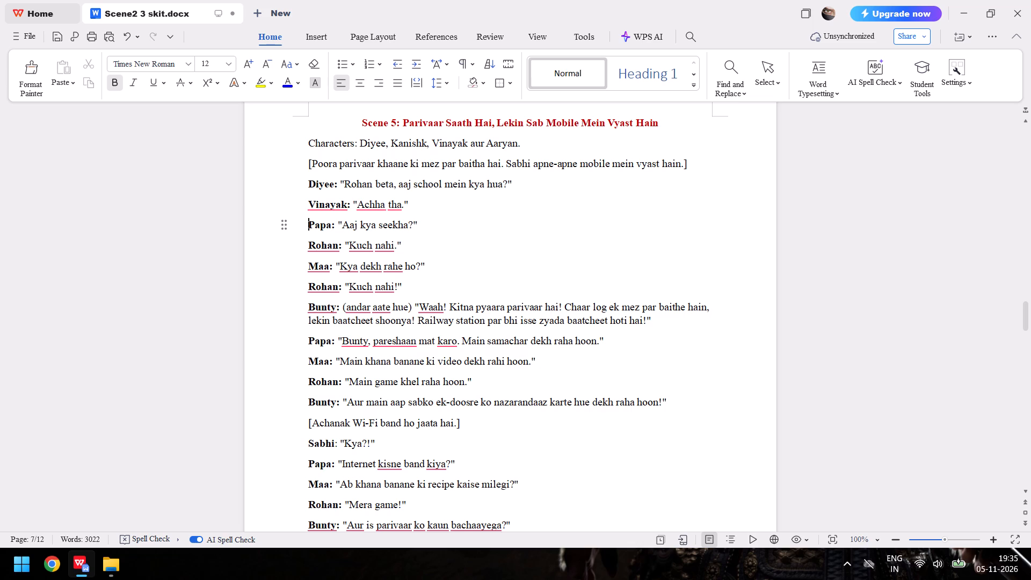
{"action": "key", "text": "ctrl+Delete"}
{"action": "key", "text": "shift+l"}
{"action": "key", "text": "BackSpace"}
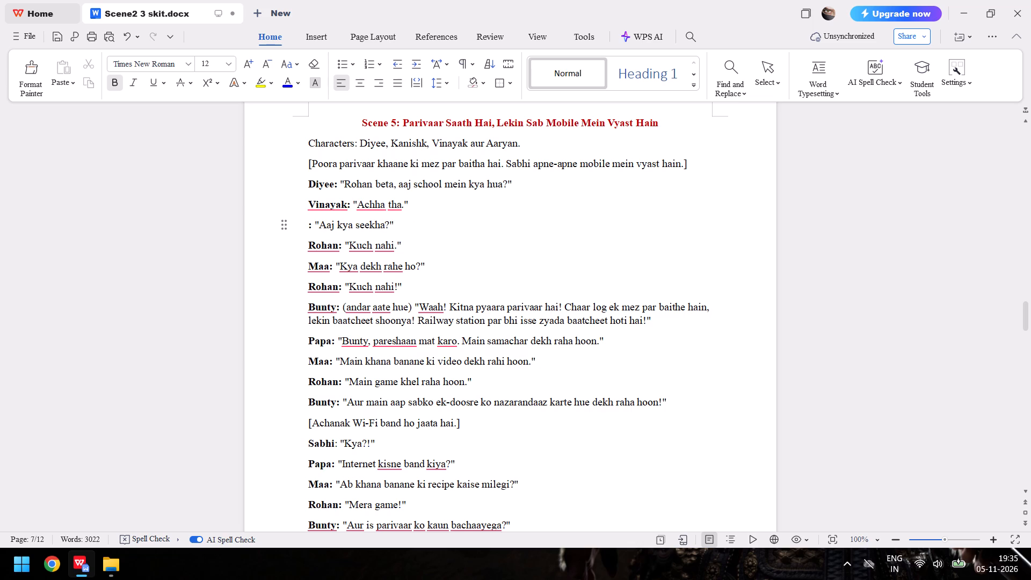
{"action": "type", "text": "KAnish"}
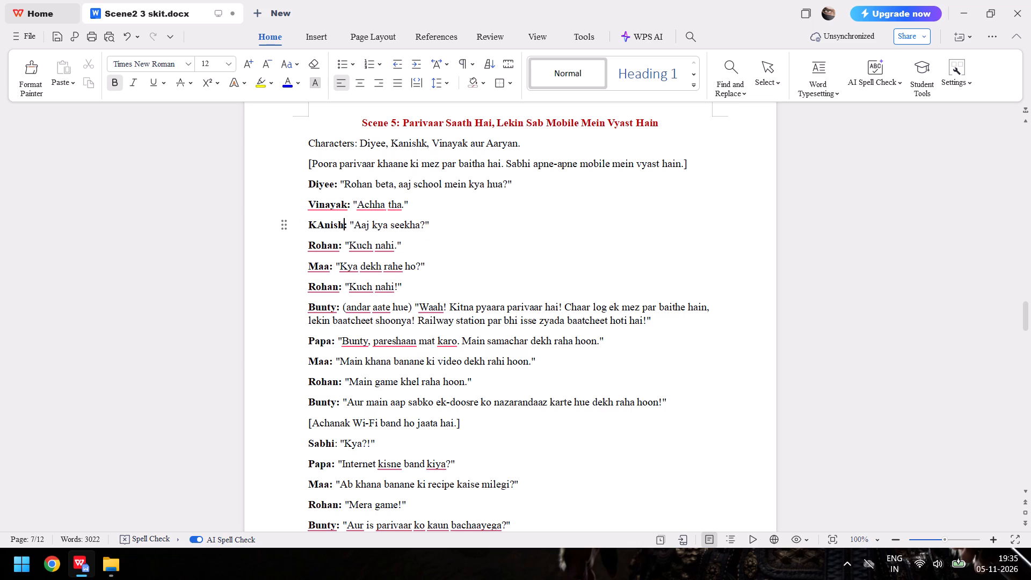
{"action": "key", "text": "ctrl+Left"}
{"action": "key", "text": "ctrl+Right"}
{"action": "key", "text": "ctrl+Left"}
{"action": "key", "text": "Right"}
{"action": "key", "text": "Right"}
{"action": "key", "text": "Left"}
{"action": "key", "text": "Delete"}
{"action": "key", "text": "a"}
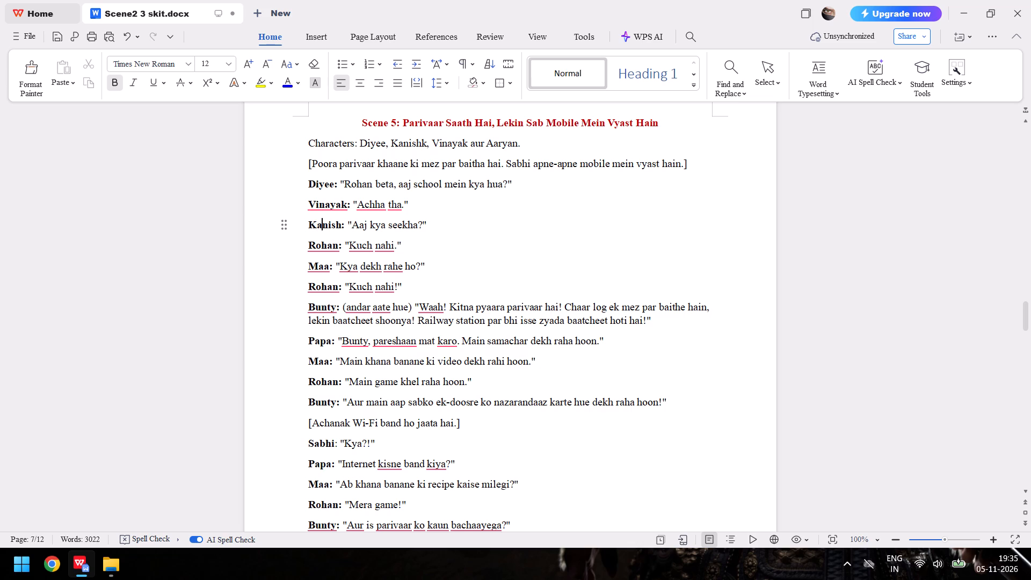
{"action": "key", "text": "Right"}
{"action": "key", "text": "Left"}
{"action": "key", "text": "Right"}
{"action": "key", "text": "Right"}
{"action": "key", "text": "Right"}
{"action": "key", "text": "Right"}
{"action": "key", "text": "k"}
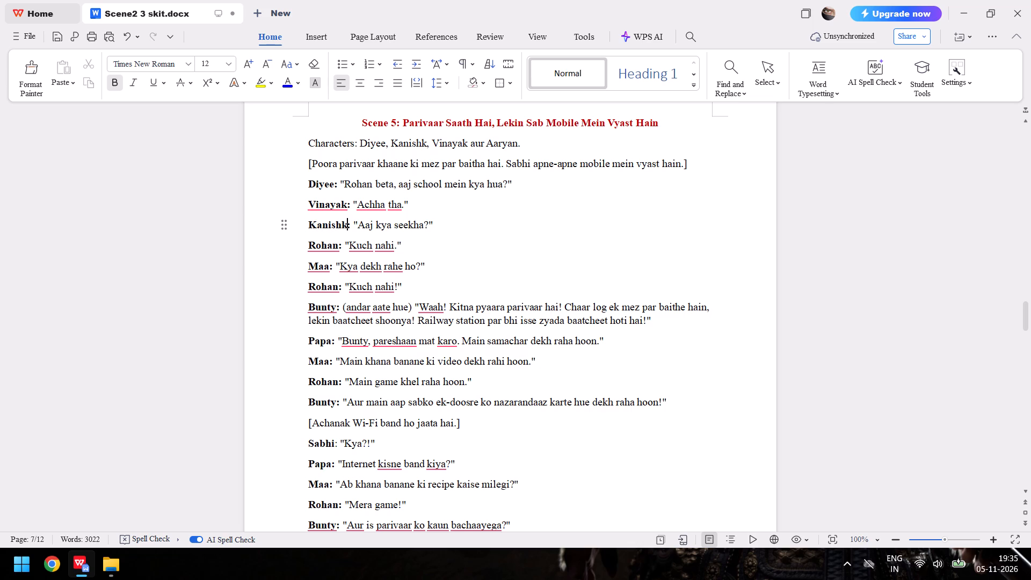
Replace the speaker label Rohan with Vinayak on the first "Kuch nahi." line in Scene 5.
{"action": "key", "text": "Down"}
{"action": "key", "text": "ctrl+Left"}
{"action": "key", "text": "ctrl+Left"}
{"action": "key", "text": "ctrl+Delete"}
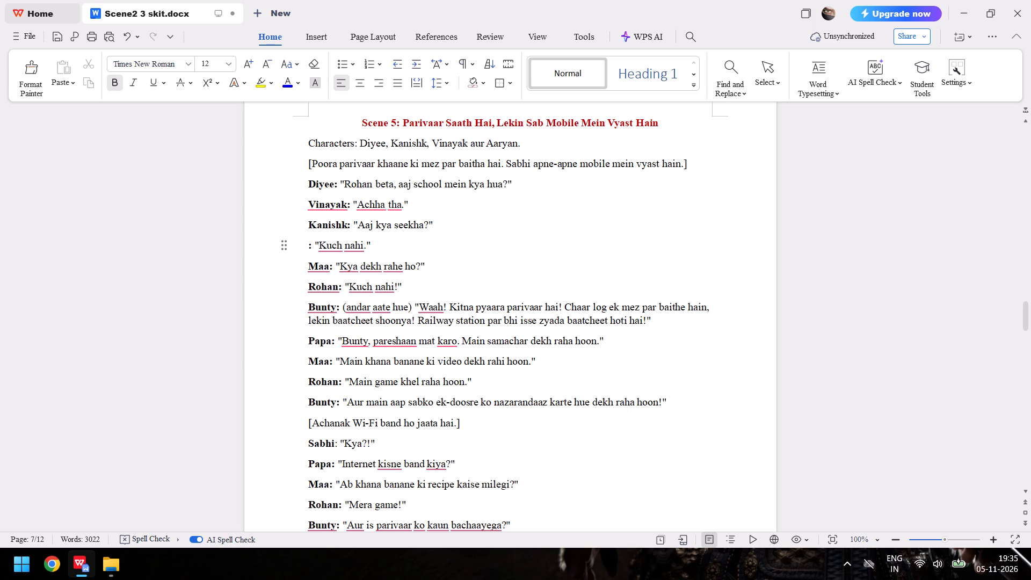
{"action": "key", "text": "ctrl+z"}
{"action": "key", "text": "ctrl+v"}
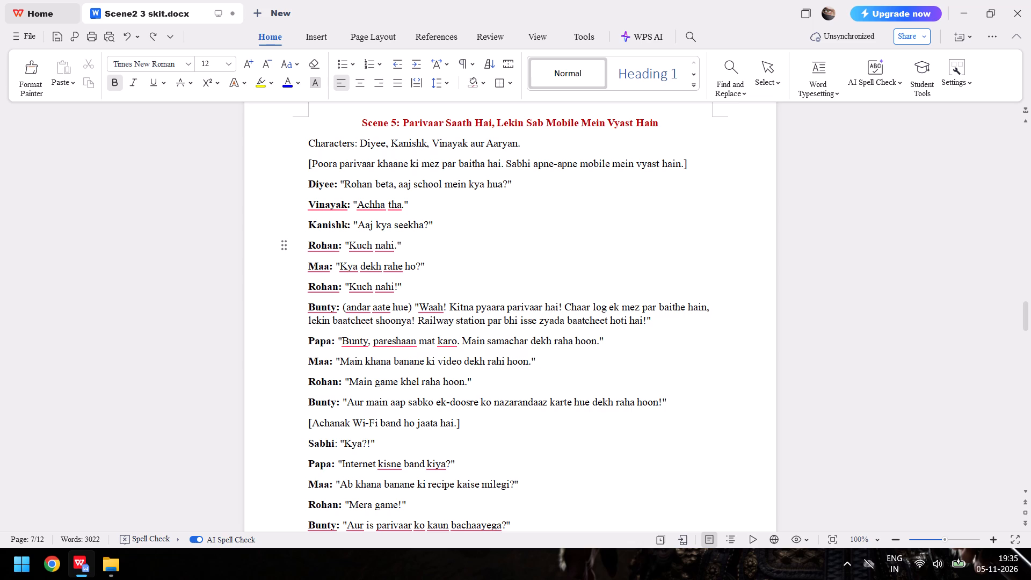
{"action": "key", "text": "ctrl+y"}
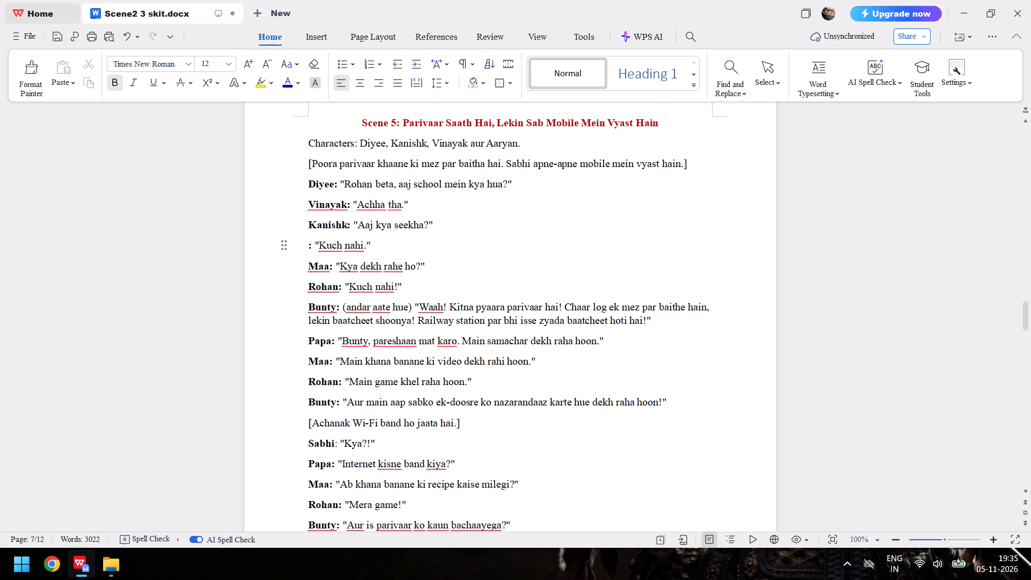
{"action": "type", "text": "Vinayak"}
In Scene 5, replace Maa with Diyee on the "Kya dekh rahe ho?" line and Rohan with Vinayak on the "Kuch nahi!" reply.
{"action": "key", "text": "ctrl+Down"}
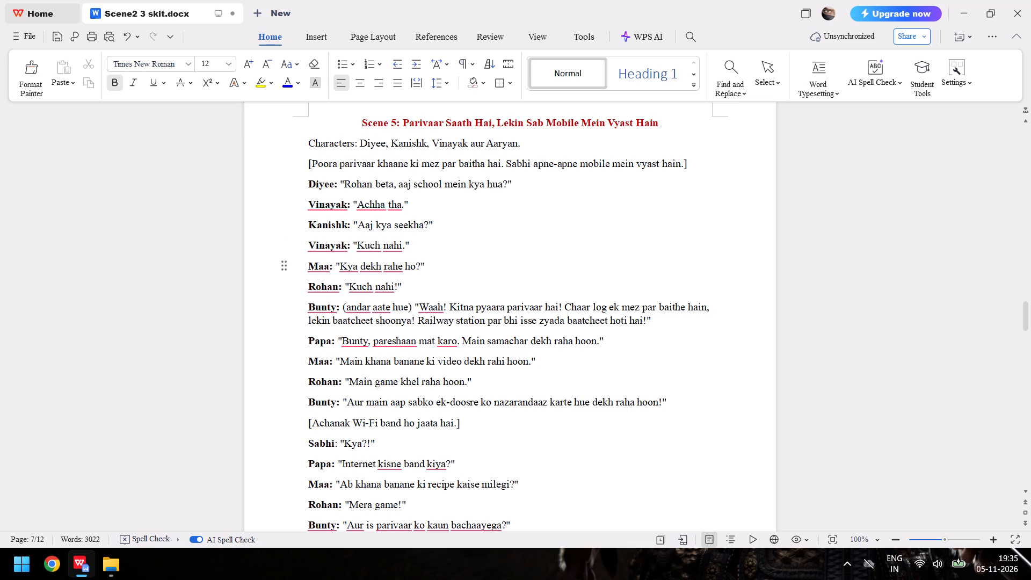
{"action": "key", "text": "ctrl+Delete"}
{"action": "type", "text": "Diyee"}
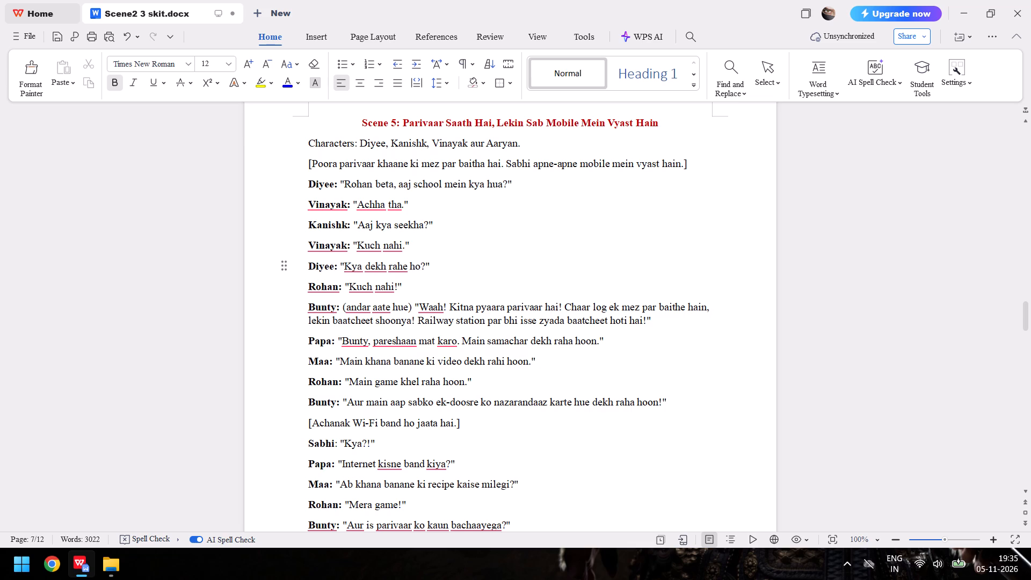
{"action": "key", "text": "ctrl+Down"}
{"action": "key", "text": "ctrl+Delete"}
{"action": "type", "text": "Vinayak"}
Replace the speaker label Bunty with Aaryan on the "(andar aate hue)" line in Scene 5.
{"action": "key", "text": "ctrl+Down"}
{"action": "key", "text": "ctrl+Delete"}
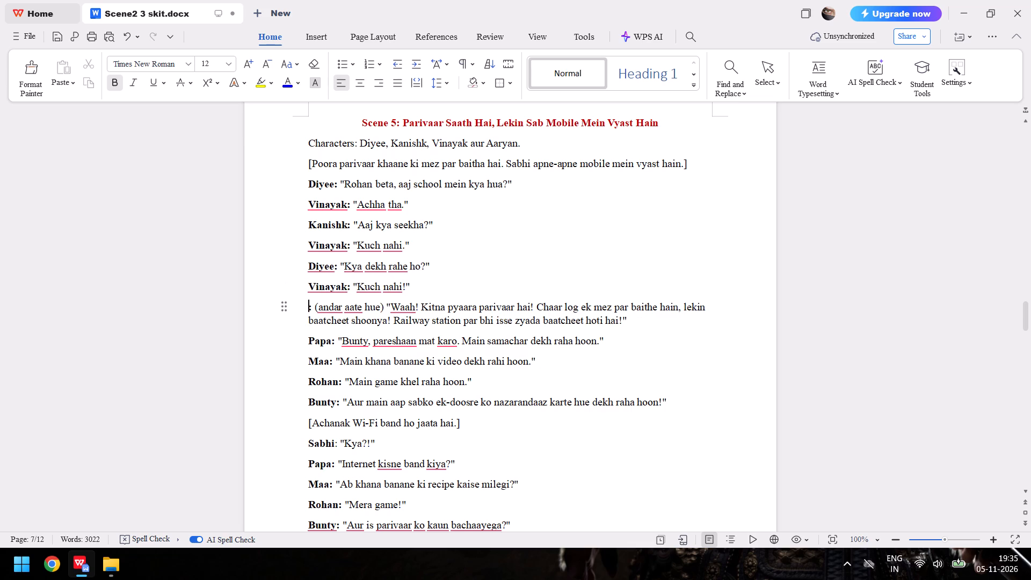
{"action": "type", "text": "Aaryan"}
Replace the speaker label Papa with Kanishk on the "Bunty, pareshaan mat karo" line in Scene 5.
{"action": "key", "text": "ctrl+Down"}
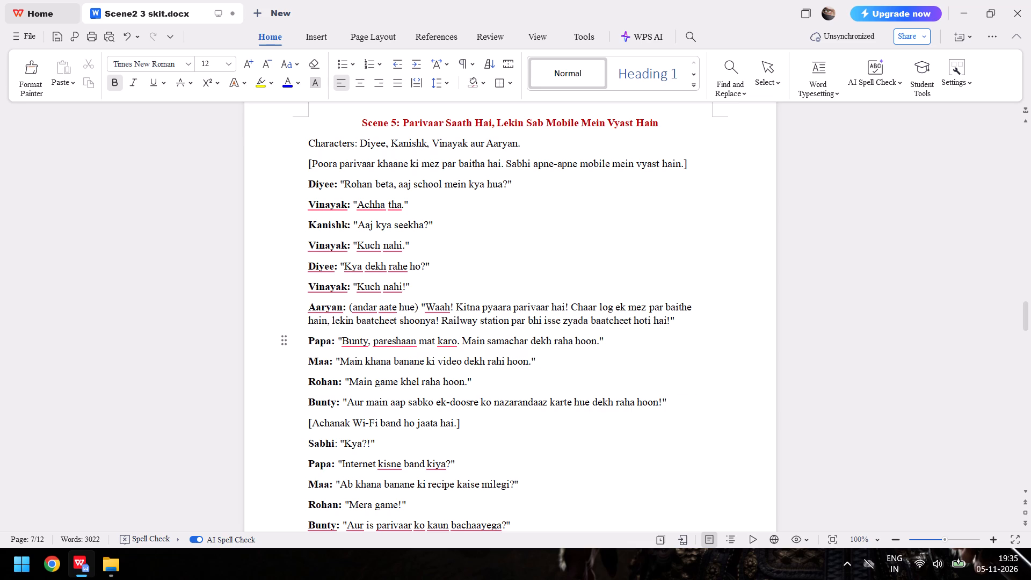
{"action": "key", "text": "ctrl+Delete"}
{"action": "type", "text": "KAnsih"}
{"action": "key", "text": "BackSpace"}
{"action": "key", "text": "BackSpace"}
{"action": "key", "text": "BackSpace"}
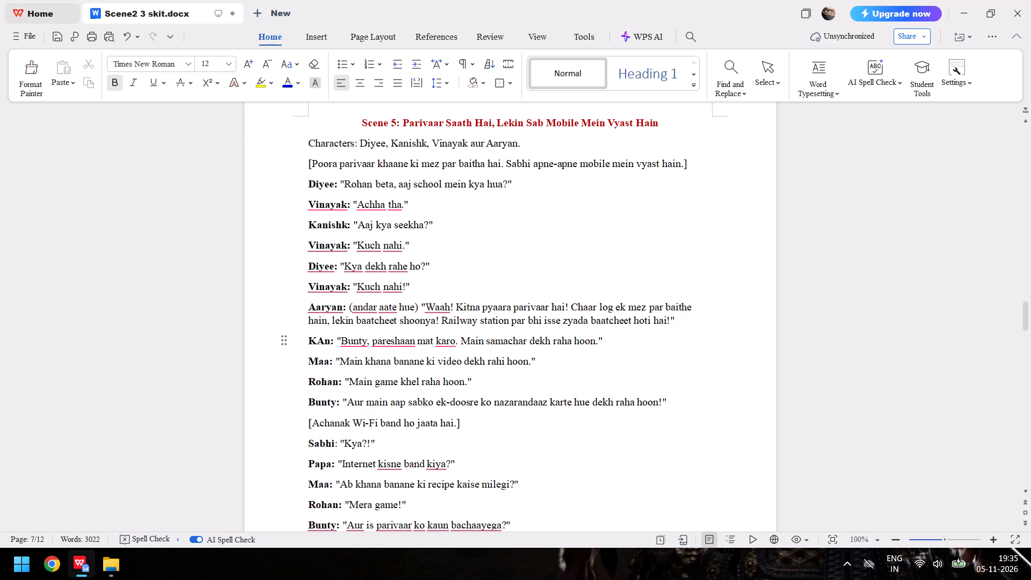
{"action": "key", "text": "BackSpace"}
{"action": "key", "text": "BackSpace"}
{"action": "type", "text": "anishk"}
Replace the speaker label Maa with Diyee on the "Main khana banane ki video dekh rahi hoon." line in Scene 5.
{"action": "key", "text": "ctrl+Down"}
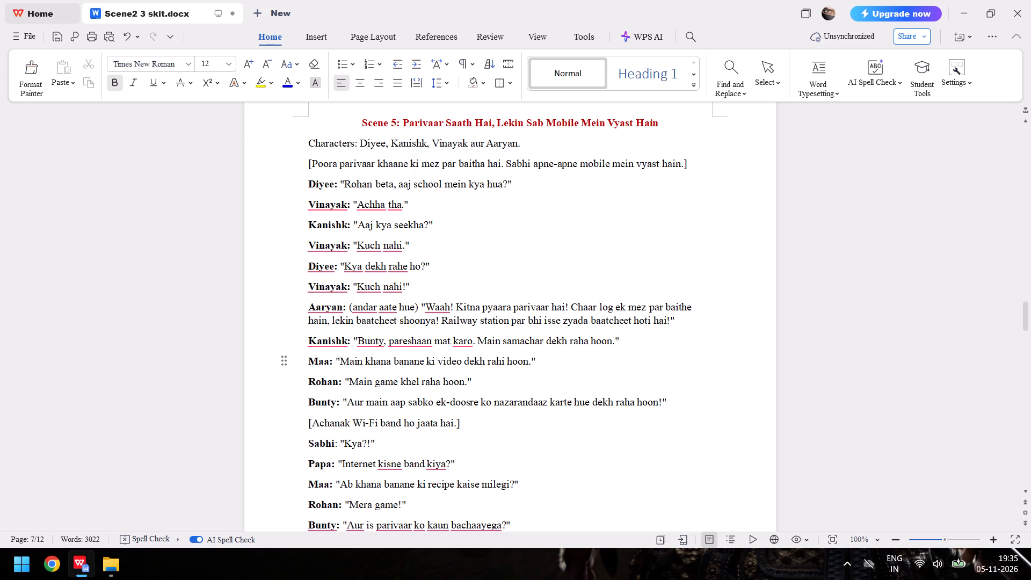
{"action": "key", "text": "ctrl+Delete"}
{"action": "type", "text": "Diyee"}
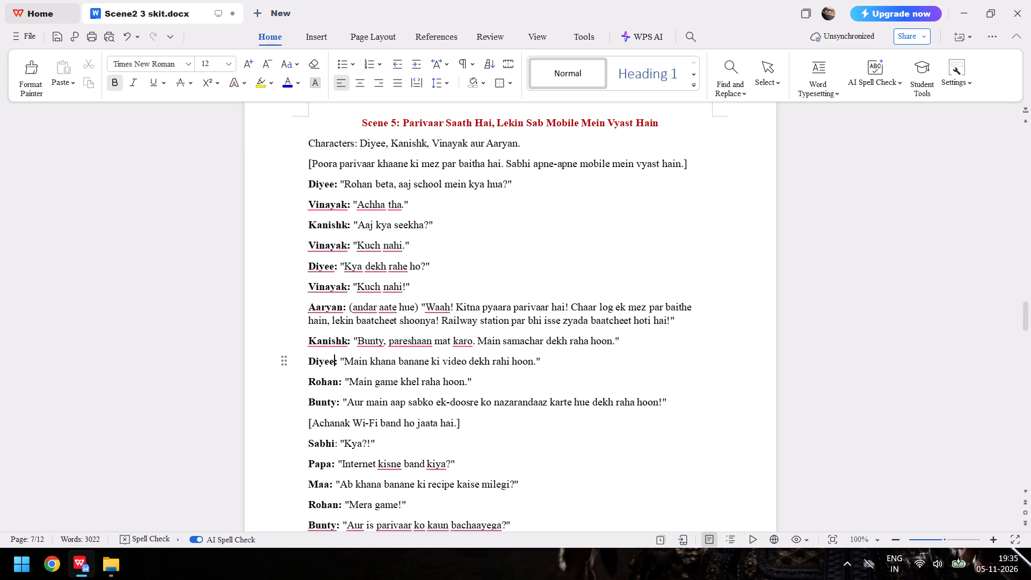
Remove the speaker label Rohan from the "Main game khel raha hoon." line in Scene 5.
{"action": "key", "text": "ctrl+Down"}
{"action": "key", "text": "ctrl+Delete"}
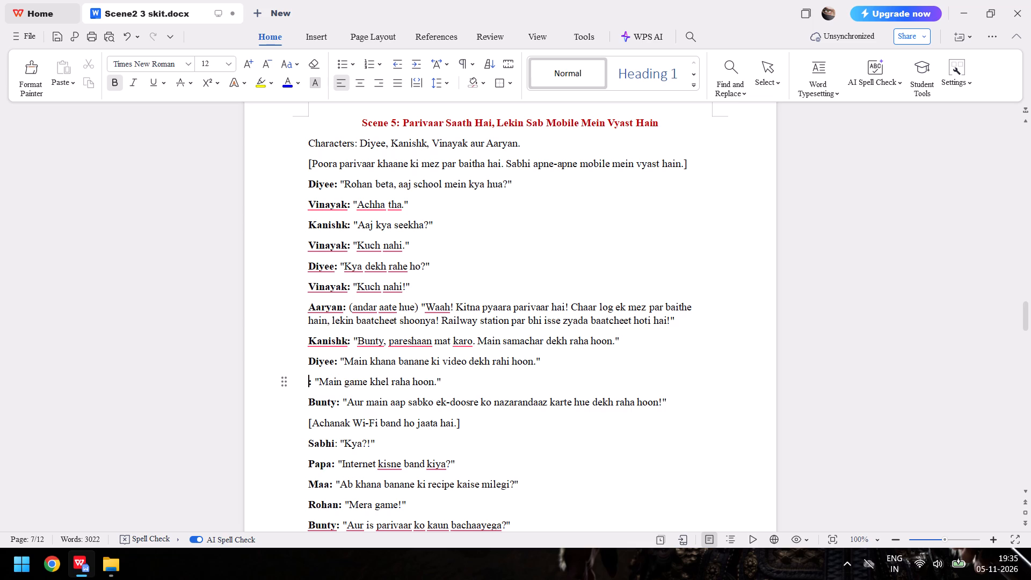
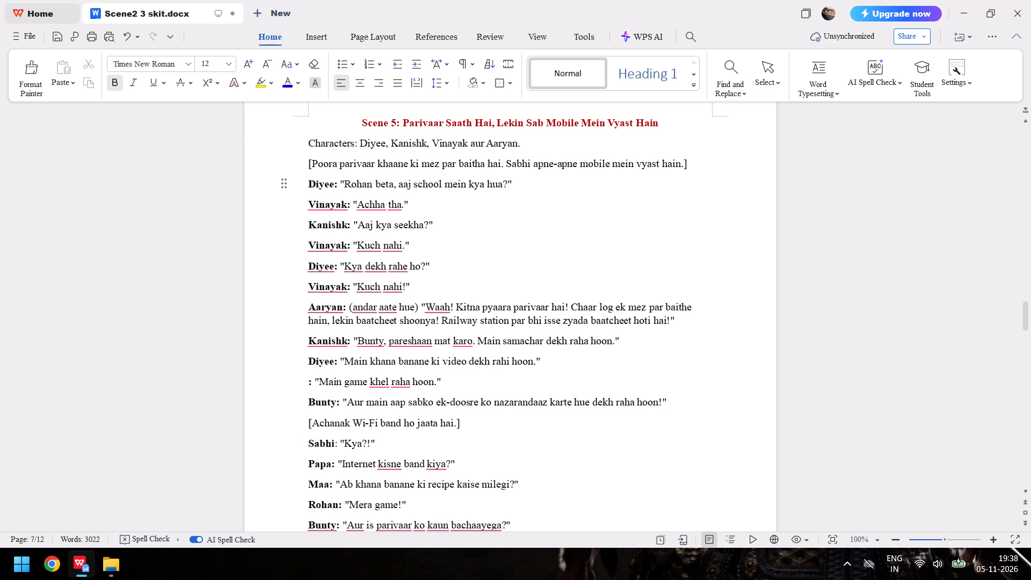
Replace the speaker label Bunty with Aaryan on the "Aur main aap sabko ek-doosre ko nazarandaaz karte hue" line in Scene 5.
{"action": "scroll", "coordinate": [304, 356], "scroll_direction": "down", "scroll_amount": 1}
{"action": "left_click", "coordinate": [308, 360]}
{"action": "key", "text": "ctrl+Delete"}
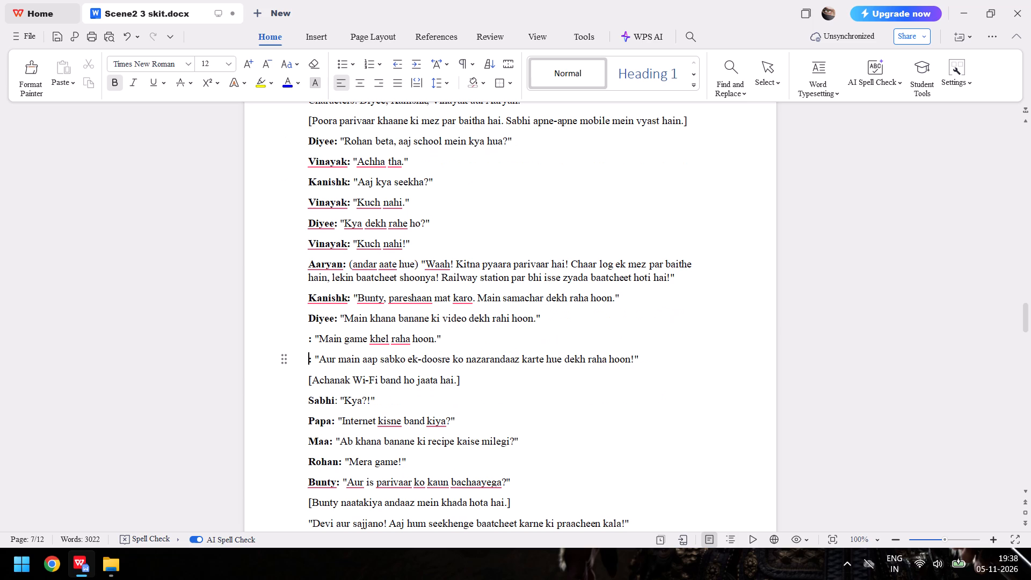
{"action": "type", "text": "Aaryan"}
Replace the speaker label Papa with Kanishk on the "Internet kisne band kiya?" line in Scene 5.
{"action": "key", "text": "ctrl+Down"}
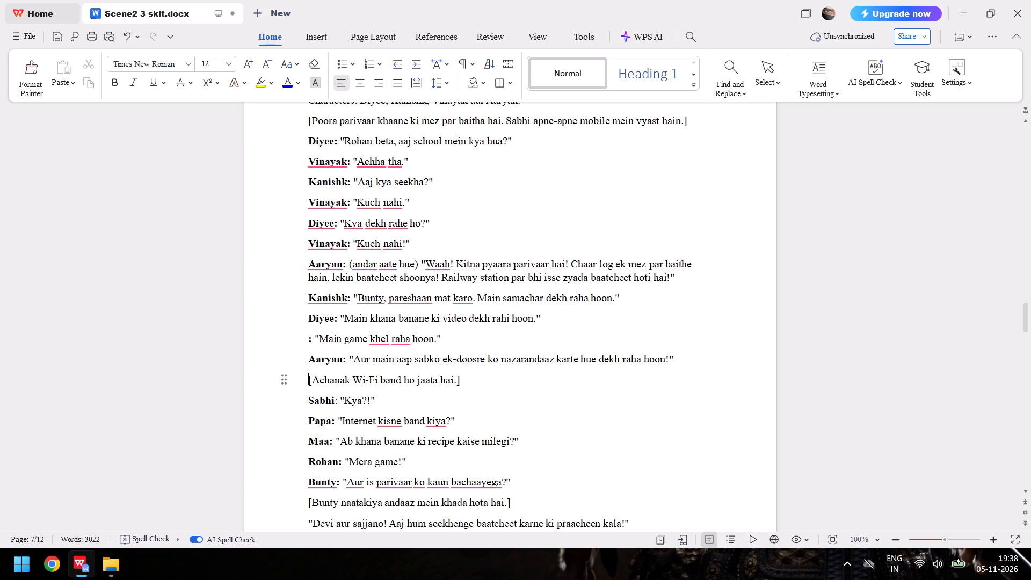
{"action": "key", "text": "ctrl+Down"}
{"action": "key", "text": "ctrl+Down"}
{"action": "key", "text": "ctrl+Delete"}
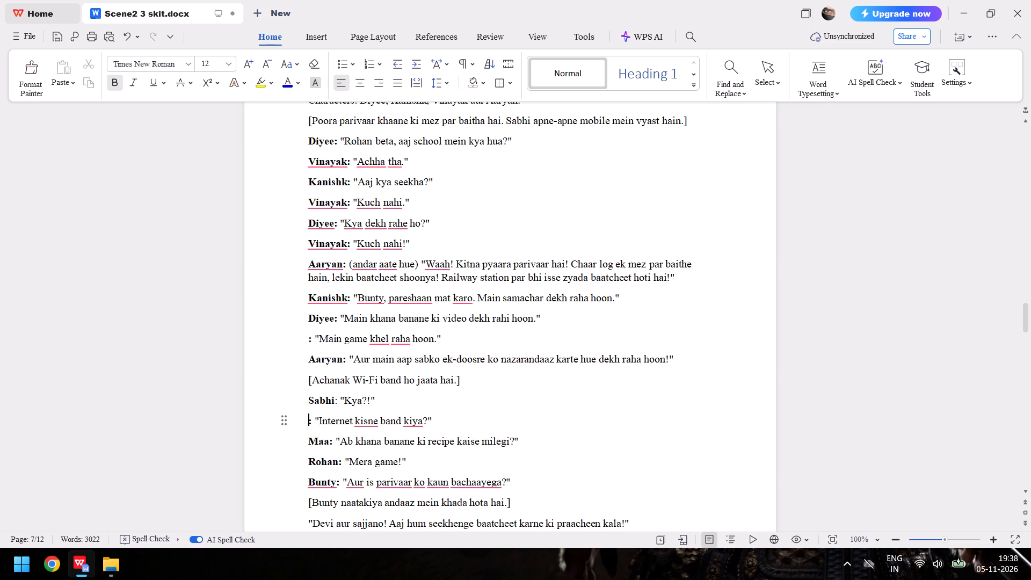
{"action": "type", "text": "Kanishk"}
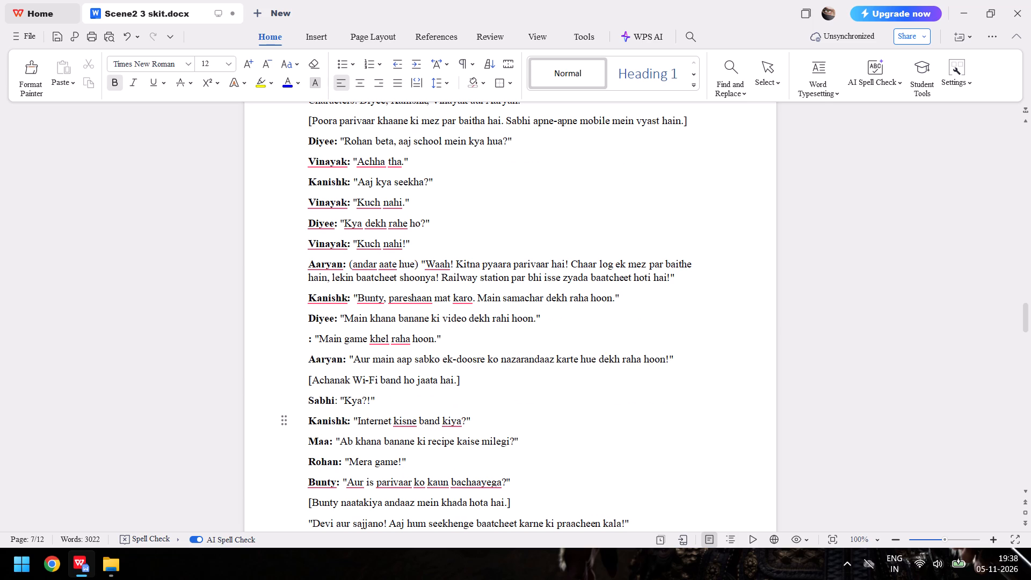
Replace the speaker label Maa with Diyee on the "Ab khana banane ki recipe kaise milegi?" line in Scene 5.
{"action": "key", "text": "ctrl+Down"}
{"action": "key", "text": "ctrl+Delete"}
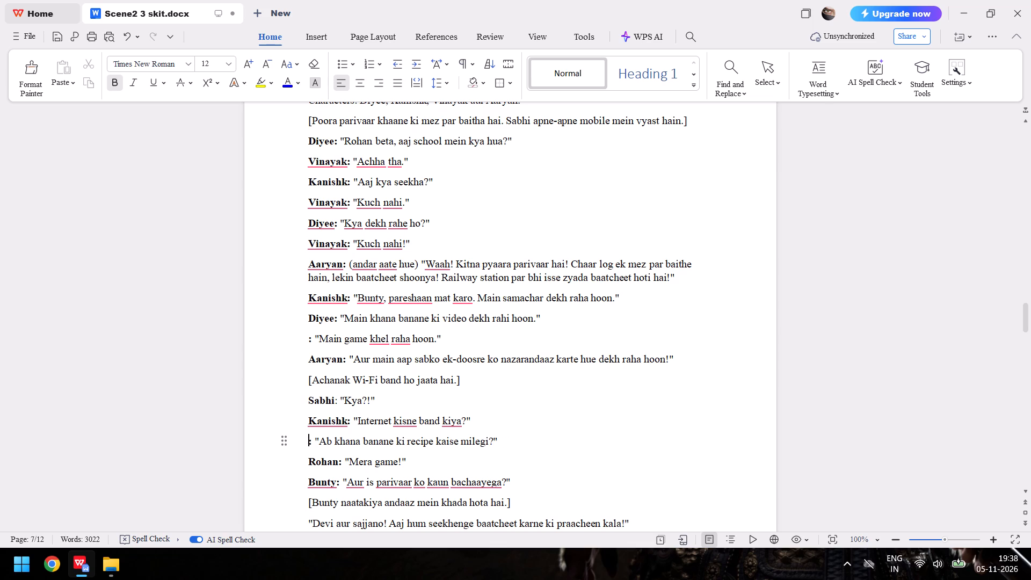
{"action": "key", "text": "ctrl+z"}
{"action": "key", "text": "ctrl+y"}
{"action": "type", "text": "Diyee"}
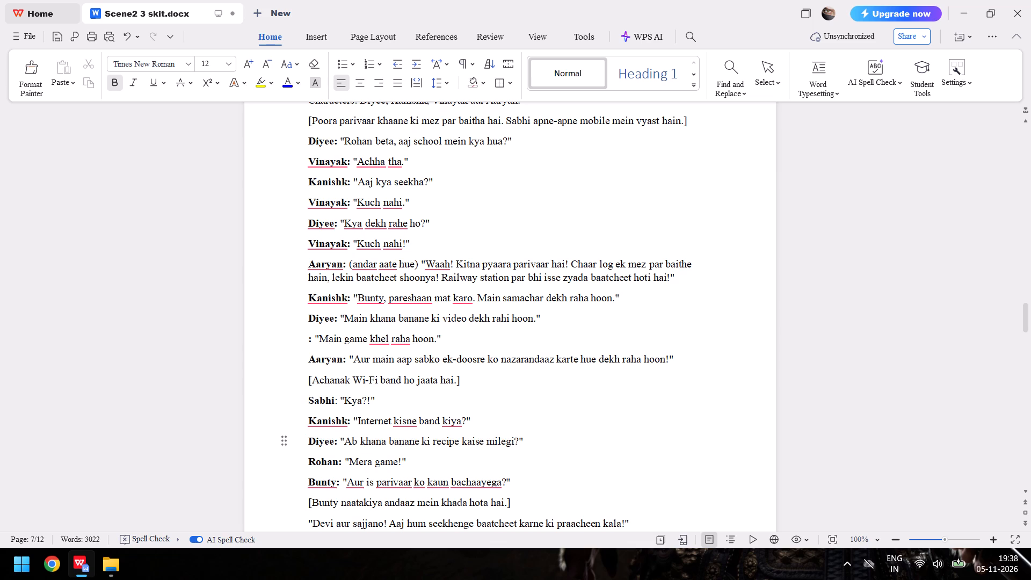
Replace the speaker label Rohan with Vinayak on the "Mera game!" line in Scene 5.
{"action": "key", "text": "ctrl+Down"}
{"action": "key", "text": "ctrl+Delete"}
{"action": "type", "text": "Vinayak"}
Remove the speaker label Bunty from the "Aur is parivaar ko kaun bachaayega?" line in Scene 5.
{"action": "key", "text": "ctrl+Down"}
{"action": "key", "text": "ctrl+Delete"}
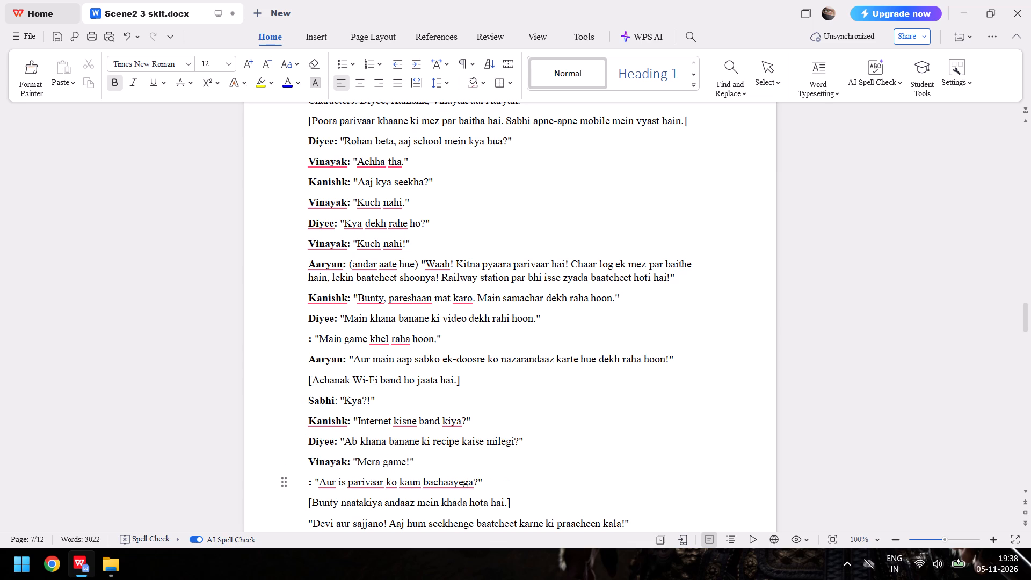
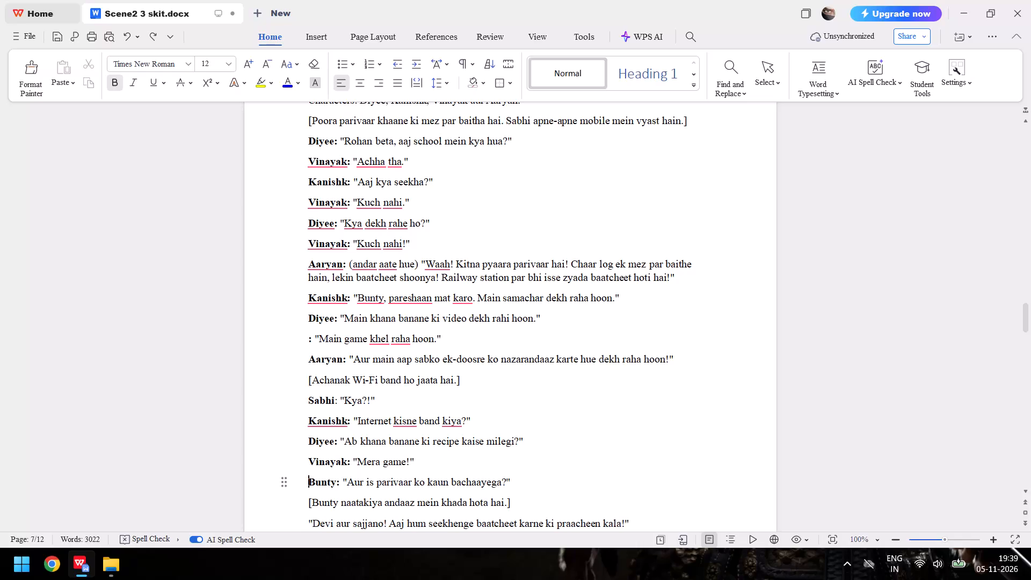
Replace the speaker label Bunty with Aaryan on the "Aur is parivaar ko kaun bachaayega?" line in Scene 5.
{"action": "key", "text": "ctrl+y"}
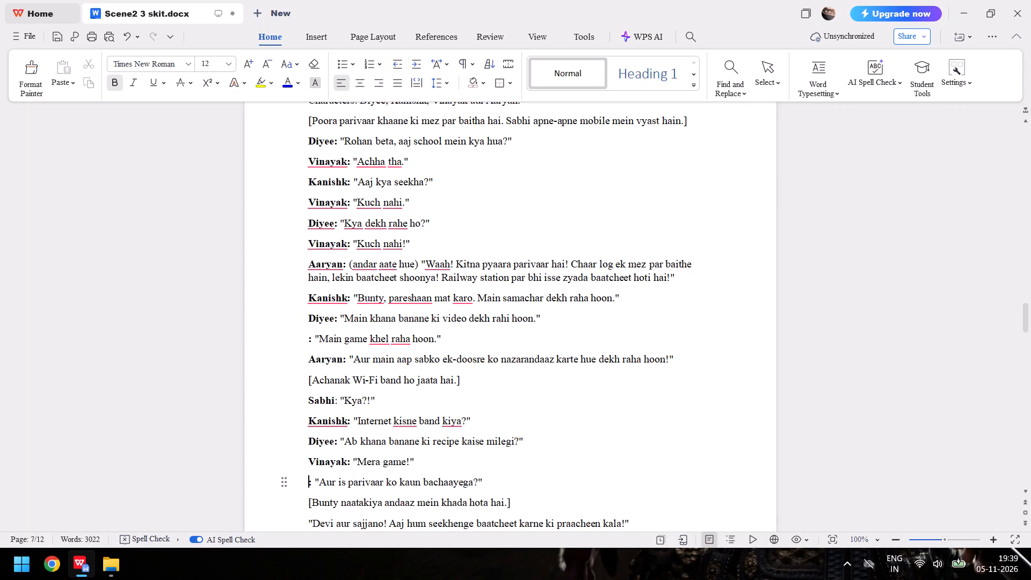
{"action": "type", "text": "Aaryan"}
Replace Bunty with Aaryan in the Scene 5 stage direction "naatakiya andaaz mein khada hota hai".
{"action": "key", "text": "ctrl+Down"}
{"action": "key", "text": "ctrl+Right"}
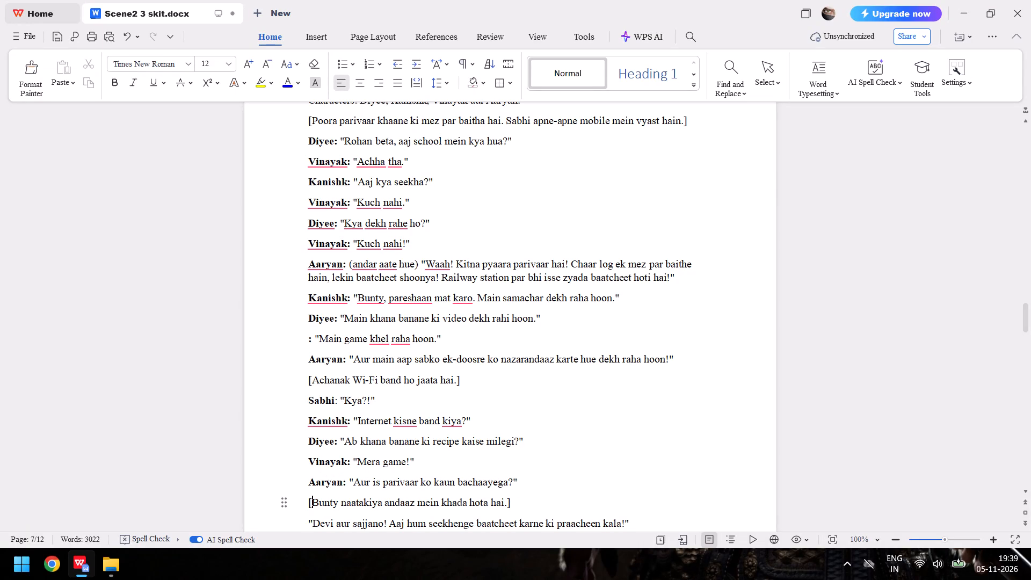
{"action": "key", "text": "ctrl+Delete"}
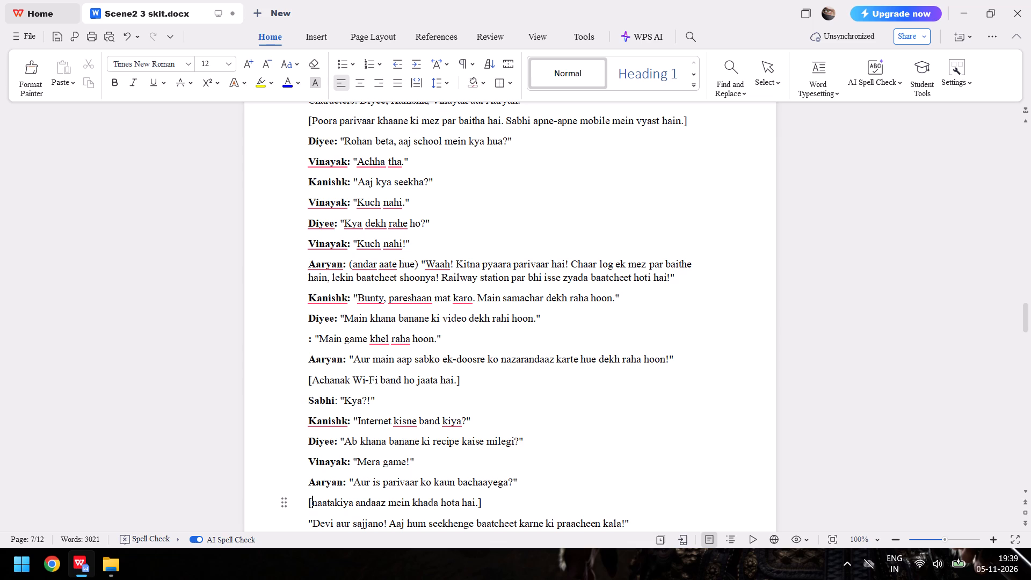
{"action": "type", "text": "Aaryan"}
{"action": "key", "text": "space"}
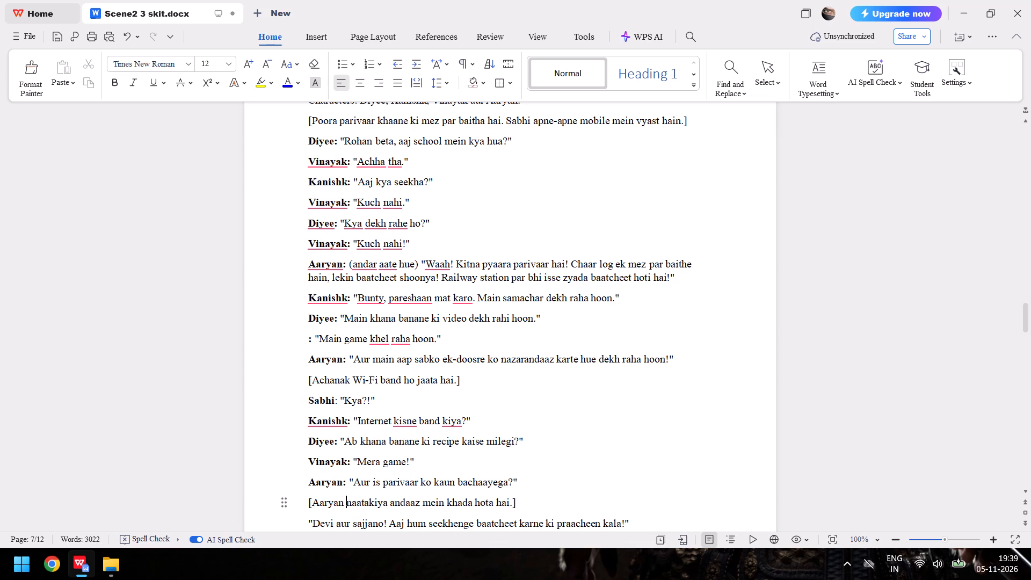
Look over the speaker labels in Scene 5 and the opening of Scene 6 for role names still needing replacement.
{"action": "scroll", "coordinate": [299, 340], "scroll_direction": "up", "scroll_amount": 1}
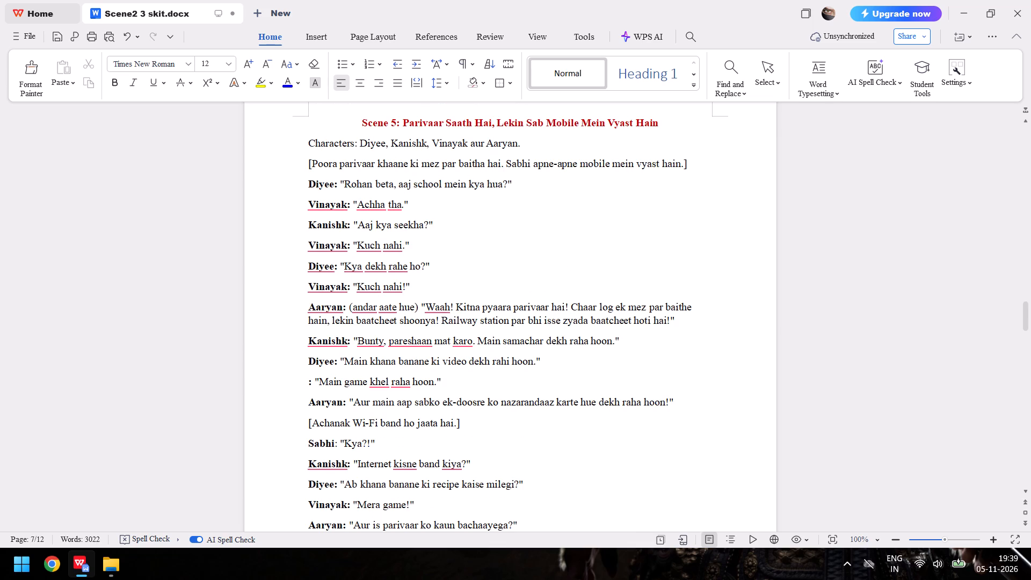
{"action": "scroll", "coordinate": [388, 334], "scroll_direction": "up", "scroll_amount": 1}
{"action": "scroll", "coordinate": [388, 334], "scroll_direction": "down", "scroll_amount": 1}
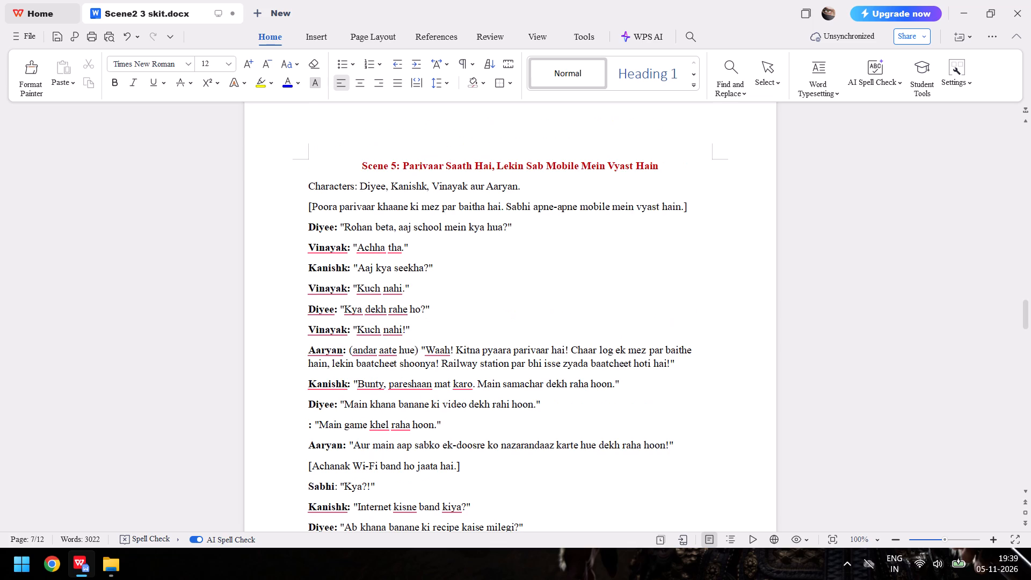
{"action": "scroll", "coordinate": [388, 334], "scroll_direction": "down", "scroll_amount": 1}
{"action": "scroll", "coordinate": [388, 334], "scroll_direction": "up", "scroll_amount": 10}
{"action": "scroll", "coordinate": [395, 317], "scroll_direction": "down", "scroll_amount": 14}
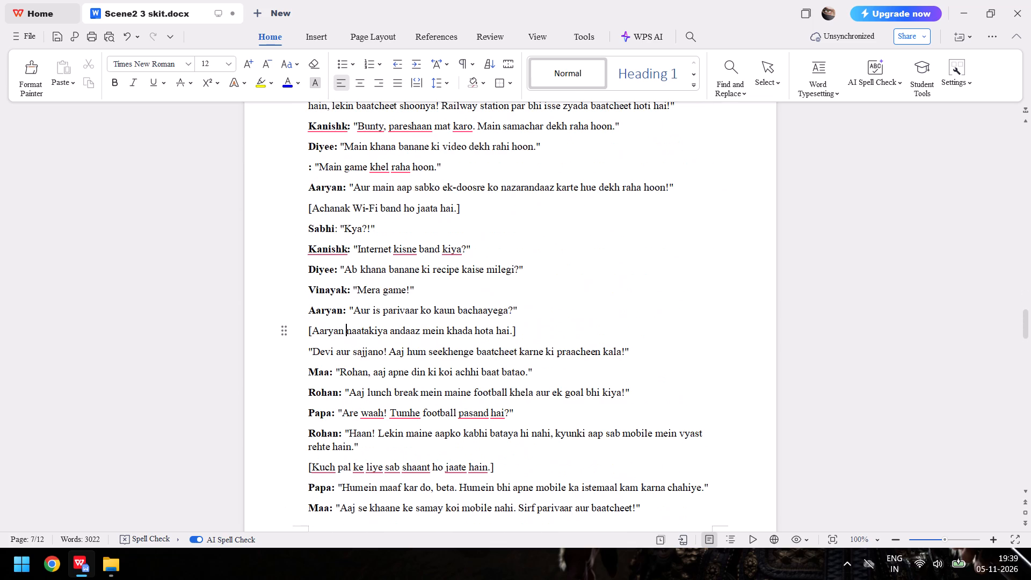
{"action": "scroll", "coordinate": [395, 300], "scroll_direction": "down", "scroll_amount": 12}
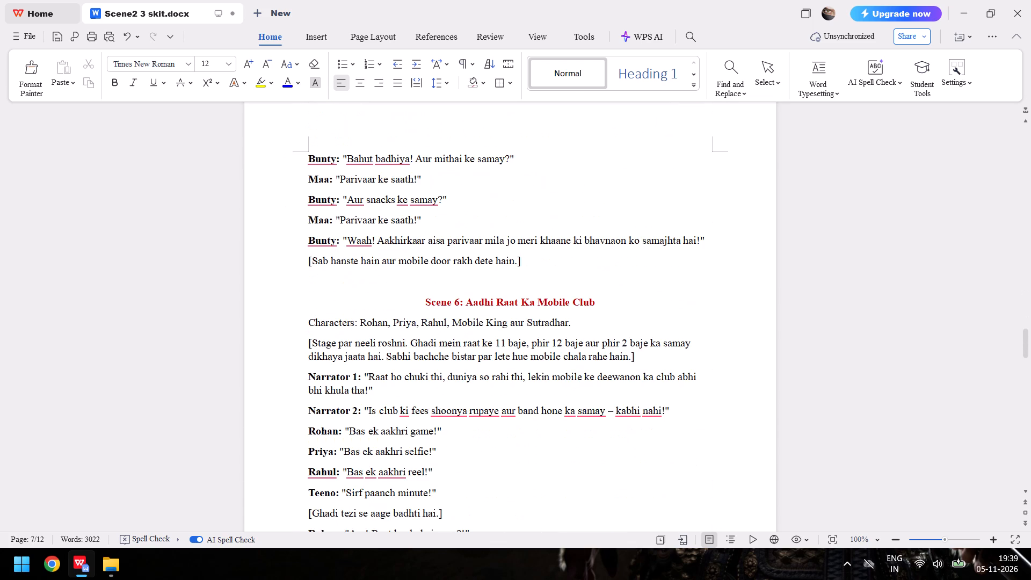
{"action": "scroll", "coordinate": [413, 308], "scroll_direction": "down", "scroll_amount": 5}
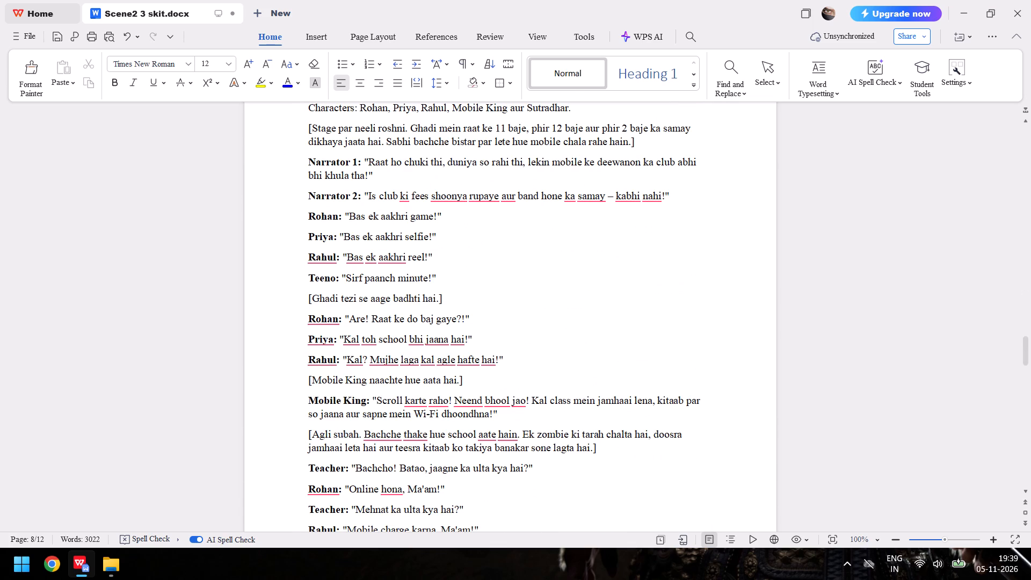
{"action": "scroll", "coordinate": [332, 234], "scroll_direction": "up", "scroll_amount": 18}
{"action": "scroll", "coordinate": [333, 236], "scroll_direction": "down", "scroll_amount": 3}
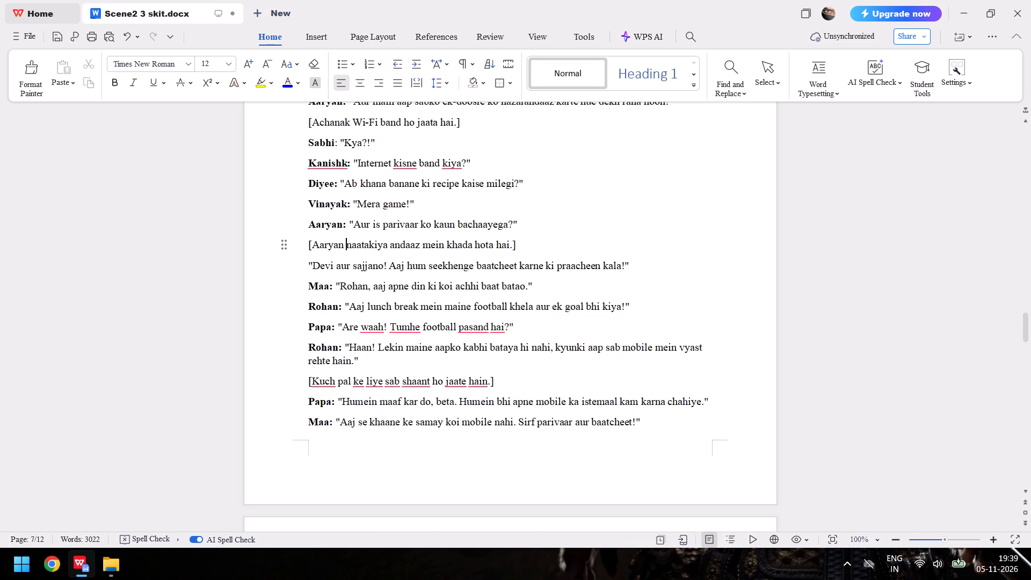
Replace the speaker label Maa with Diyee on the "Rohan, aaj apne din ki koi achhi baat batao." line in Scene 5.
{"action": "left_click", "coordinate": [330, 287]}
{"action": "key", "text": "ctrl+BackSpace"}
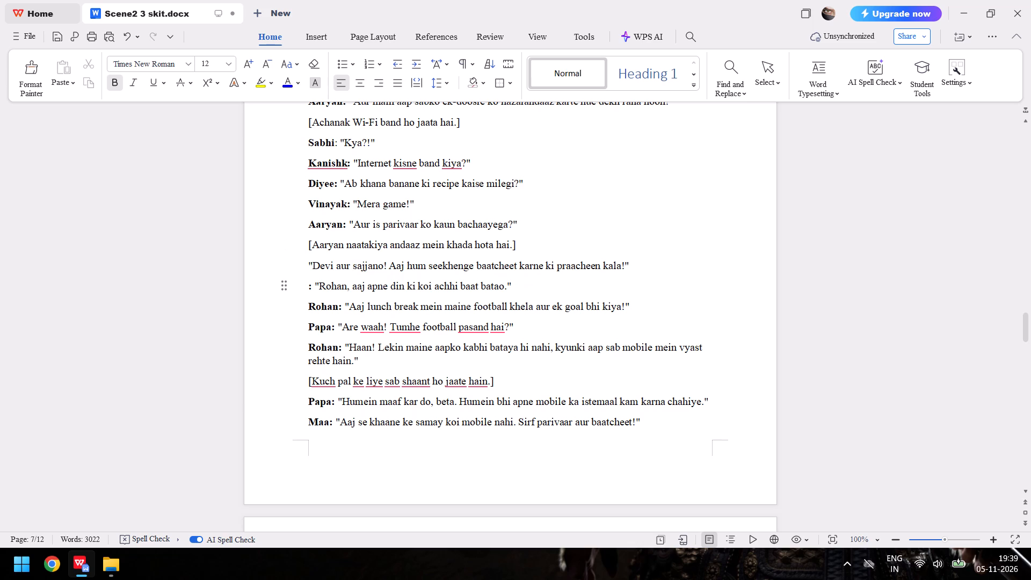
{"action": "type", "text": "Diyee"}
Replace the speaker label Rohan with Vinayak on the "Aaj lunch break mein maine football khela" line in Scene 5.
{"action": "key", "text": "ctrl+Down"}
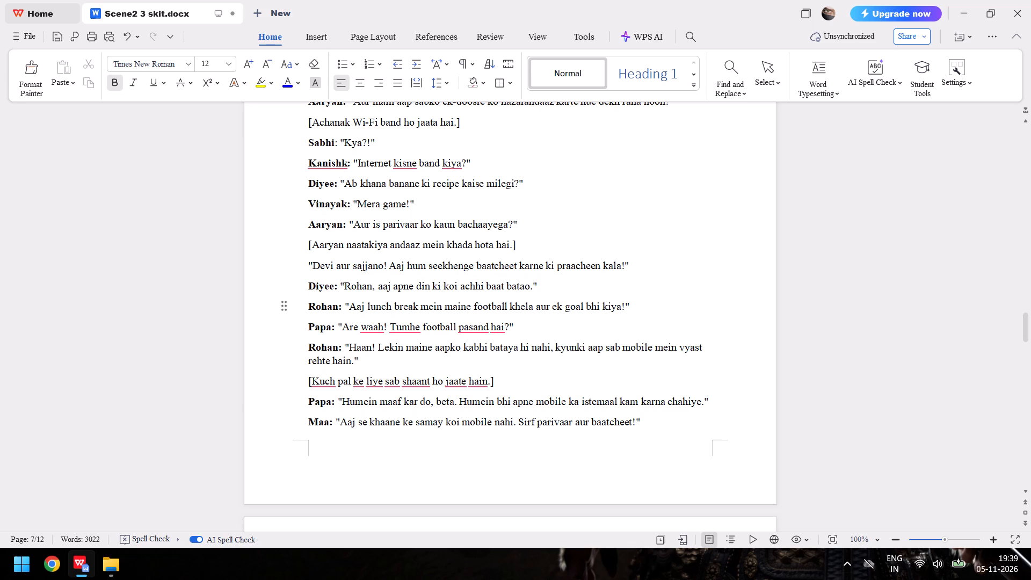
{"action": "key", "text": "ctrl+Delete"}
{"action": "type", "text": "Vinayak"}
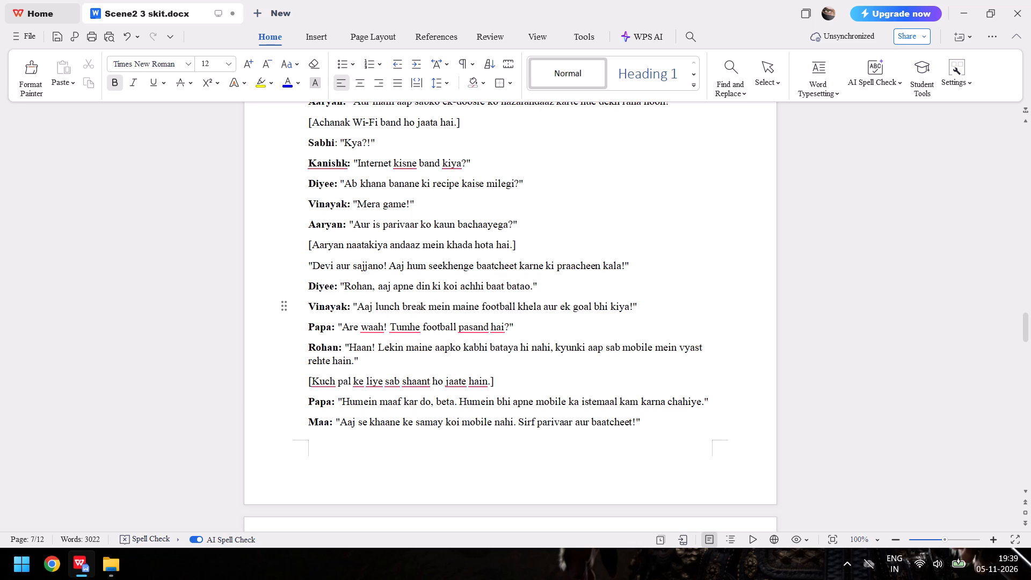
Replace the speaker label Papa with Kanishk on the "Are waah! Tumhe football pasand hai?" line in Scene 5.
{"action": "key", "text": "ctrl+Left"}
{"action": "key", "text": "ctrl+Down"}
{"action": "key", "text": "ctrl+Delete"}
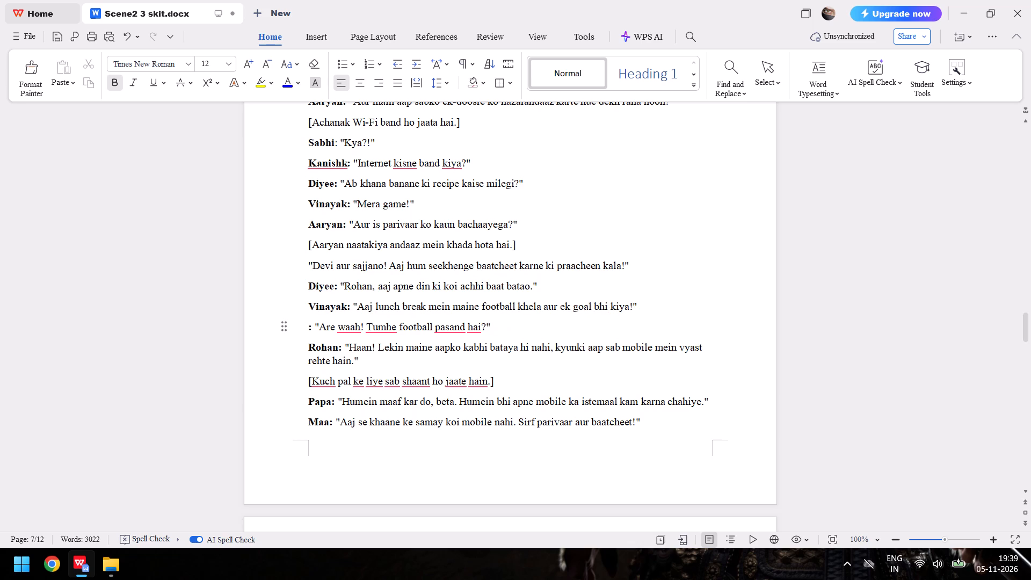
{"action": "type", "text": "Kanishk"}
Replace the speaker label Rohan with Vinayak on the "Haan! Lekin maine aapko kabhi bataya hi nahi" line in Scene 5.
{"action": "key", "text": "ctrl+Down"}
{"action": "key", "text": "ctrl+Delete"}
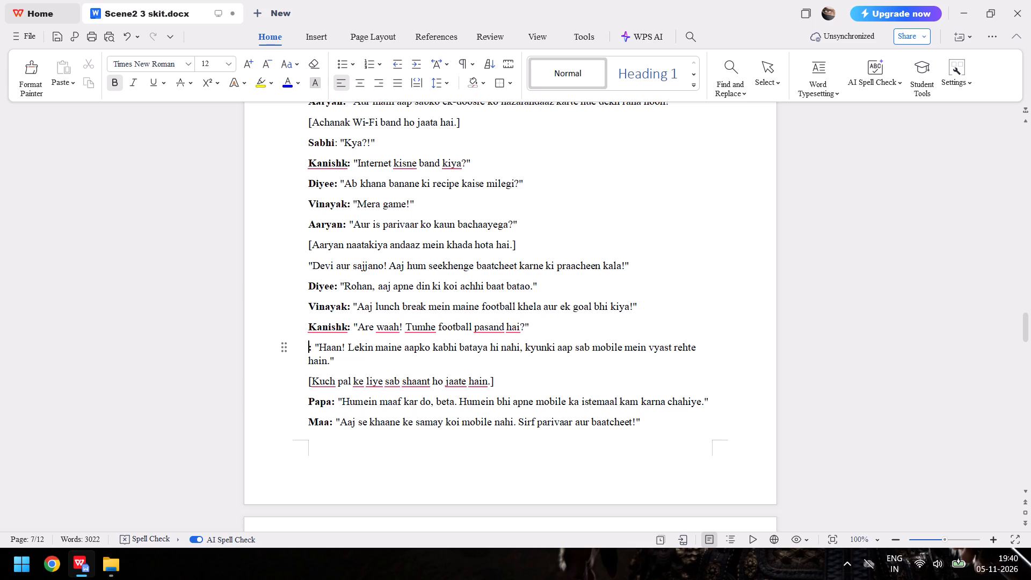
{"action": "key", "text": "ctrl+z"}
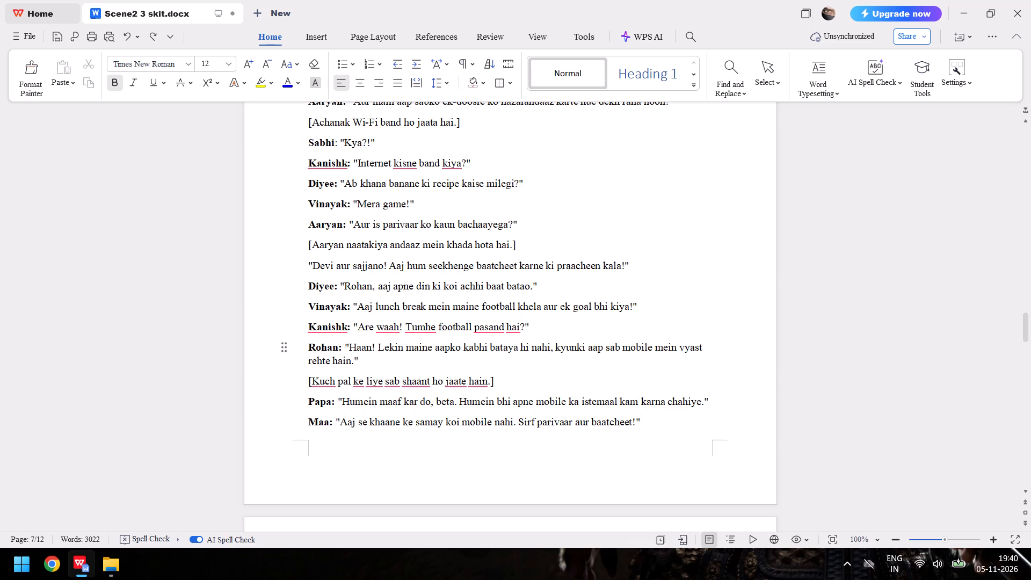
{"action": "key", "text": "ctrl+y"}
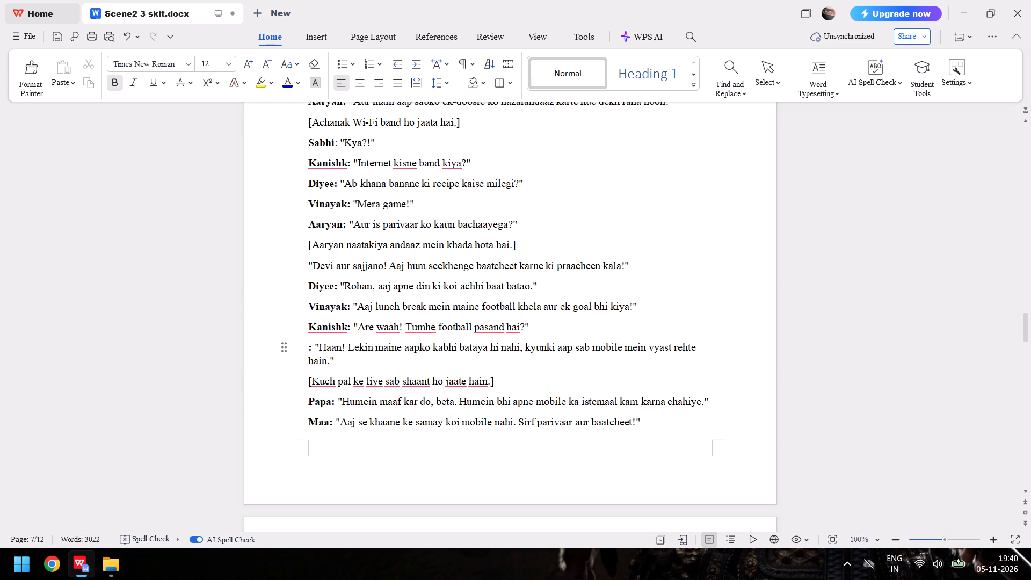
{"action": "type", "text": "Vinayak"}
Replace the speaker label Papa with Kainshk on the "Humein maaf kar do, beta." line in Scene 5.
{"action": "key", "text": "ctrl+Down"}
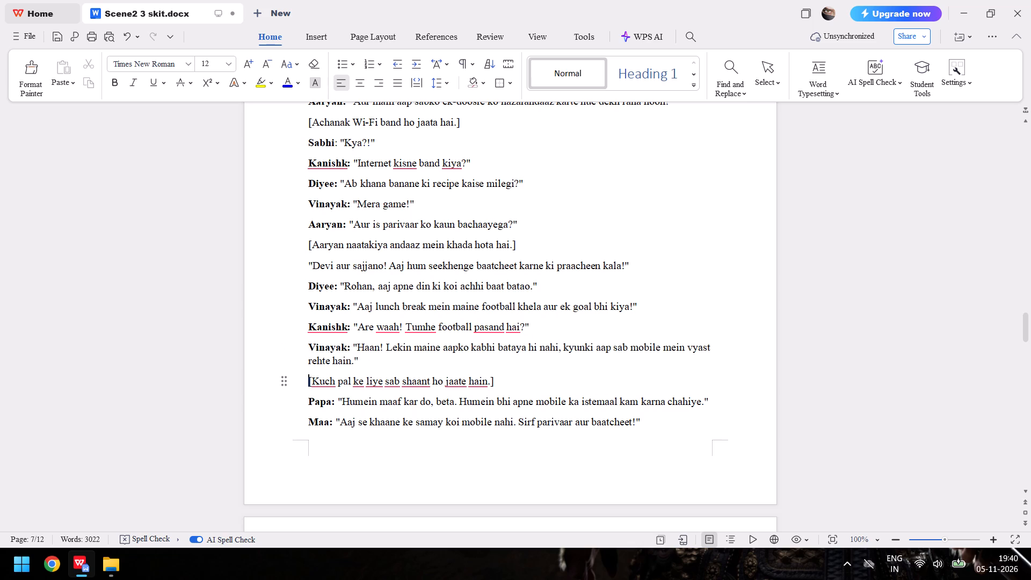
{"action": "key", "text": "ctrl+Down"}
{"action": "key", "text": "ctrl+Delete"}
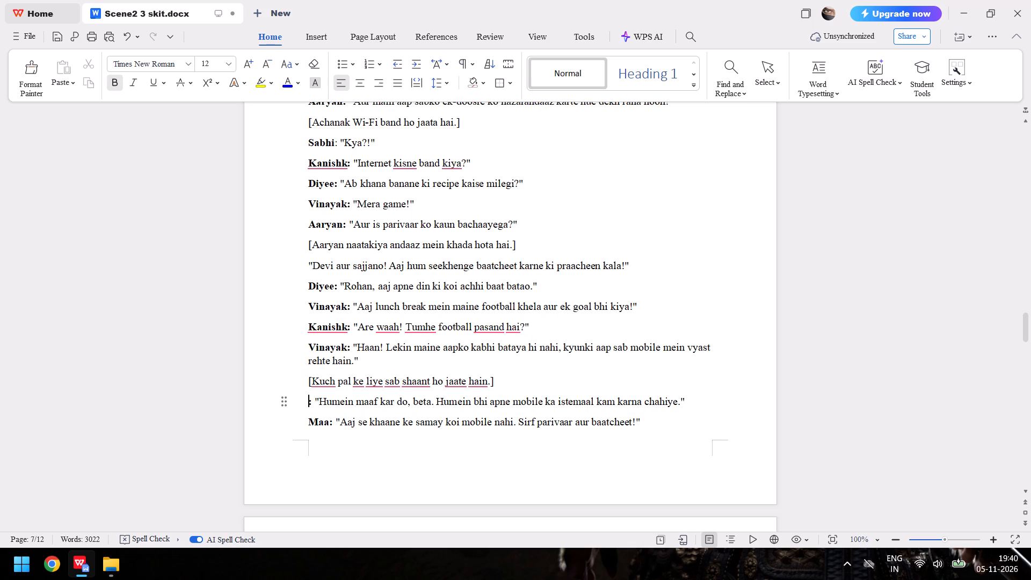
{"action": "type", "text": "Kainshk"}
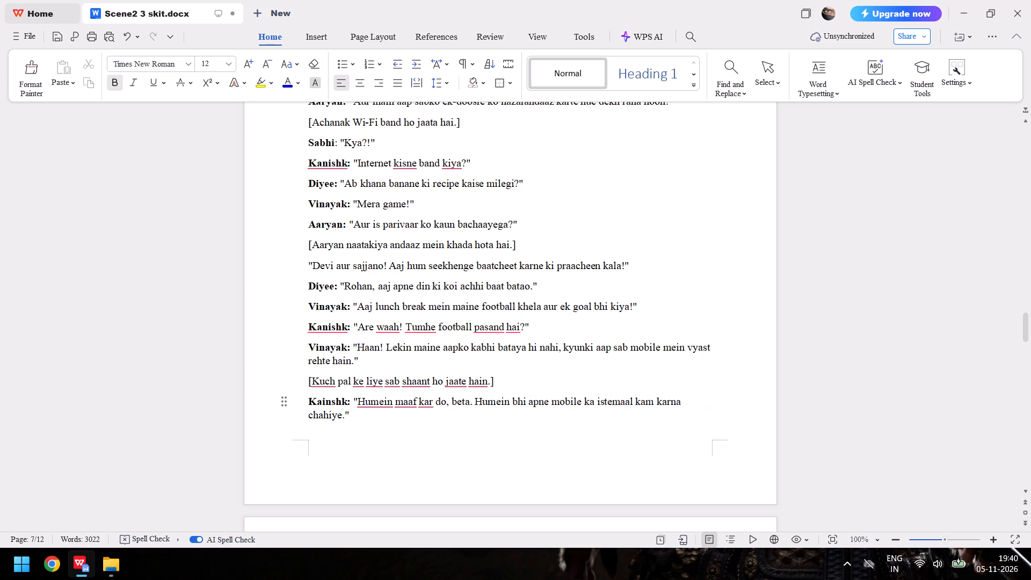
Replace the speaker label Maa with Diyee on the "Aaj se khaane ke samay koi mobile nahi." line in Scene 5.
{"action": "key", "text": "ctrl+Down"}
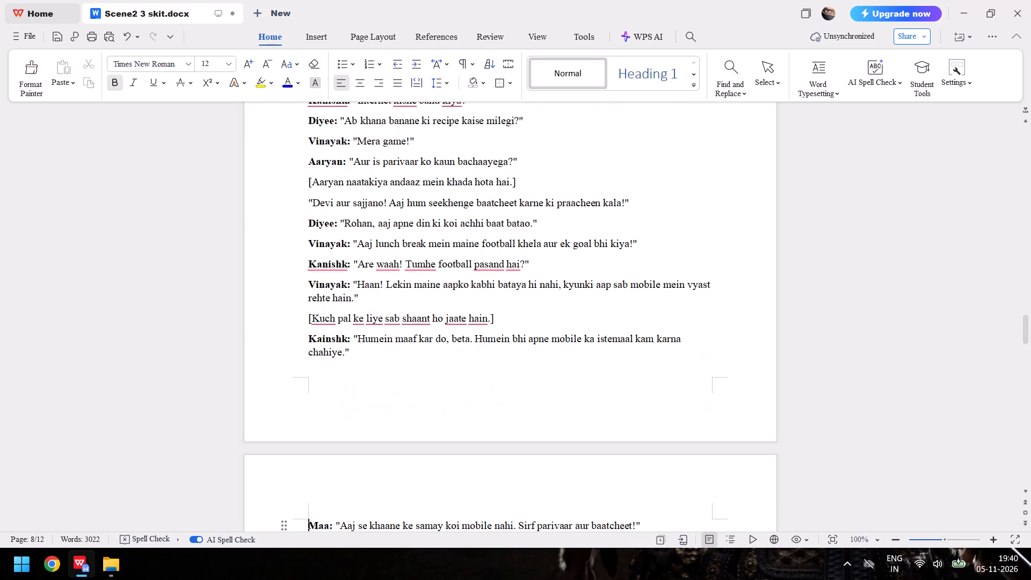
{"action": "key", "text": "ctrl+Delete"}
{"action": "type", "text": "Diyee"}
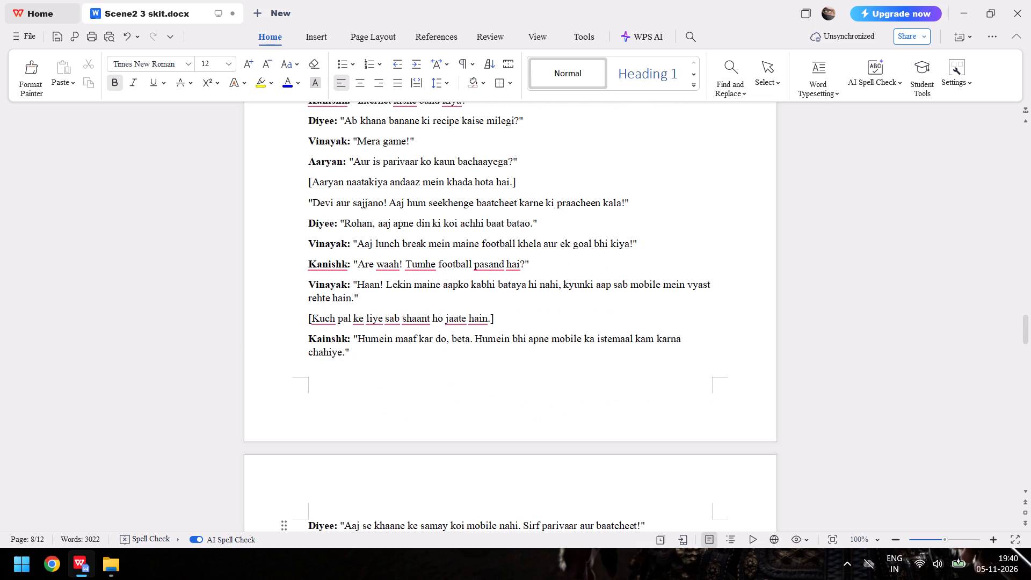
Replace the speaker label Bunty with Aaryan on the "Bahut badhiya! Aur mithai ke samay?" line in Scene 5.
{"action": "scroll", "coordinate": [105, 246], "scroll_direction": "down", "scroll_amount": 6}
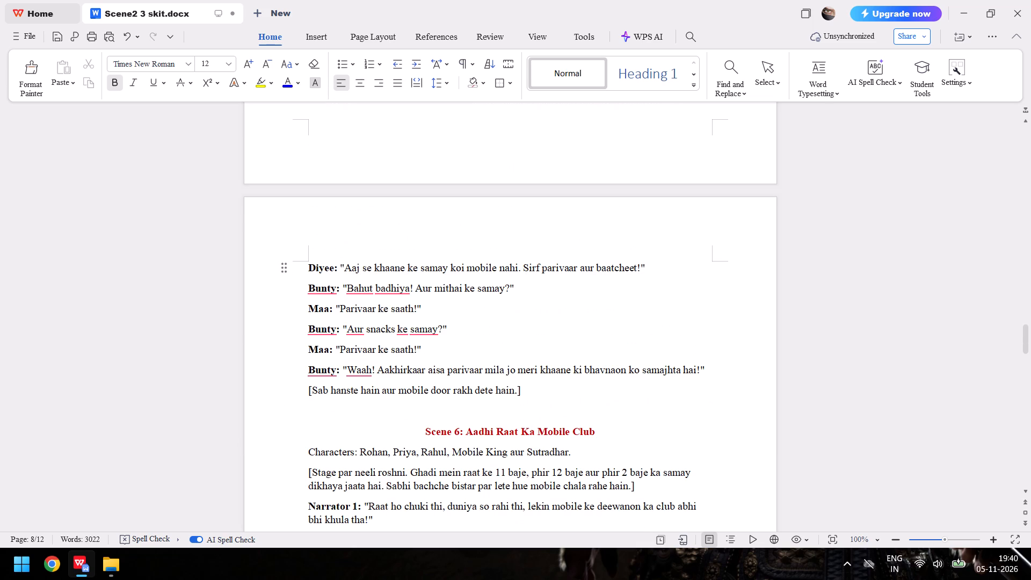
{"action": "left_click", "coordinate": [313, 289]}
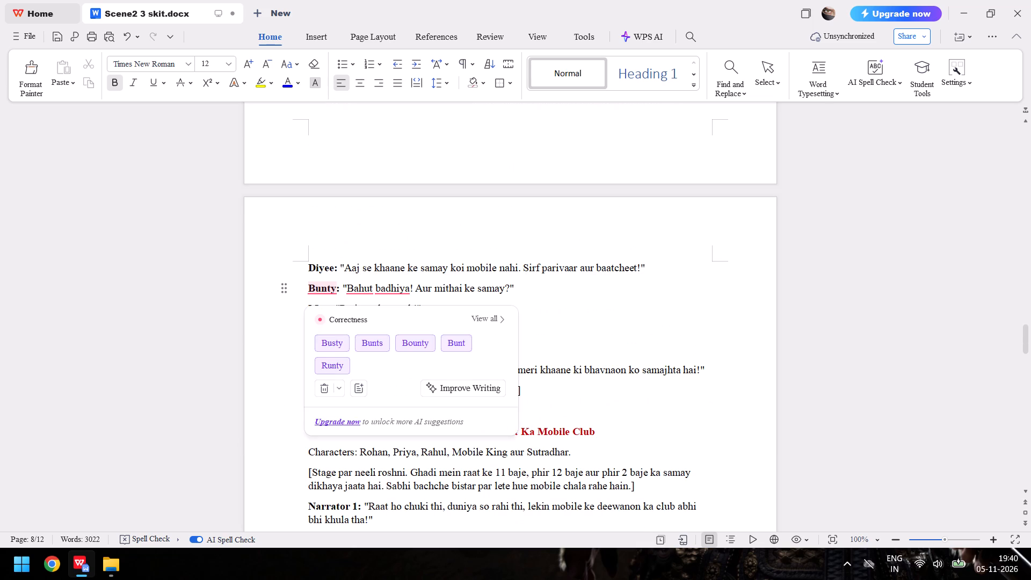
{"action": "key", "text": "ctrl+Left"}
{"action": "key", "text": "ctrl+Delete"}
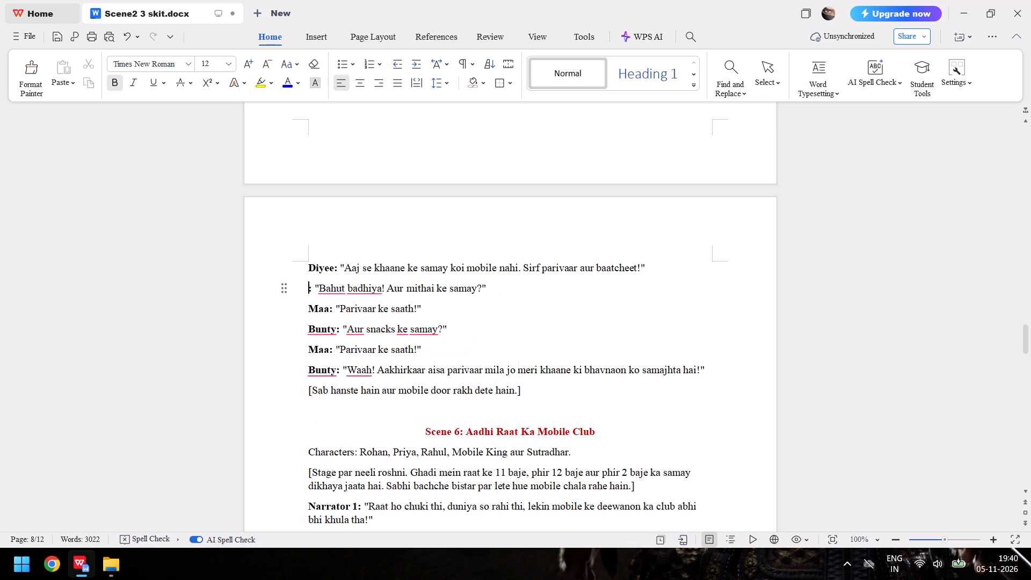
{"action": "type", "text": "Aaryan"}
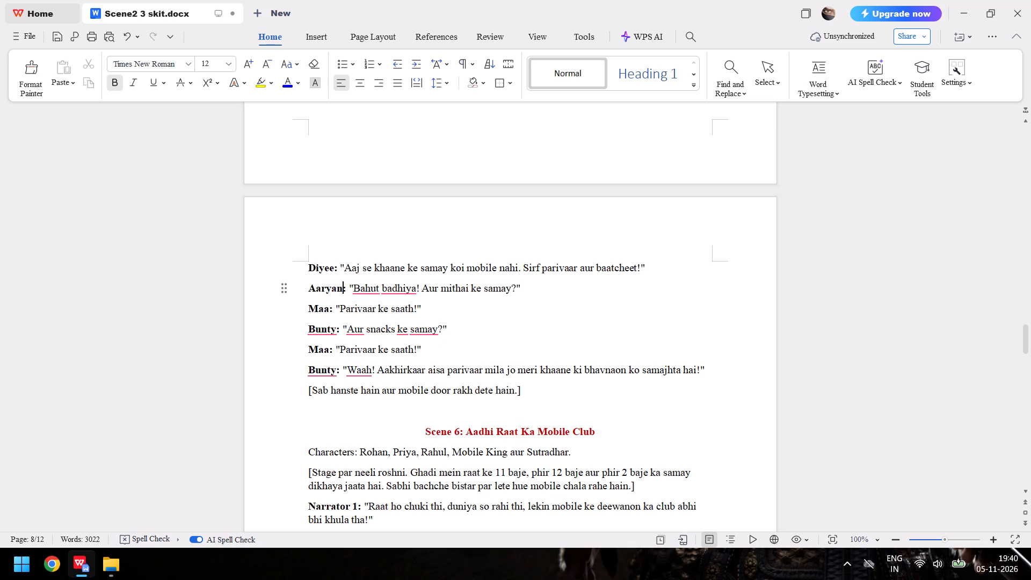
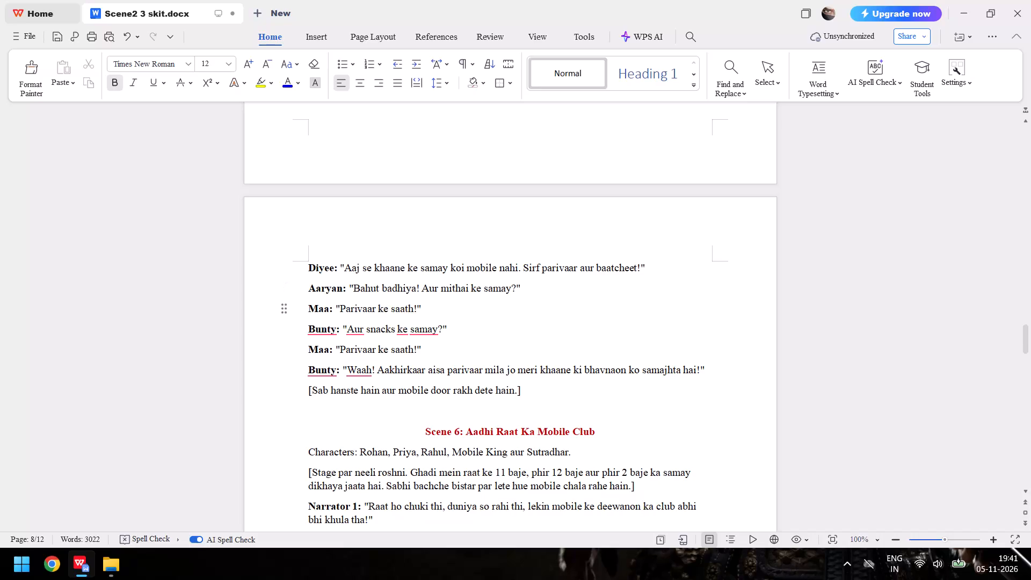
In the last four dialogue lines of Scene 5, replace both Maa speaker labels with Diyee and both Bunty labels with Aaryan.
{"action": "key", "text": "ctrl+Delete"}
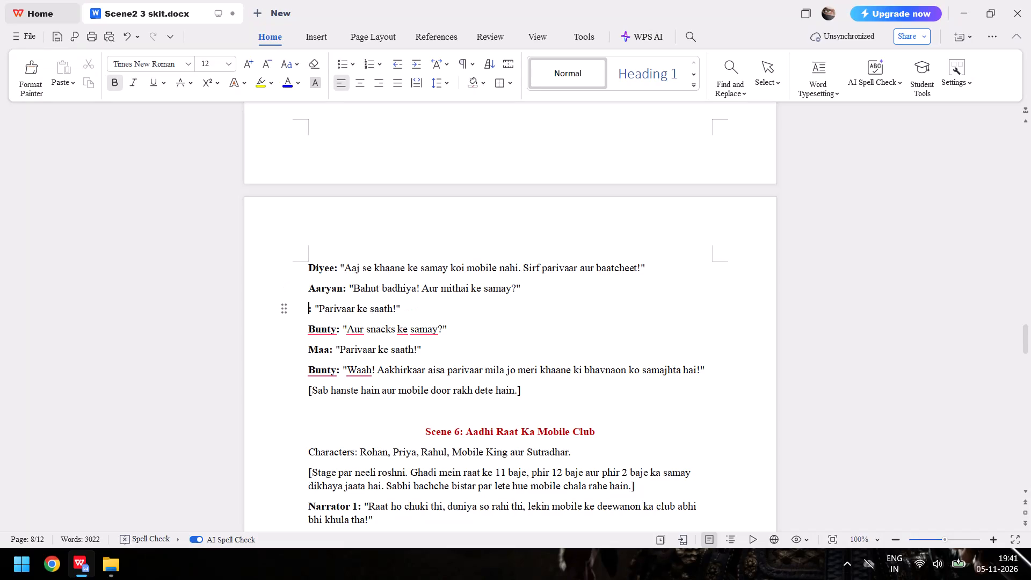
{"action": "type", "text": "Diyee"}
{"action": "key", "text": "ctrl+Down"}
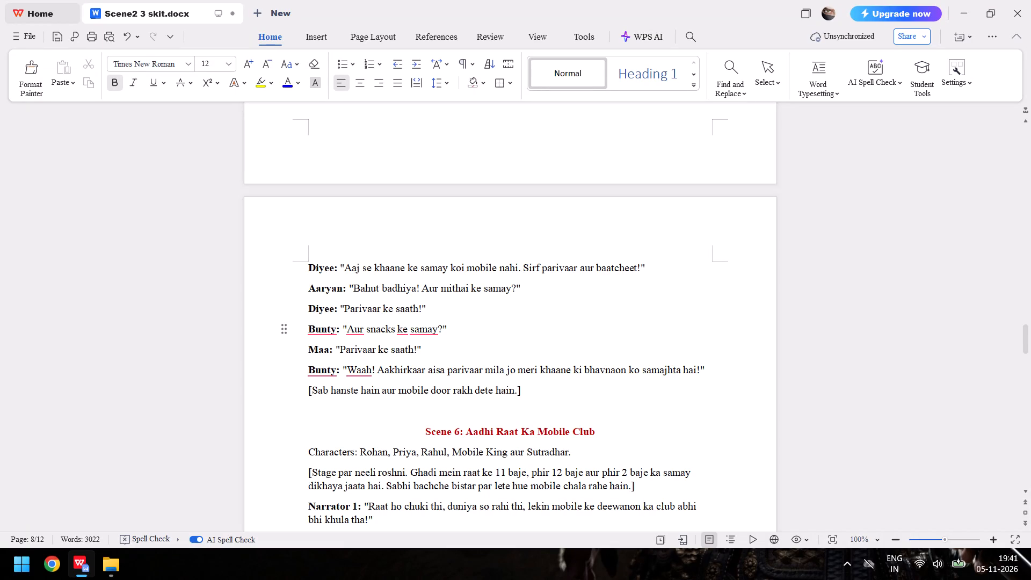
{"action": "key", "text": "ctrl+Down"}
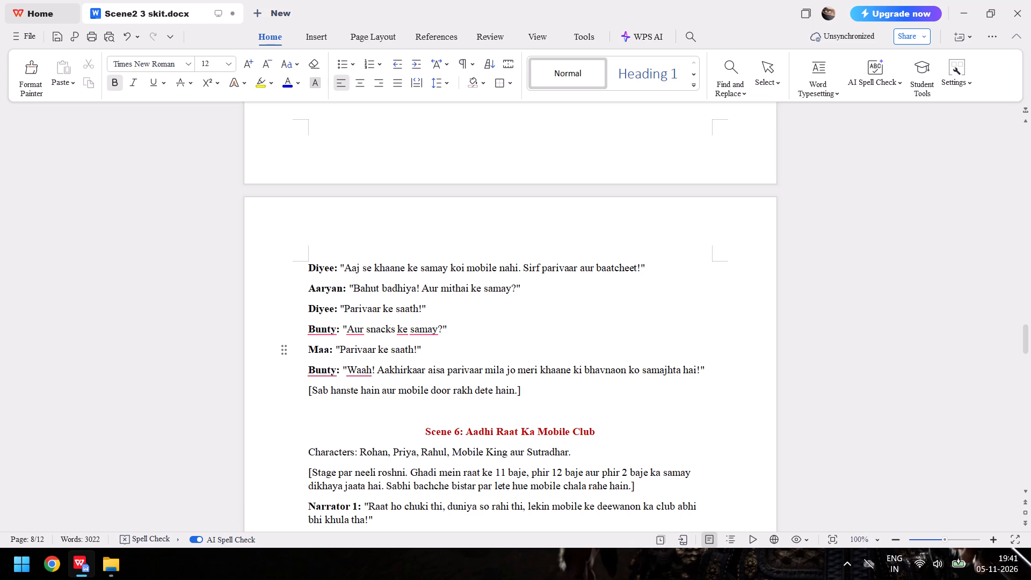
{"action": "key", "text": "Up"}
{"action": "key", "text": "ctrl+Delete"}
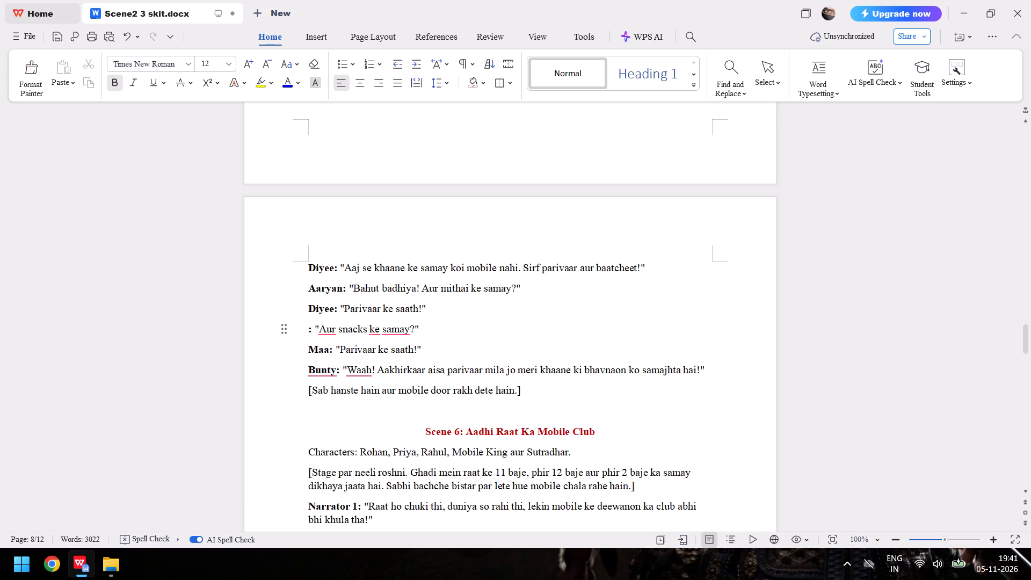
{"action": "type", "text": "Aaryan"}
{"action": "key", "text": "ctrl+Down"}
{"action": "key", "text": "ctrl+Delete"}
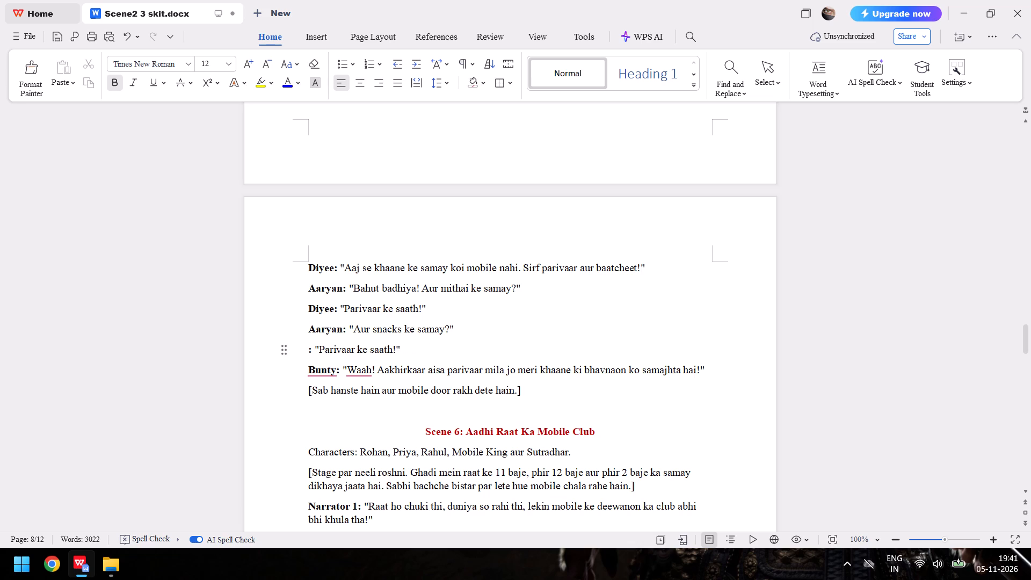
{"action": "type", "text": "Diyee"}
{"action": "key", "text": "ctrl+Down"}
{"action": "key", "text": "ctrl+Delete"}
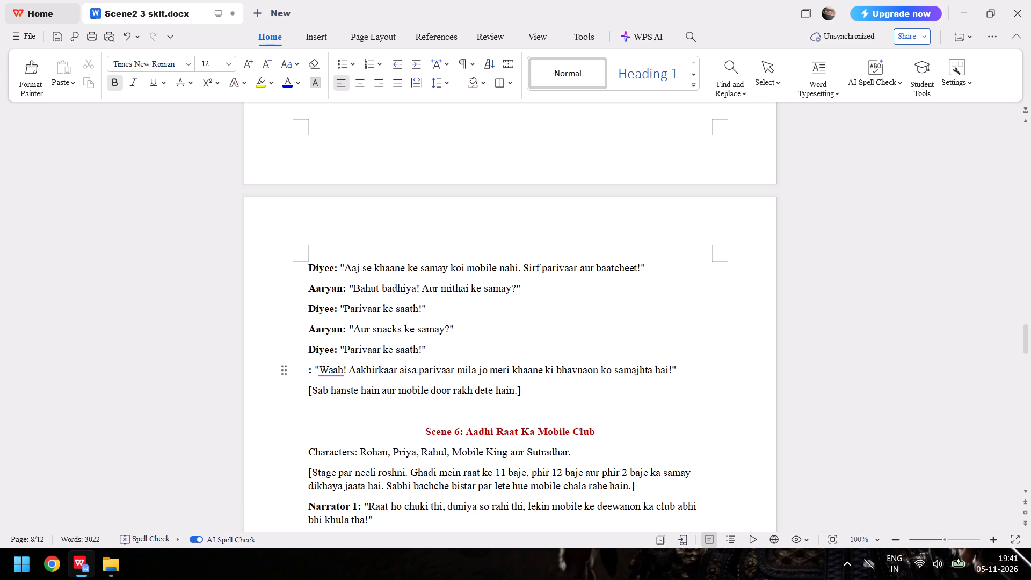
{"action": "type", "text": "Aaryan"}
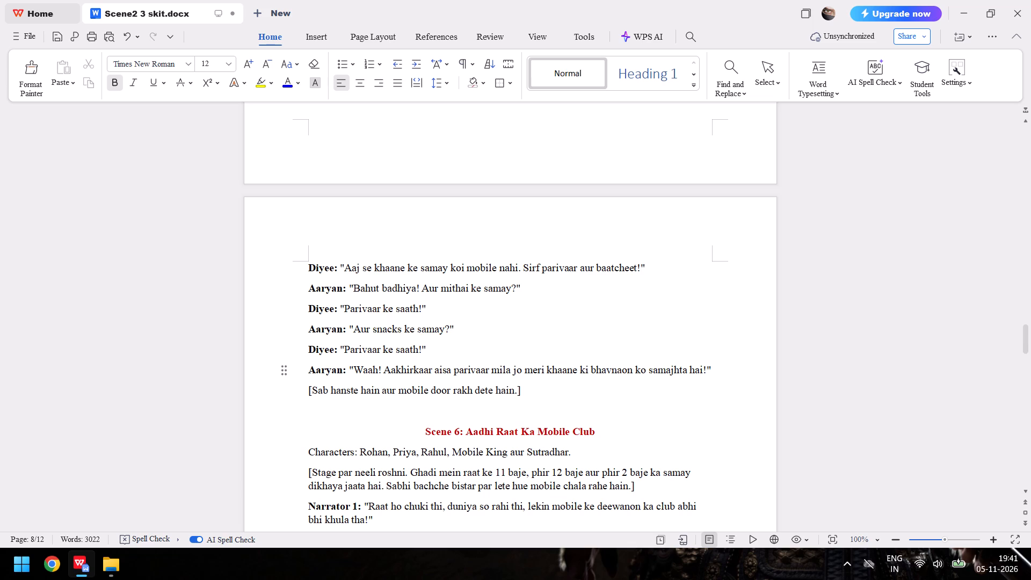
Replace Sutradhar with Vansh in the Characters line of Scene 6.
{"action": "scroll", "coordinate": [540, 193], "scroll_direction": "down", "scroll_amount": 3}
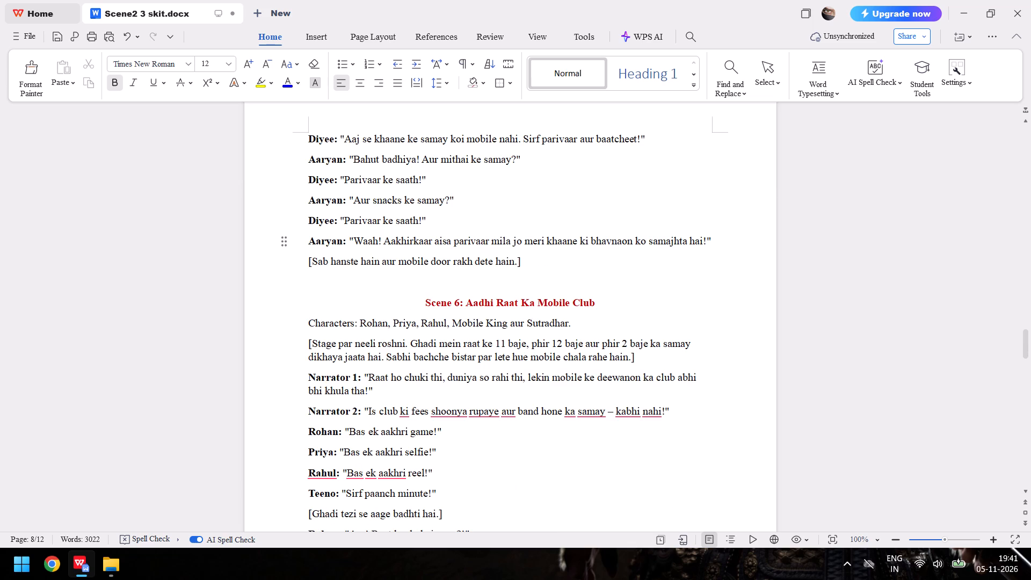
{"action": "left_click", "coordinate": [578, 323]}
{"action": "key", "text": "Left"}
{"action": "key", "text": "ctrl+BackSpace"}
{"action": "type", "text": "Vansh"}
Replace Mobile King with Dhritiraj in the Characters line of Scene 6, keeping a space before "aur".
{"action": "key", "text": "ctrl+Left"}
{"action": "key", "text": "ctrl+Left"}
{"action": "key", "text": "ctrl+BackSpace"}
{"action": "key", "text": "ctrl+BackSpace"}
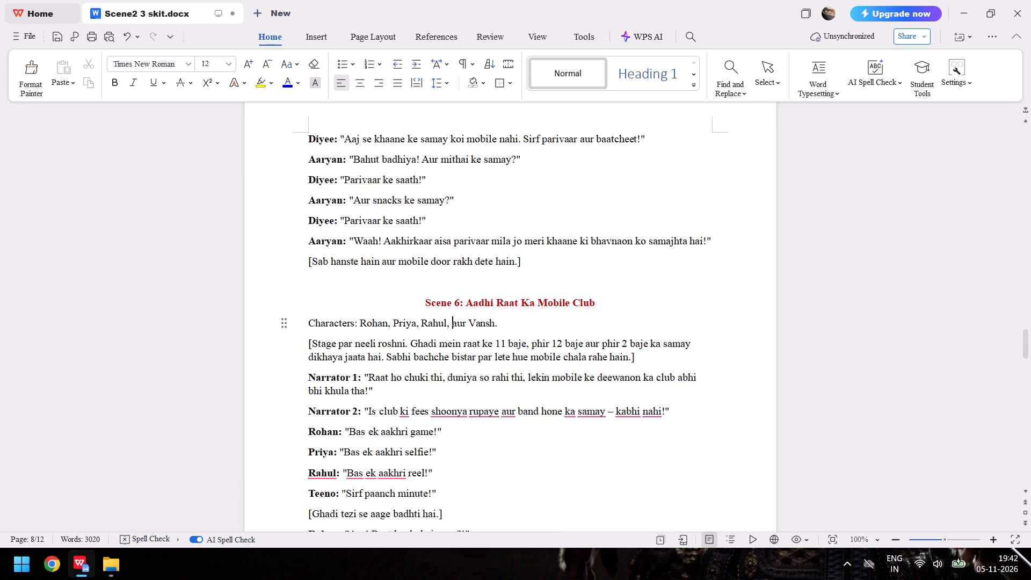
{"action": "type", "text": "Dhritiraj"}
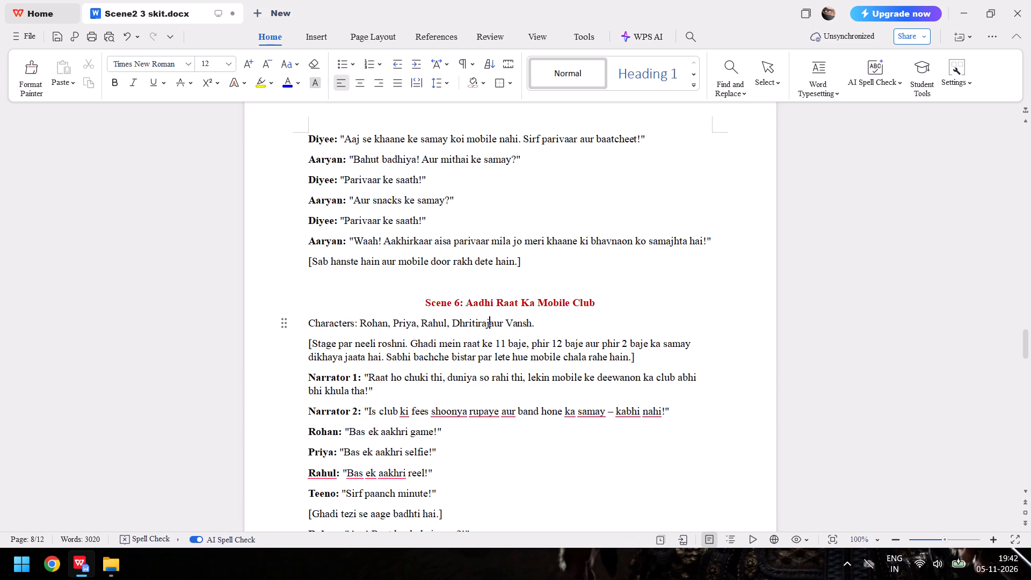
{"action": "key", "text": "space"}
Replace Rahul with Rudraansh in the Characters line of Scene 6.
{"action": "key", "text": "ctrl+Left"}
{"action": "key", "text": "ctrl+Left"}
{"action": "key", "text": "ctrl+BackSpace"}
{"action": "type", "text": "Ry"}
{"action": "key", "text": "BackSpace"}
{"action": "type", "text": "udraansh"}
Replace Priya with Divya in the Characters line of Scene 6.
{"action": "key", "text": "ctrl+Left"}
{"action": "key", "text": "ctrl+Left"}
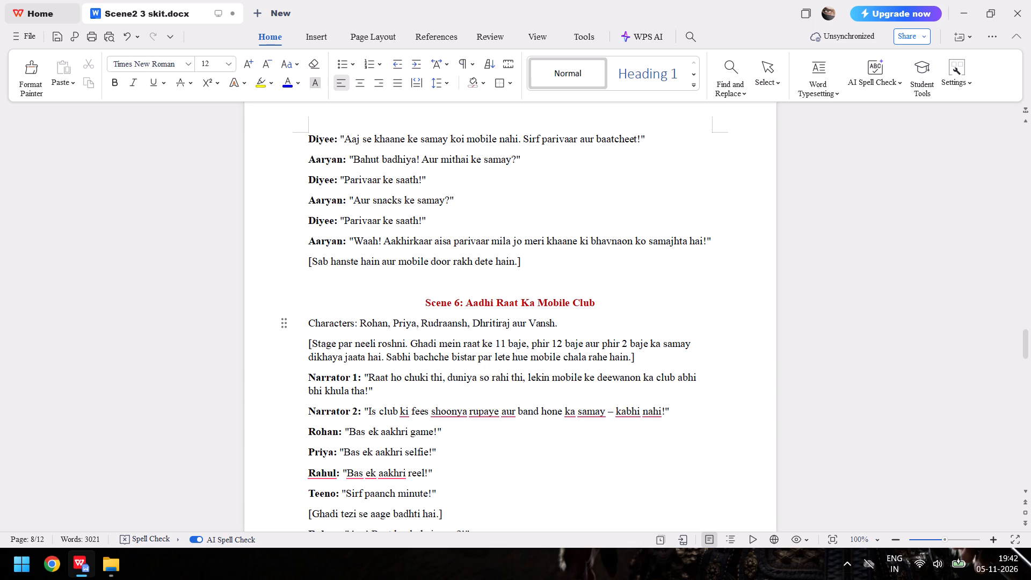
{"action": "key", "text": "ctrl+BackSpace"}
{"action": "key", "text": "shift+o"}
{"action": "key", "text": "shift+BackSpace"}
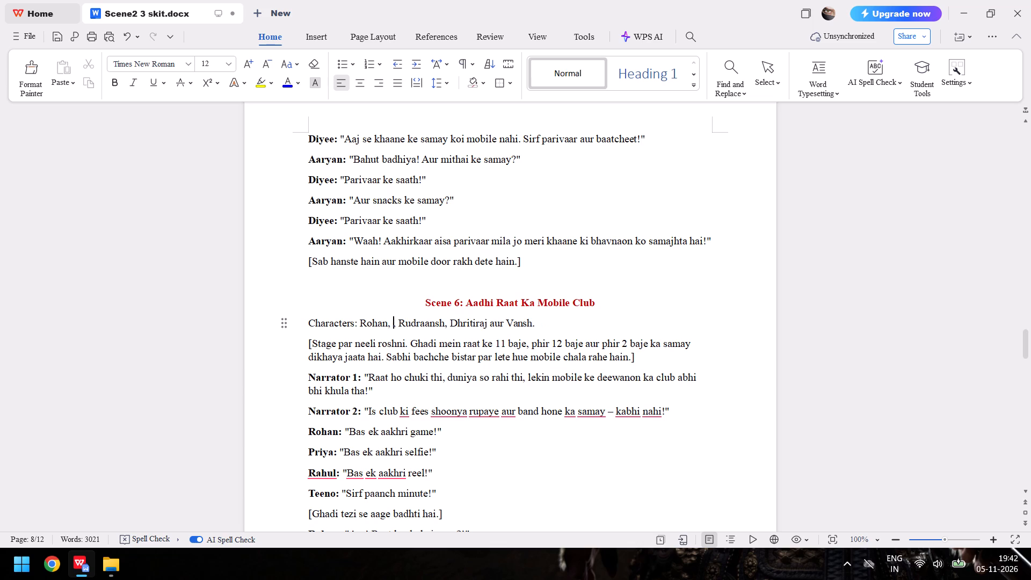
{"action": "type", "text": "Divya"}
Replace Rohan with Vinayak in the Characters line of Scene 6.
{"action": "key", "text": "ctrl+Left"}
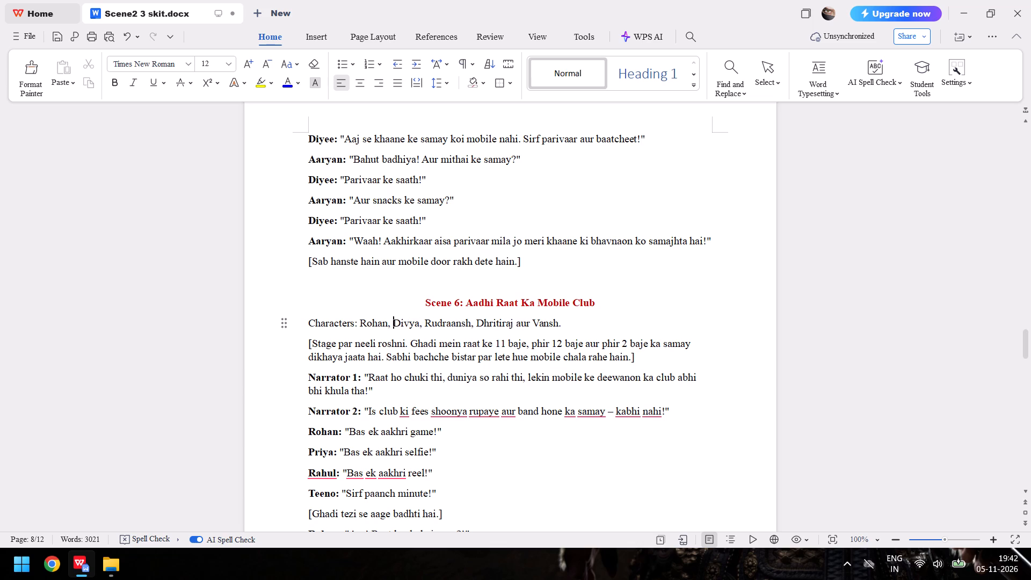
{"action": "key", "text": "ctrl+Left"}
{"action": "key", "text": "ctrl+BackSpace"}
{"action": "type", "text": "Vinayak"}
Replace the speaker label Narrator 1 with Sagyan on the "Raat ho chuki thi, duniya so rahi thi" line in Scene 6.
{"action": "key", "text": "ctrl+Down"}
{"action": "key", "text": "ctrl+Down"}
{"action": "key", "text": "ctrl+Delete"}
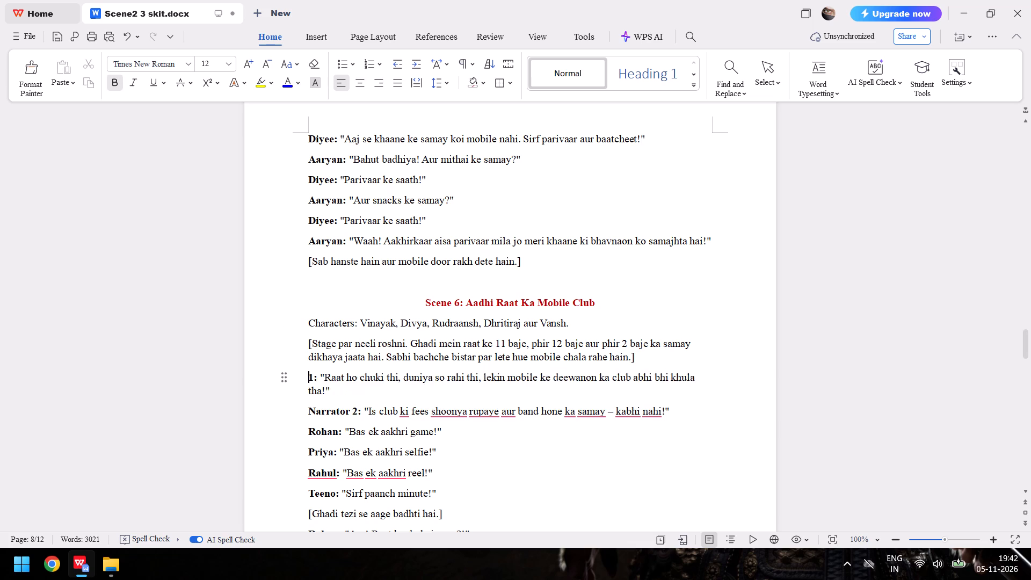
{"action": "key", "text": "ctrl+Delete"}
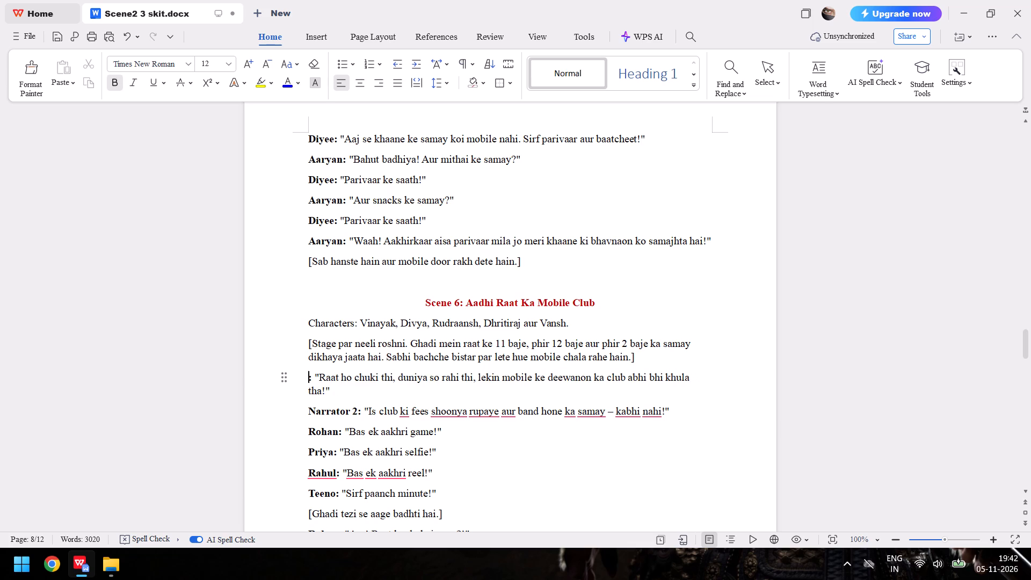
{"action": "type", "text": "Sagay"}
{"action": "key", "text": "BackSpace"}
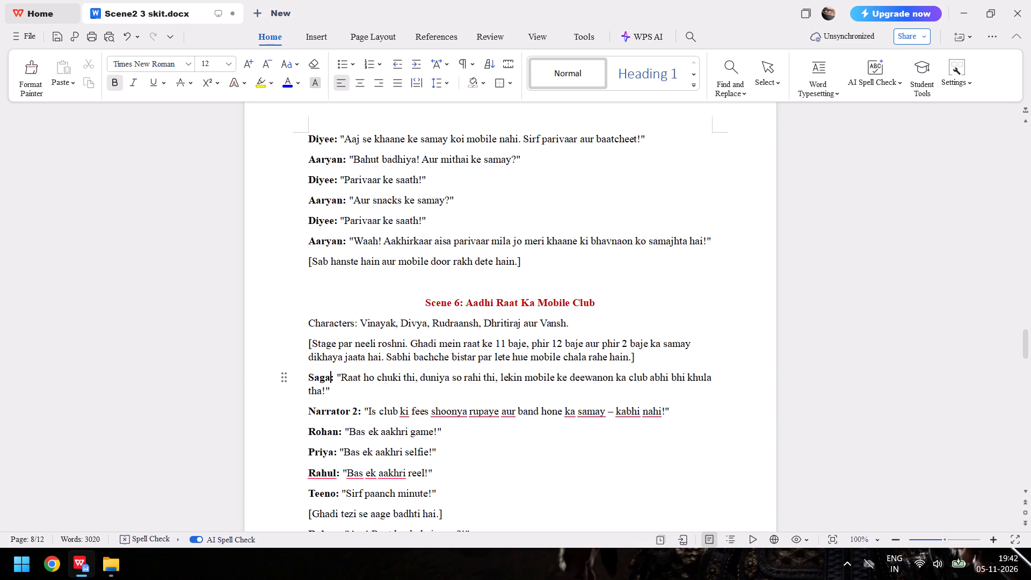
{"action": "key", "text": "BackSpace"}
{"action": "type", "text": "ayn"}
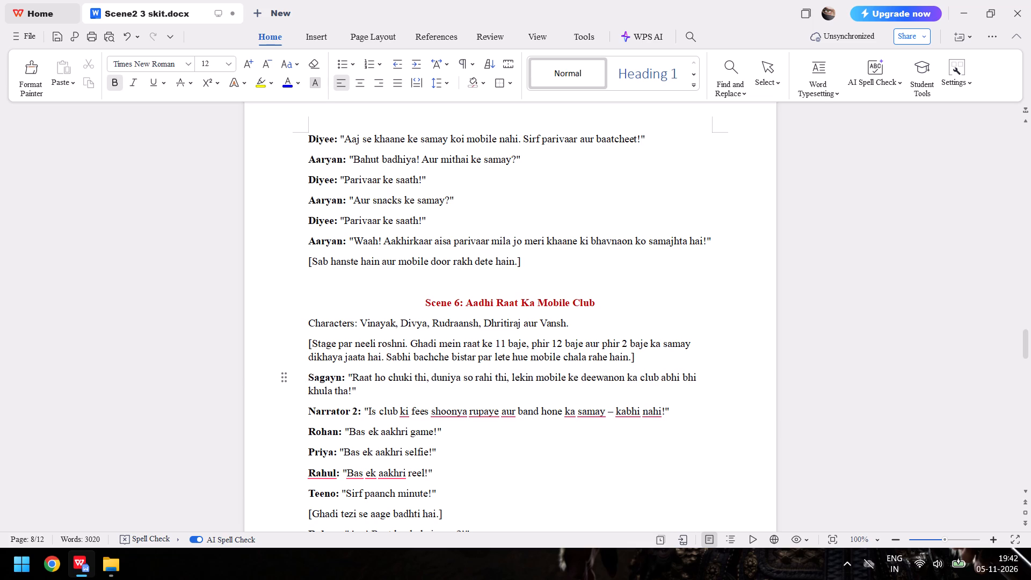
{"action": "key", "text": "BackSpace"}
{"action": "key", "text": "BackSpace"}
{"action": "key", "text": "BackSpace"}
{"action": "type", "text": "yah"}
{"action": "key", "text": "BackSpace"}
{"action": "key", "text": "n"}
Replace the speaker label Narrator 2 with Sagyan on the "Is club ki fees shoonya rupaye" line in Scene 6.
{"action": "key", "text": "ctrl+Down"}
{"action": "key", "text": "ctrl+BackSpace"}
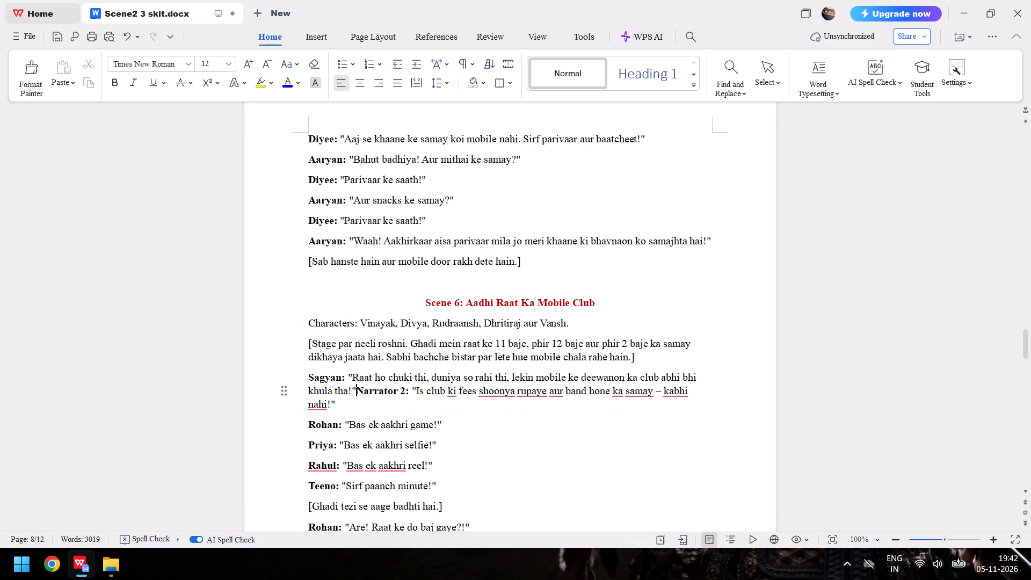
{"action": "key", "text": "Return"}
{"action": "key", "text": "ctrl+Delete"}
{"action": "key", "text": "ctrl+Delete"}
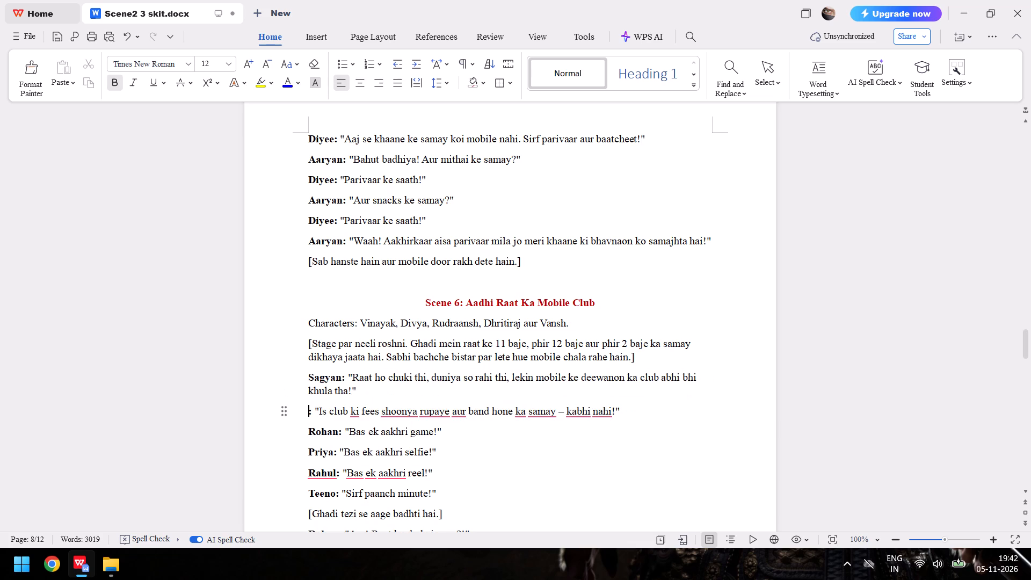
{"action": "type", "text": "Sagyan"}
Replace the speaker labels Rohan with Vinayak on "Bas ek aakhri game!" and Priya with Divya on "Bas ek aakhri selfie!" in Scene 6.
{"action": "key", "text": "ctrl+Down"}
{"action": "key", "text": "ctrl+Delete"}
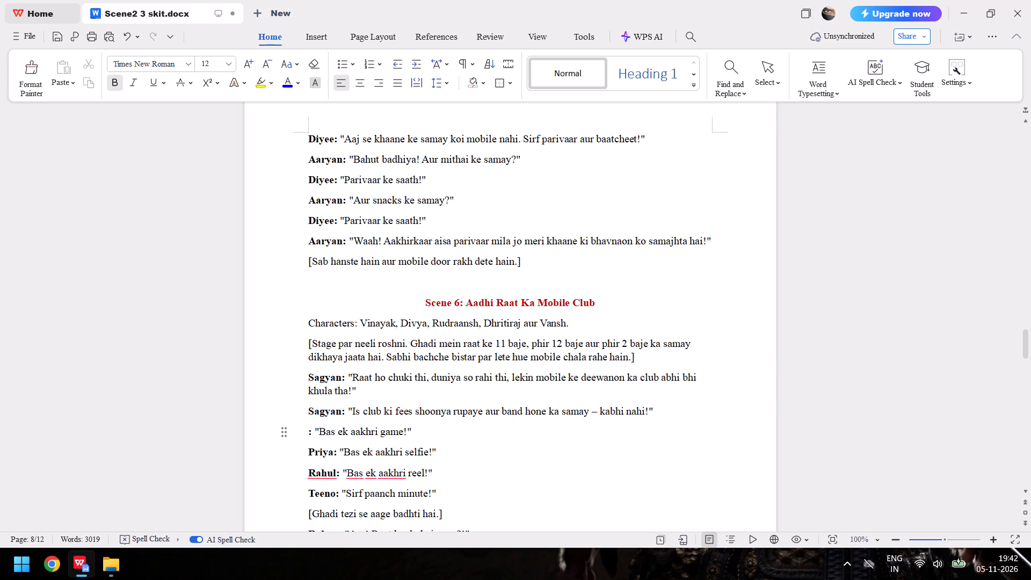
{"action": "type", "text": "Vinayak"}
{"action": "key", "text": "ctrl+Down"}
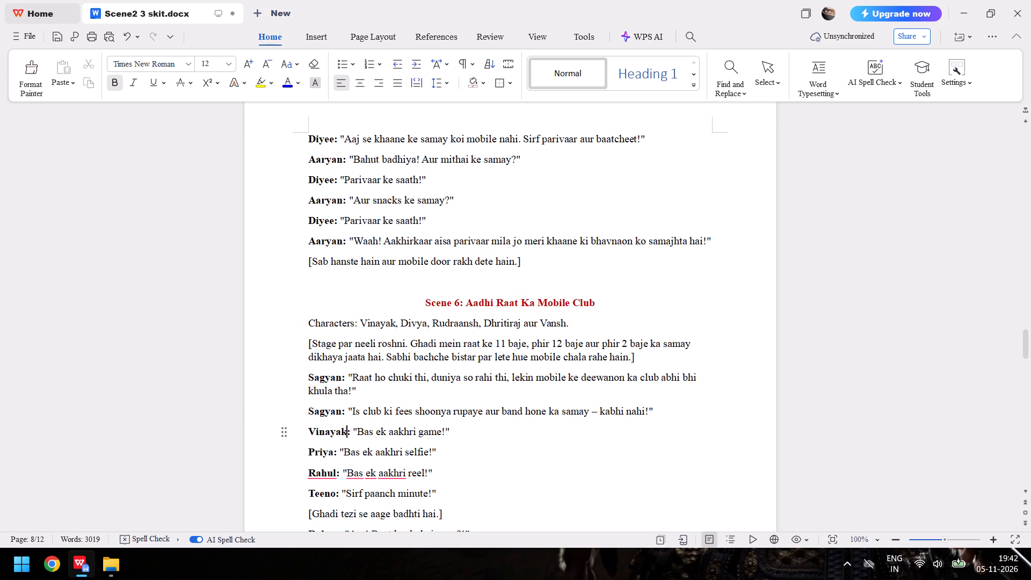
{"action": "key", "text": "ctrl+Delete"}
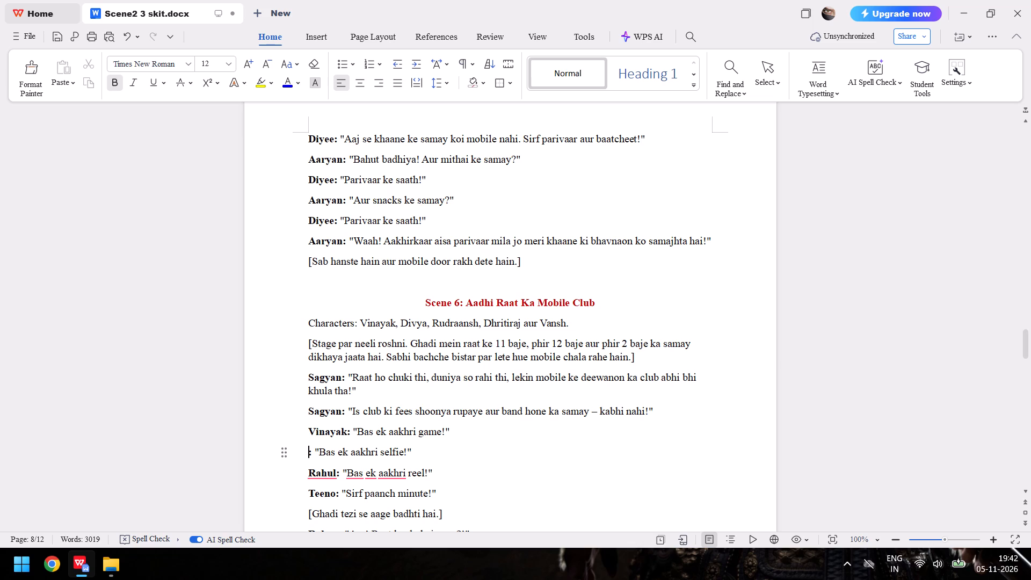
{"action": "type", "text": "Divya"}
Replace the speaker label Rahul with Rudraansh on the "Bas ek aakhri reel!" line in Scene 6.
{"action": "key", "text": "ctrl+Down"}
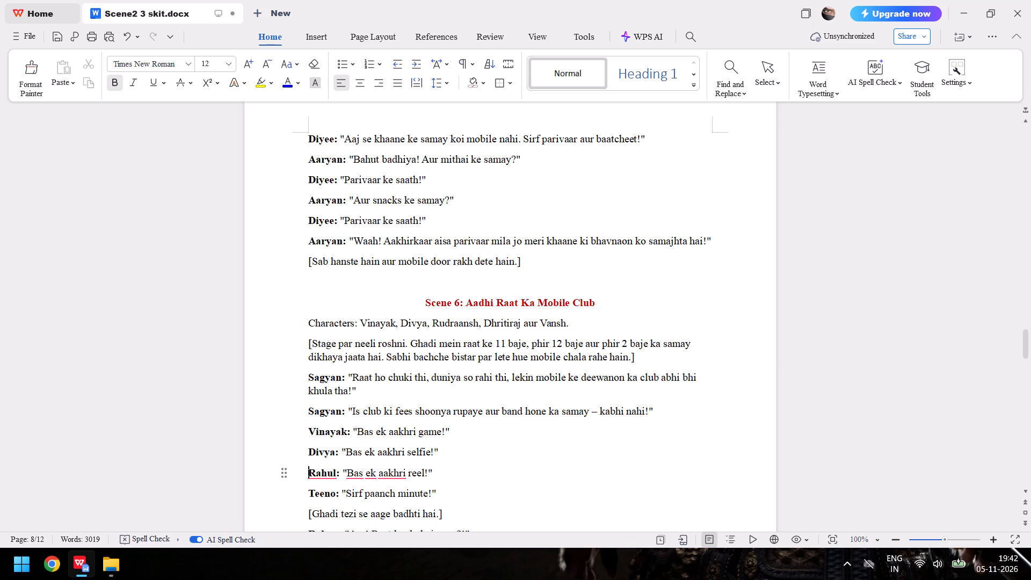
{"action": "key", "text": "ctrl+Delete"}
{"action": "type", "text": "Rudraanhs"}
{"action": "key", "text": "BackSpace"}
{"action": "key", "text": "BackSpace"}
{"action": "key", "text": "n"}
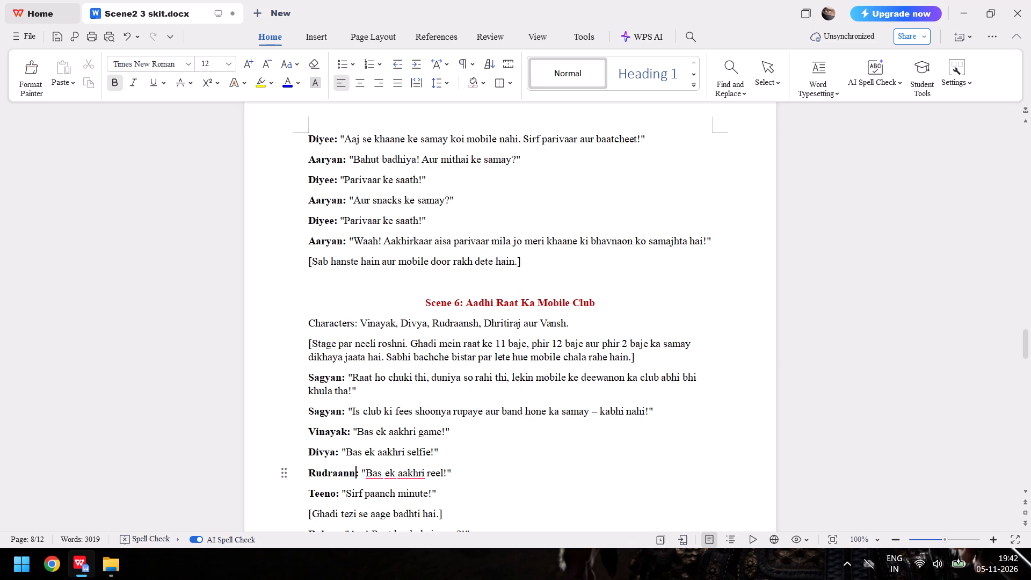
{"action": "key", "text": "BackSpace"}
{"action": "type", "text": "sh"}
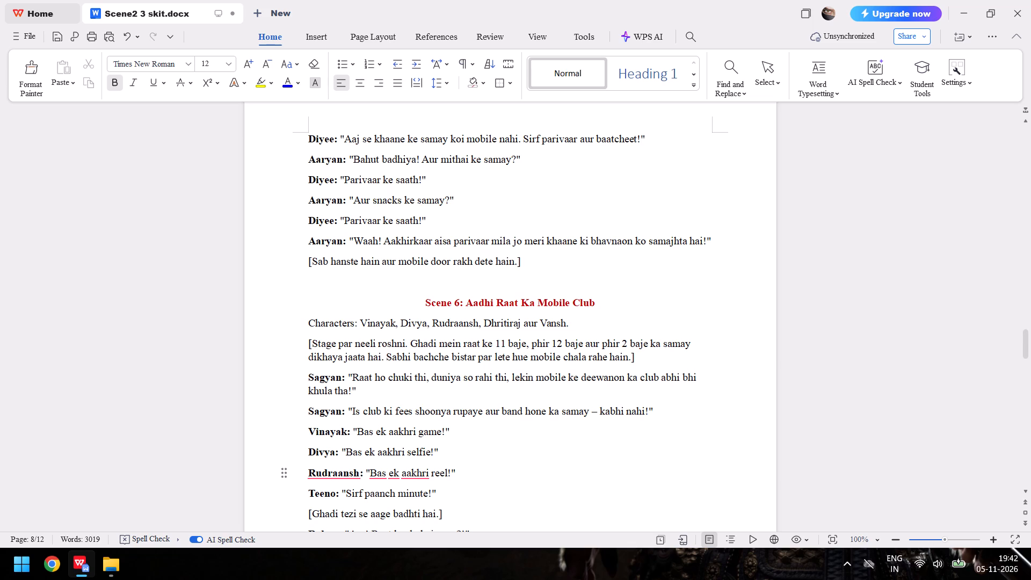
Place the cursor before the speaker label Rohan on the "Are! Raat ke do baj gaye?!" line in Scene 6.
{"action": "scroll", "coordinate": [555, 272], "scroll_direction": "down", "scroll_amount": 2}
{"action": "scroll", "coordinate": [402, 281], "scroll_direction": "down", "scroll_amount": 2}
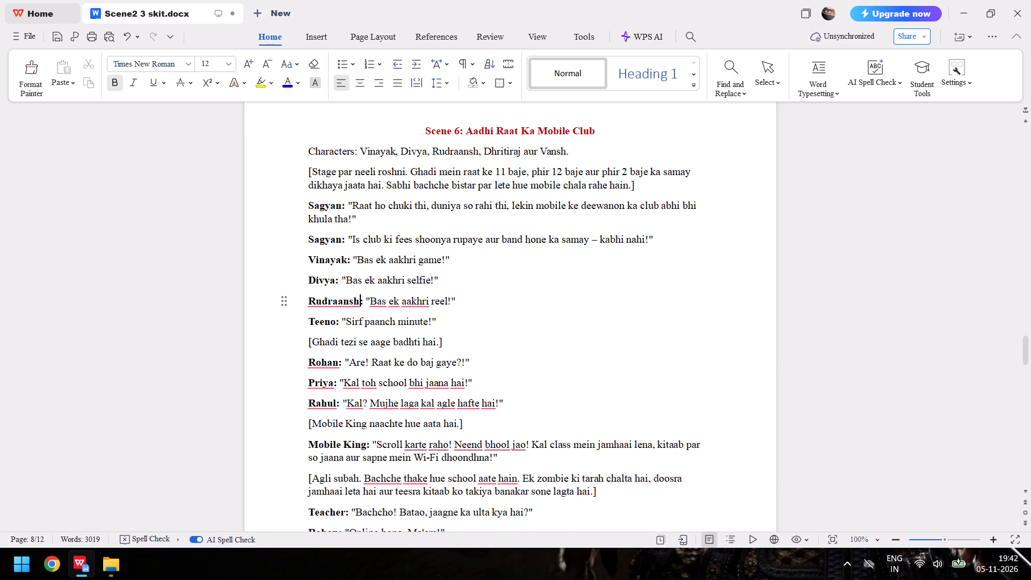
{"action": "left_click", "coordinate": [308, 365]}
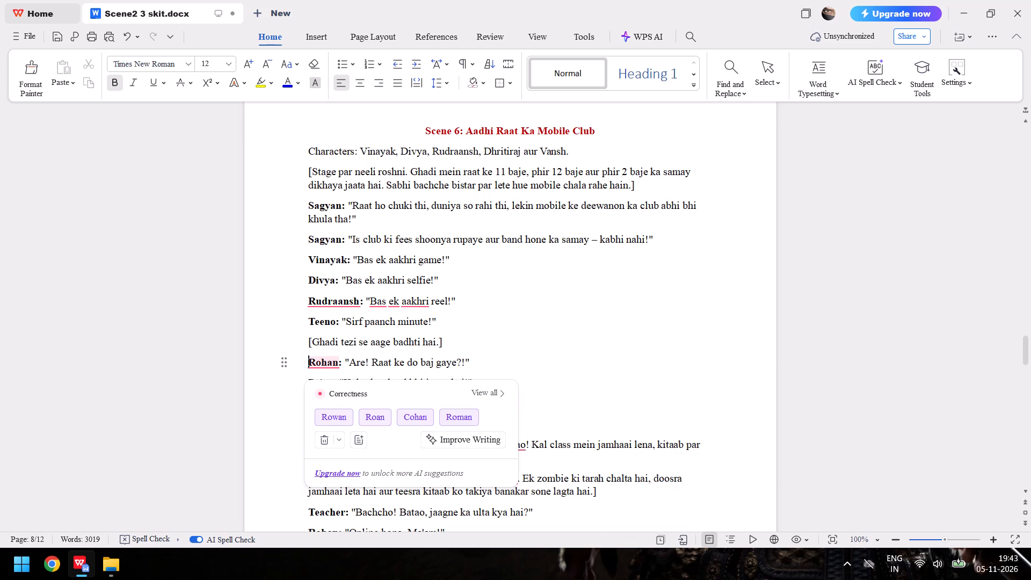
{"action": "key", "text": "Left"}
{"action": "key", "text": "Right"}
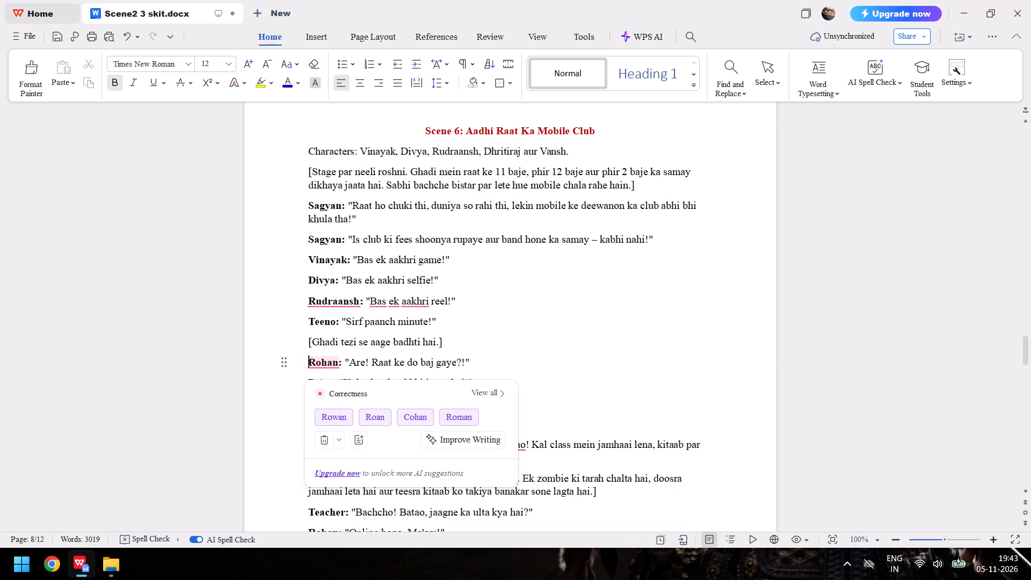
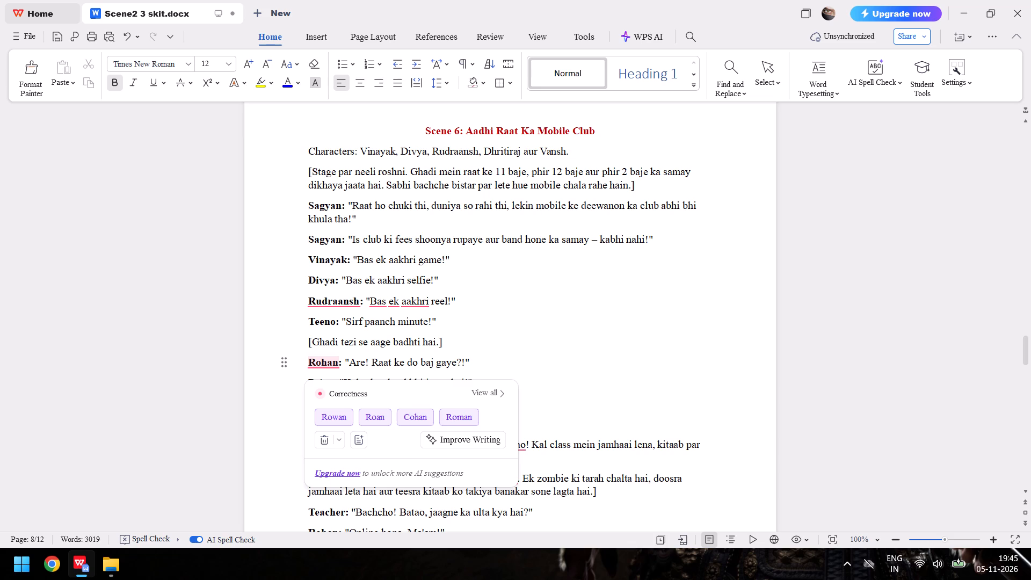
Replace the speaker labels Rohan with Vinayak on "Are! Raat ke do baj gaye?!" and Priya with Divya on "Kal toh school bhi jaana hai!".
{"action": "key", "text": "ctrl+BackSpace"}
{"action": "key", "text": "Return"}
{"action": "key", "text": "ctrl+Delete"}
{"action": "type", "text": "Vinayak"}
{"action": "key", "text": "ctrl+Down"}
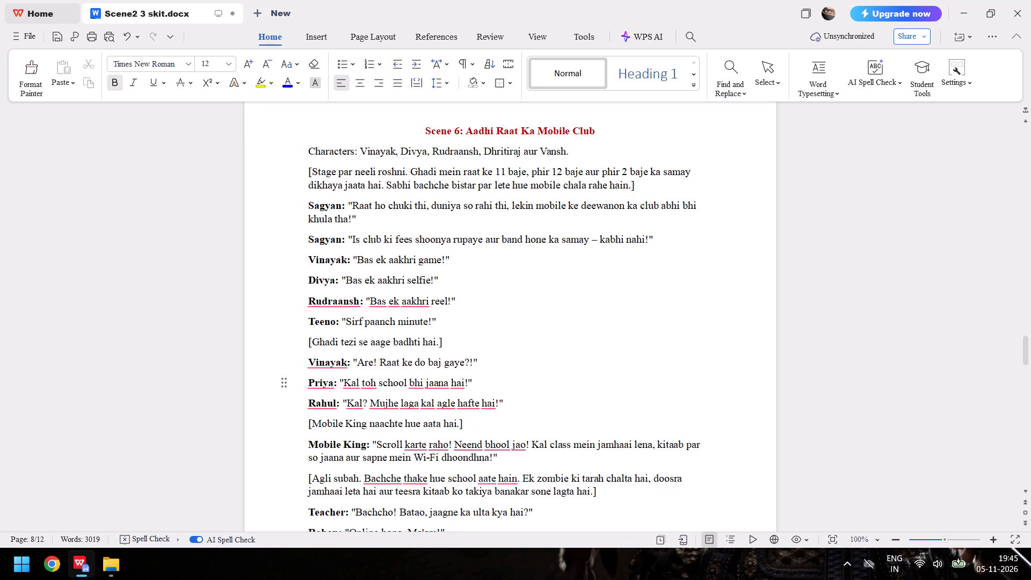
{"action": "key", "text": "ctrl+Delete"}
{"action": "type", "text": "Divya"}
{"action": "key", "text": "Return"}
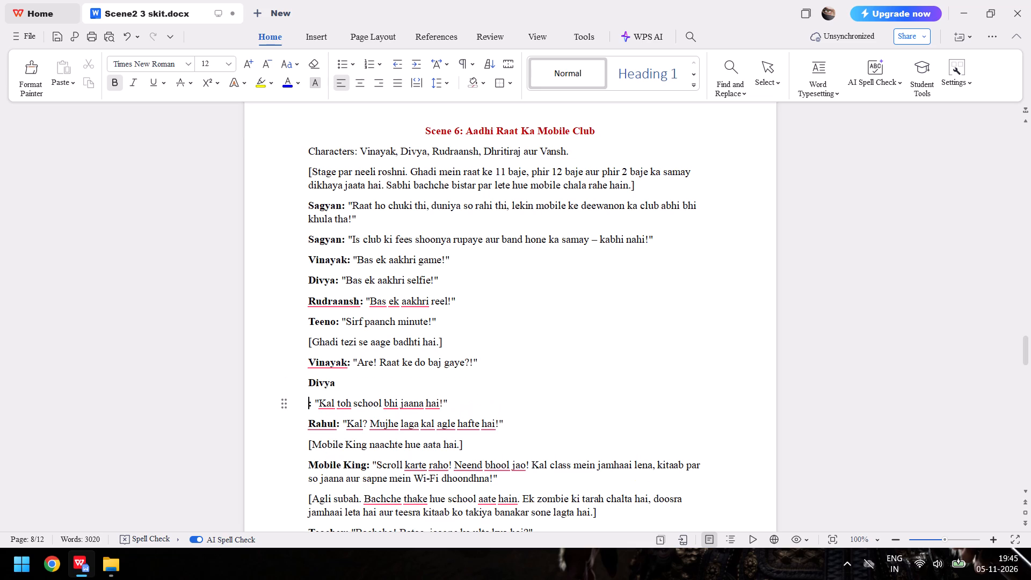
{"action": "key", "text": "BackSpace"}
Replace the speaker label Rahul with Rudraansh on the "Kal? Mujhe laga kal agle hafte hai!" line in Scene 6.
{"action": "key", "text": "ctrl+Down"}
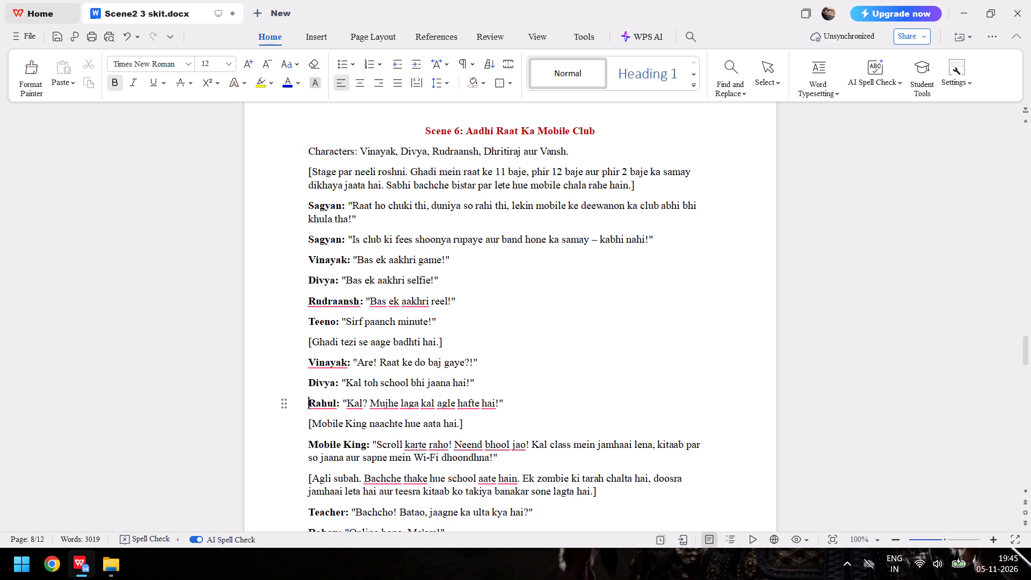
{"action": "key", "text": "shift+Delete"}
{"action": "key", "text": "ctrl+Delete"}
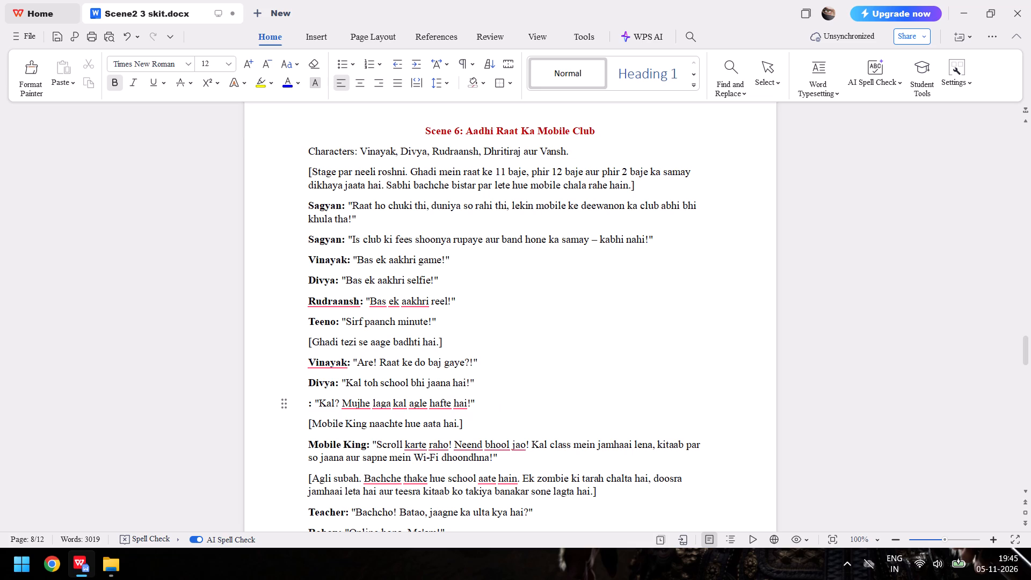
{"action": "type", "text": "Rudraansh"}
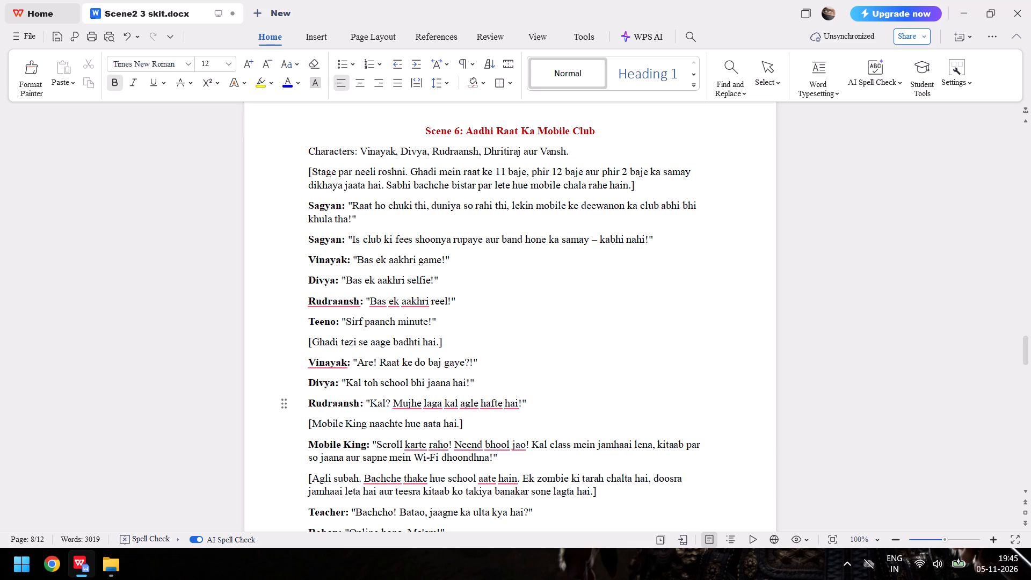
Replace Mobile King with Dhritiraj in the "naachte hue aata hai" stage direction of Scene 6.
{"action": "key", "text": "ctrl+Down"}
{"action": "key", "text": "ctrl+Right"}
{"action": "key", "text": "ctrl+Delete"}
{"action": "key", "text": "ctrl+Delete"}
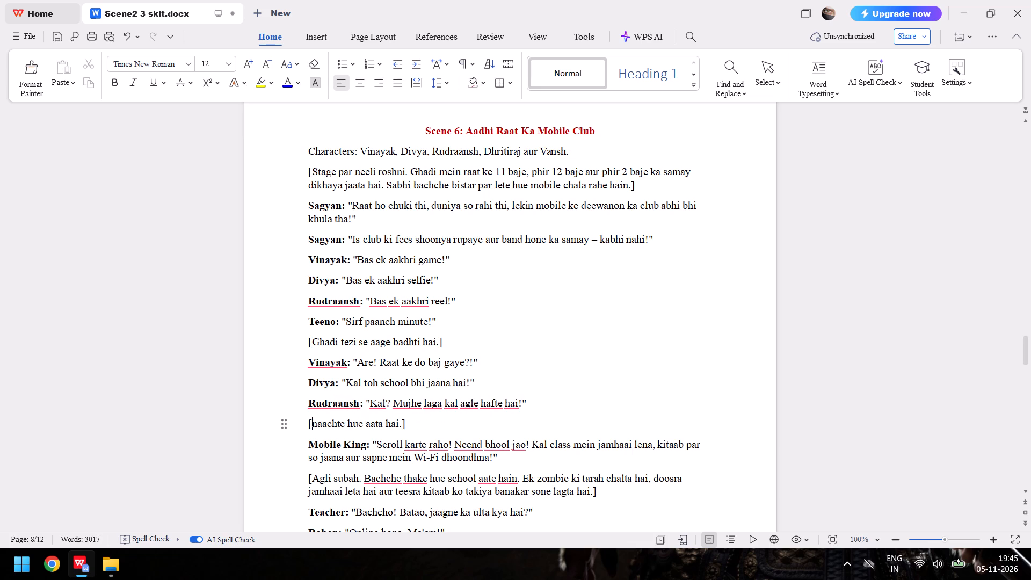
{"action": "type", "text": "Dhritiraj"}
{"action": "key", "text": "space"}
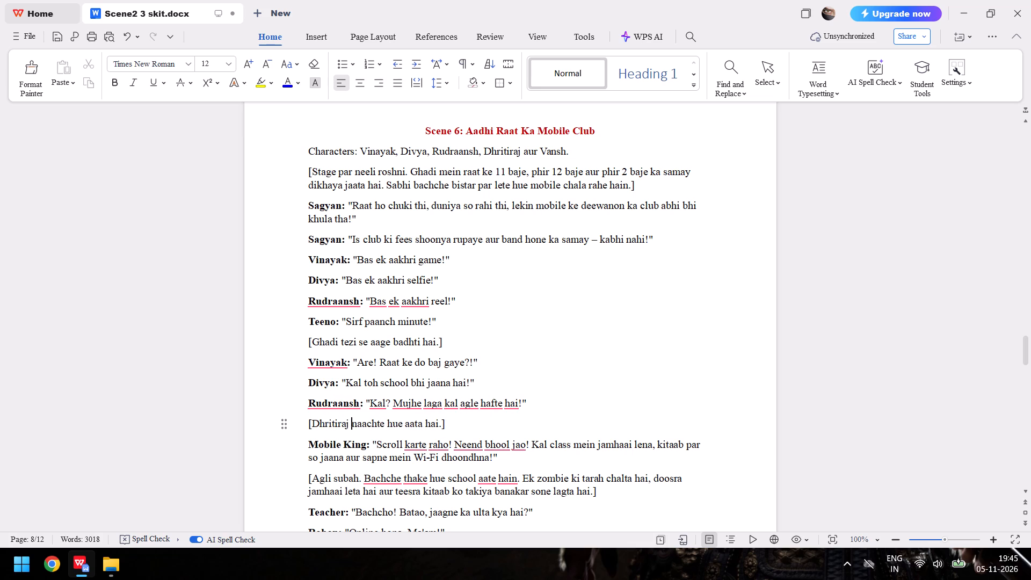
Replace the speaker label Mobile King with Dhritiraj on the "Scroll karte raho! Neend bhool jao!" line in Scene 6.
{"action": "key", "text": "ctrl+Down"}
{"action": "key", "text": "ctrl+Delete"}
{"action": "key", "text": "ctrl+Delete"}
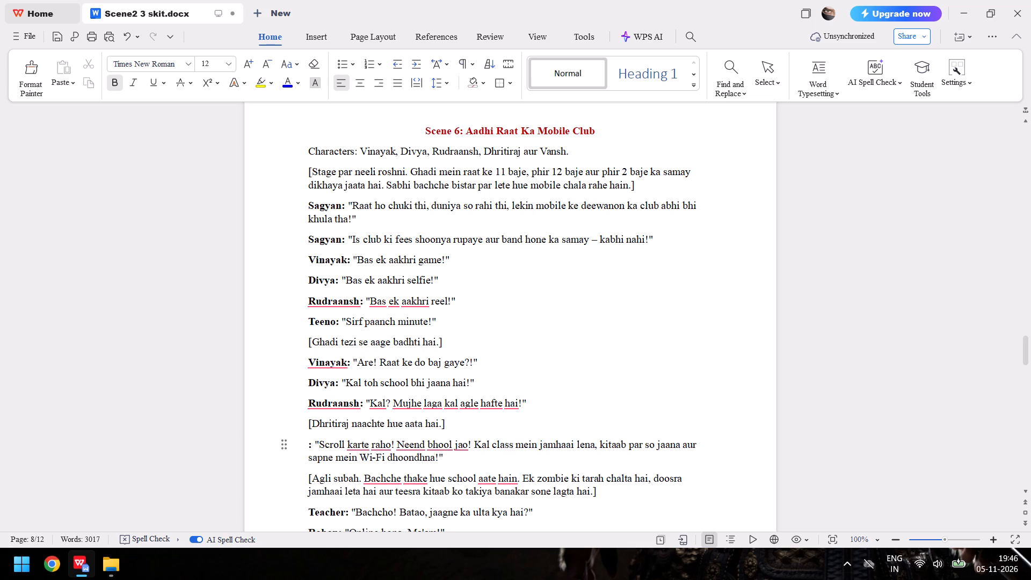
{"action": "key", "text": "ctrl+z"}
{"action": "key", "text": "ctrl+z"}
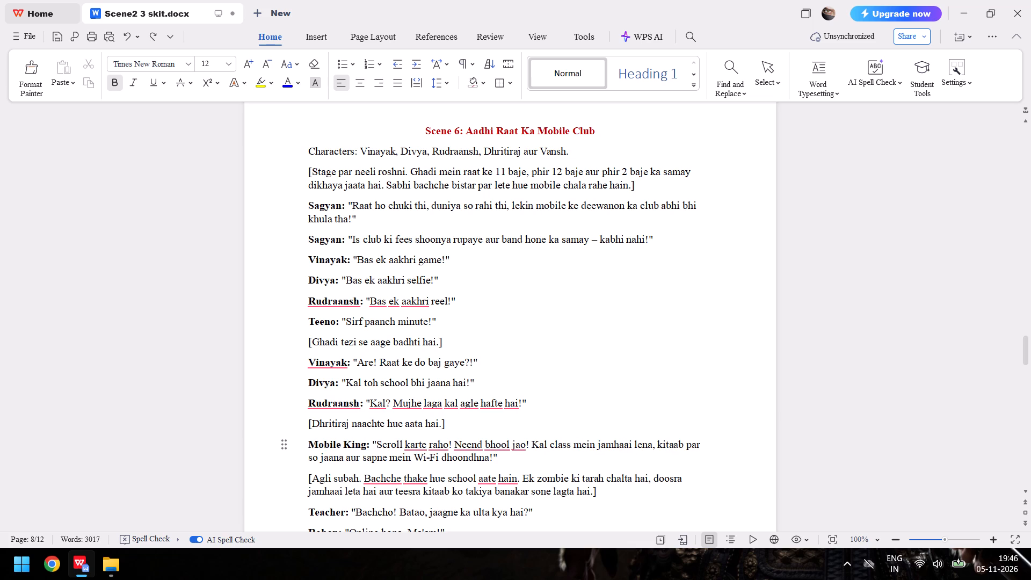
{"action": "key", "text": "ctrl+Delete"}
{"action": "key", "text": "ctrl+Delete"}
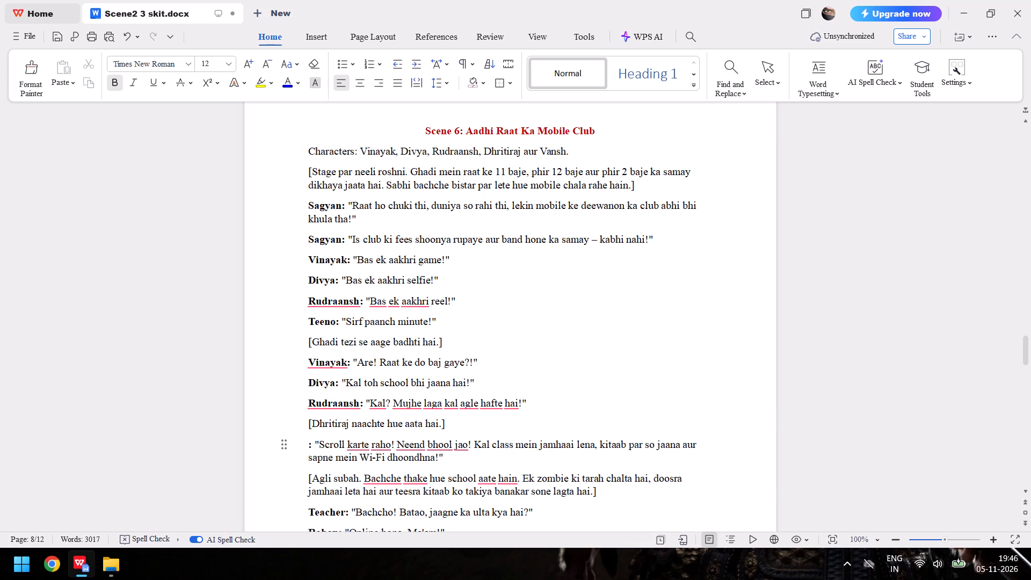
{"action": "type", "text": "Dhritita"}
{"action": "key", "text": "BackSpace"}
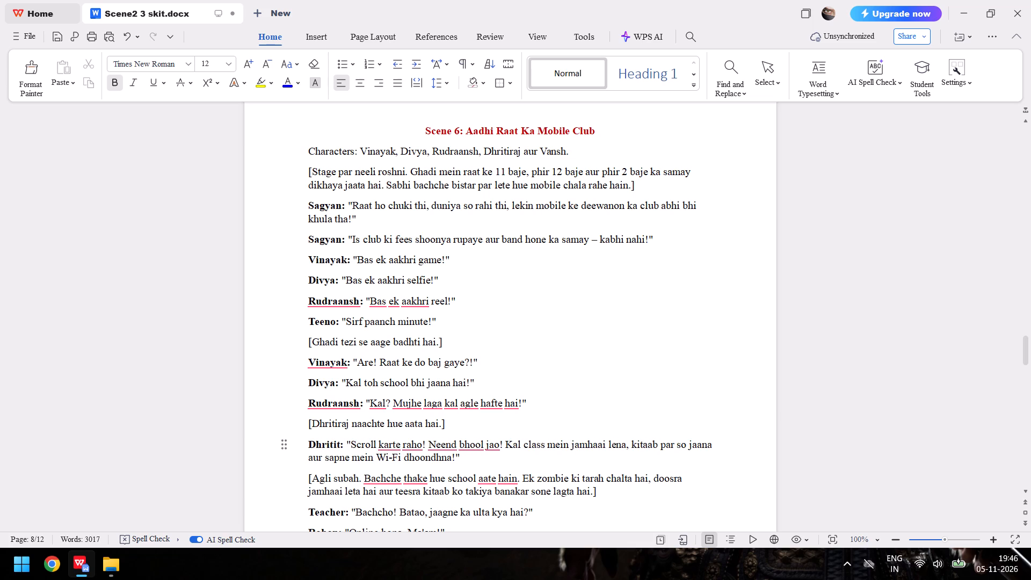
{"action": "key", "text": "BackSpace"}
{"action": "type", "text": "raj"}
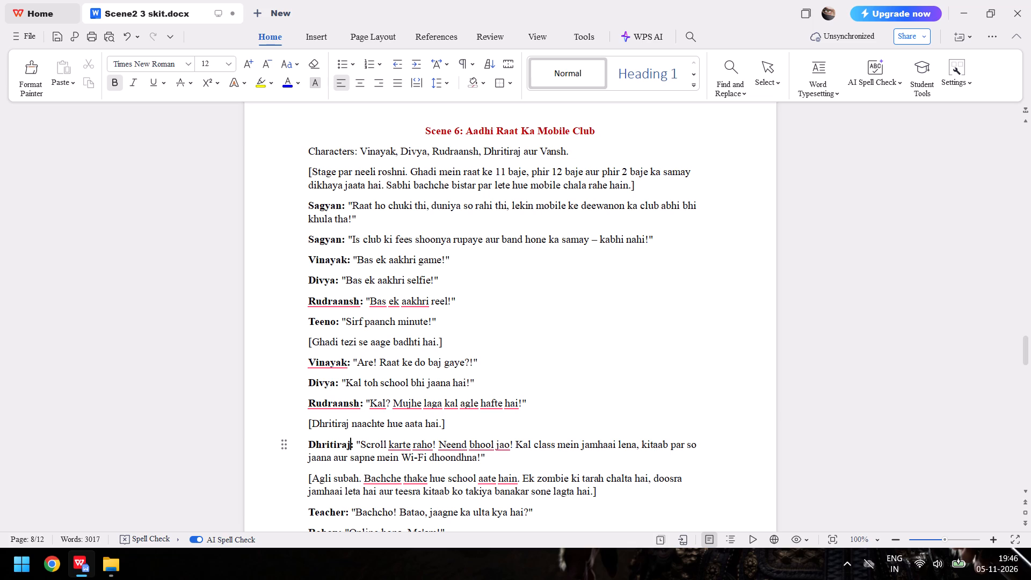
Replace the speaker labels Teacher with Phozang on "Bachcho! Batao, jaagne ka ulta kya hai?" and Rohan with Vinayak on "Online hona, Ma'am!".
{"action": "scroll", "coordinate": [354, 333], "scroll_direction": "down", "scroll_amount": 3}
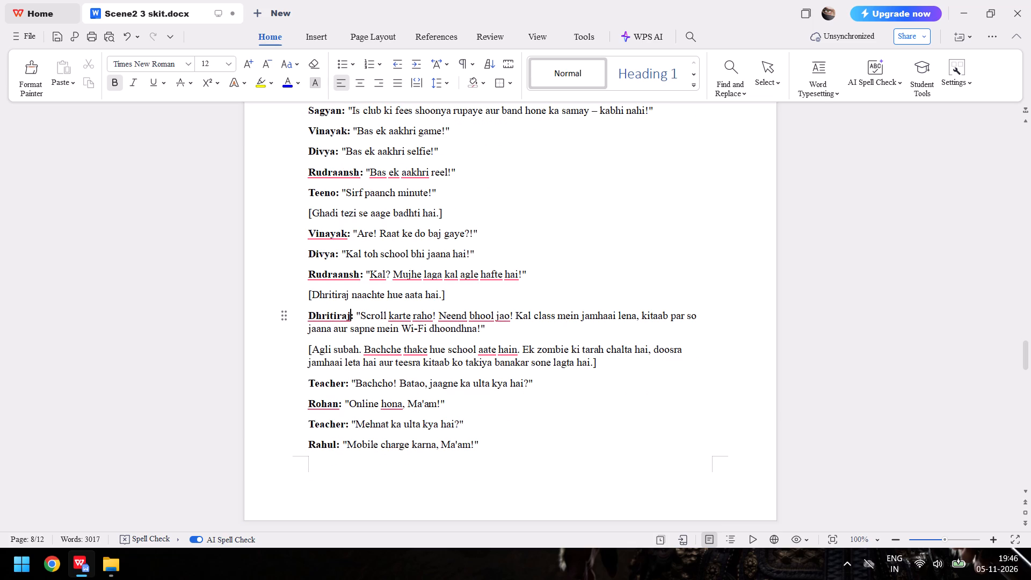
{"action": "left_click", "coordinate": [311, 384]}
{"action": "key", "text": "ctrl+Delete"}
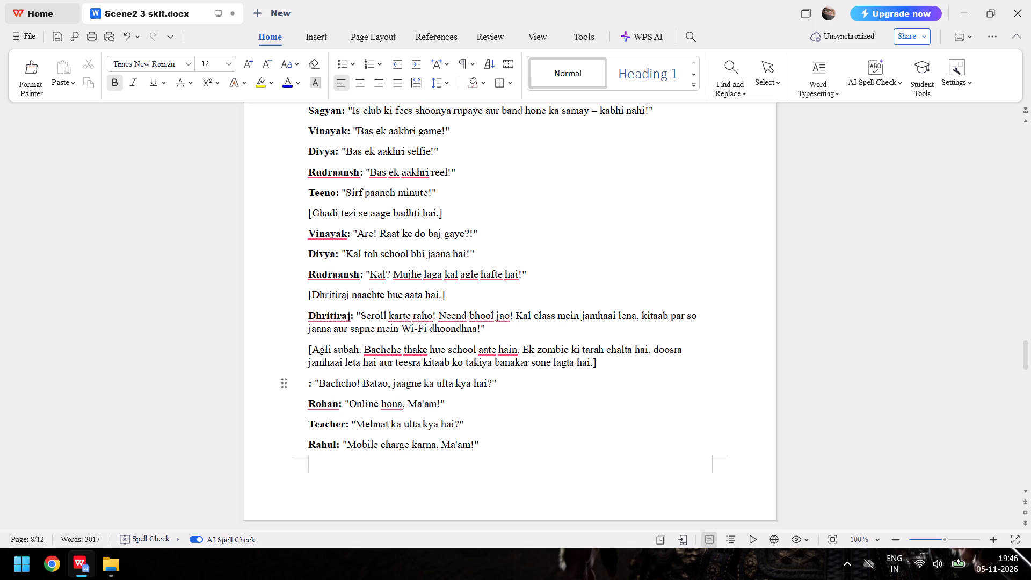
{"action": "type", "text": "Phozang"}
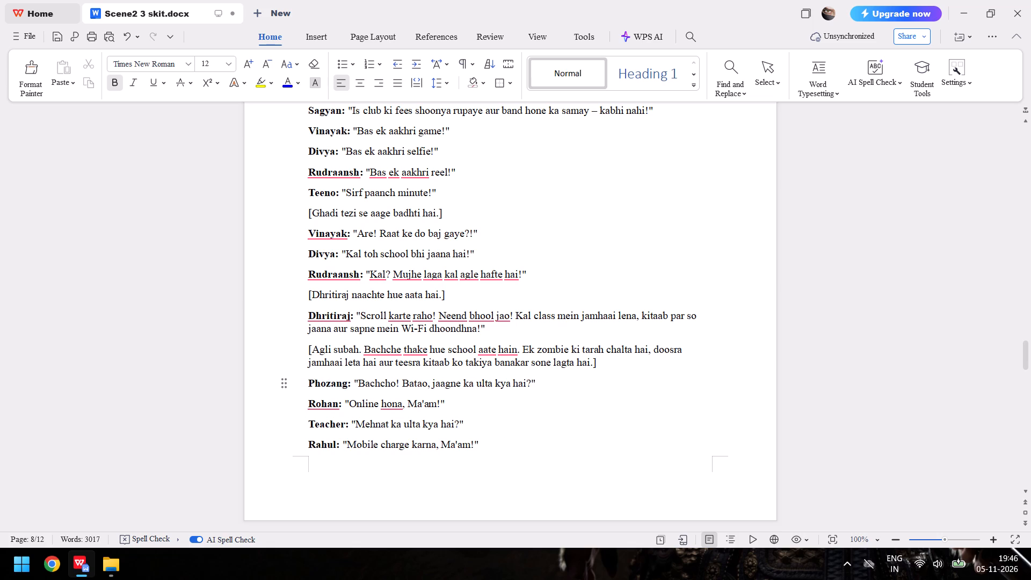
{"action": "key", "text": "ctrl+Down"}
{"action": "key", "text": "ctrl+Delete"}
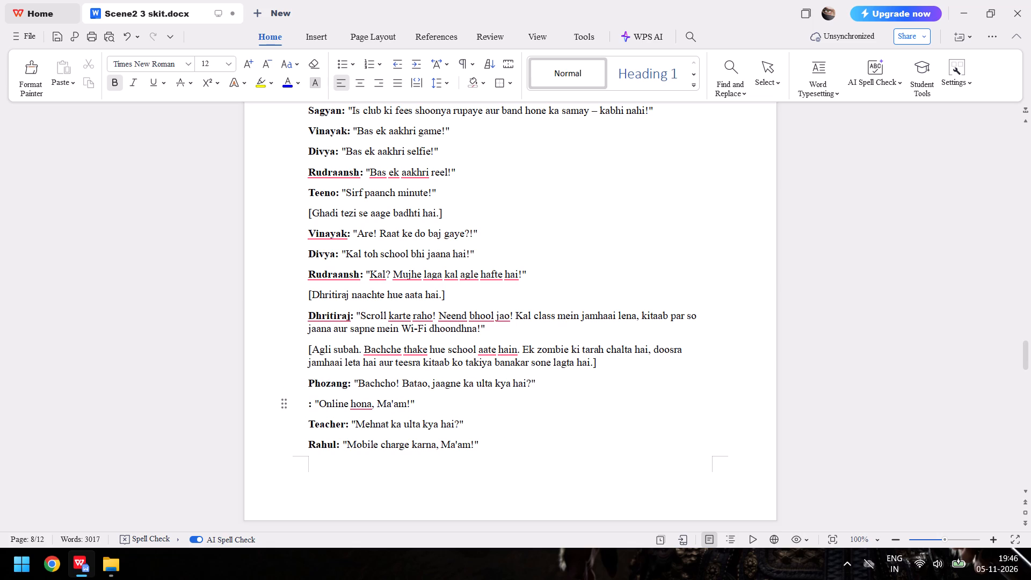
{"action": "key", "text": "ctrl+z"}
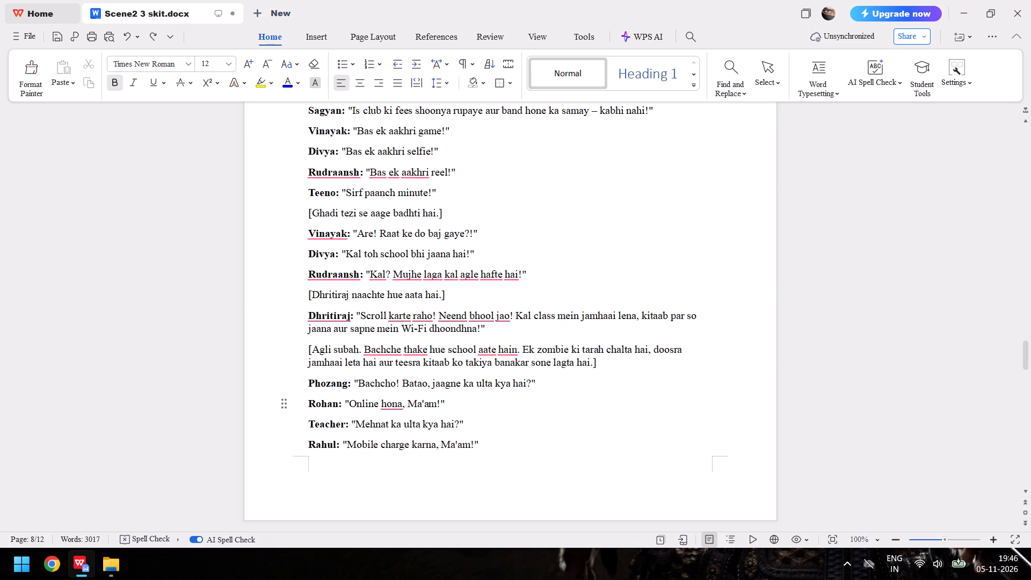
{"action": "key", "text": "ctrl+Delete"}
{"action": "type", "text": "Vinayak"}
Replace the speaker labels Teacher with Phozang on "Mehnat ka ulta kya hai?" and Rahul with Rudraansh on "Mobile charge karna, Ma'am!".
{"action": "key", "text": "ctrl+Down"}
{"action": "key", "text": "ctrl+Delete"}
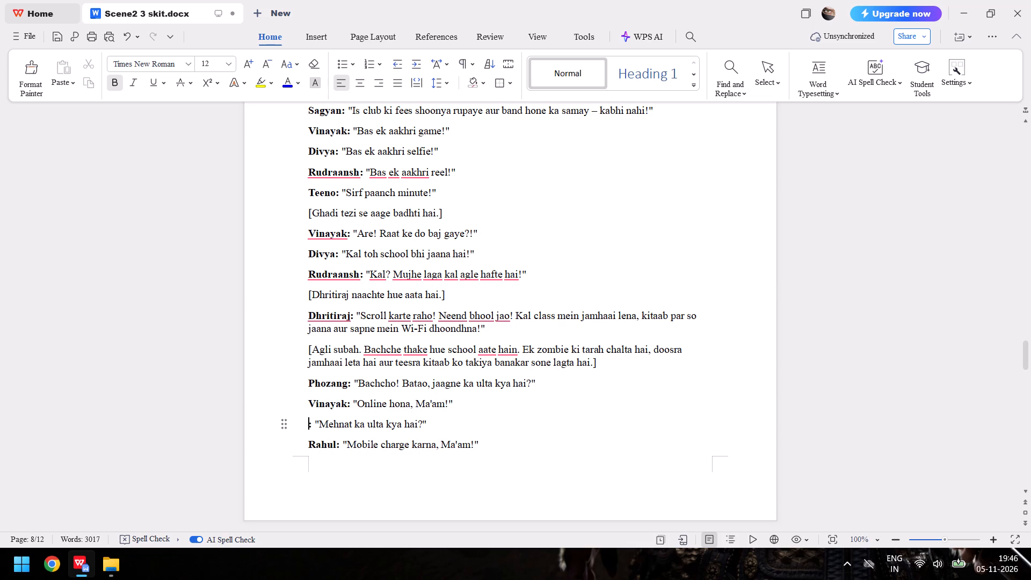
{"action": "type", "text": "Phozang"}
{"action": "key", "text": "ctrl+Down"}
{"action": "key", "text": "ctrl+Delete"}
{"action": "type", "text": "Rudrash"}
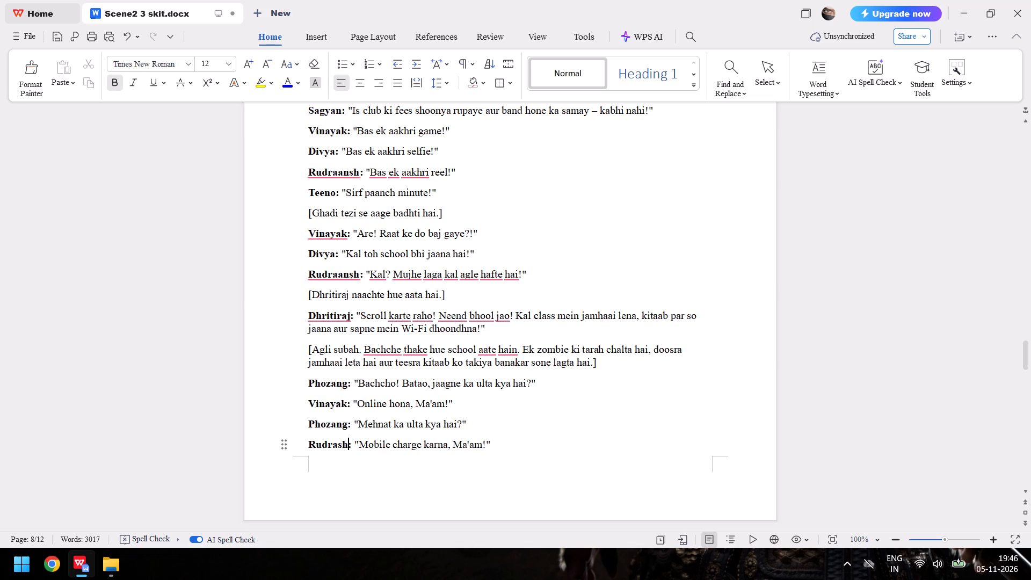
{"action": "key", "text": "Left"}
{"action": "key", "text": "Left"}
{"action": "key", "text": "a"}
{"action": "key", "text": "Right"}
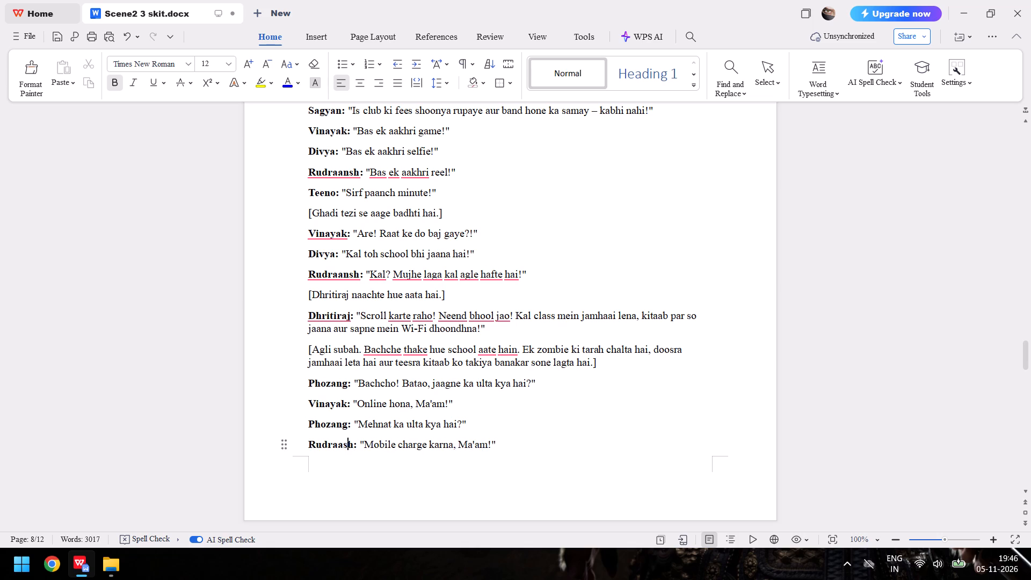
{"action": "key", "text": "n"}
{"action": "key", "text": "BackSpace"}
{"action": "key", "text": "BackSpace"}
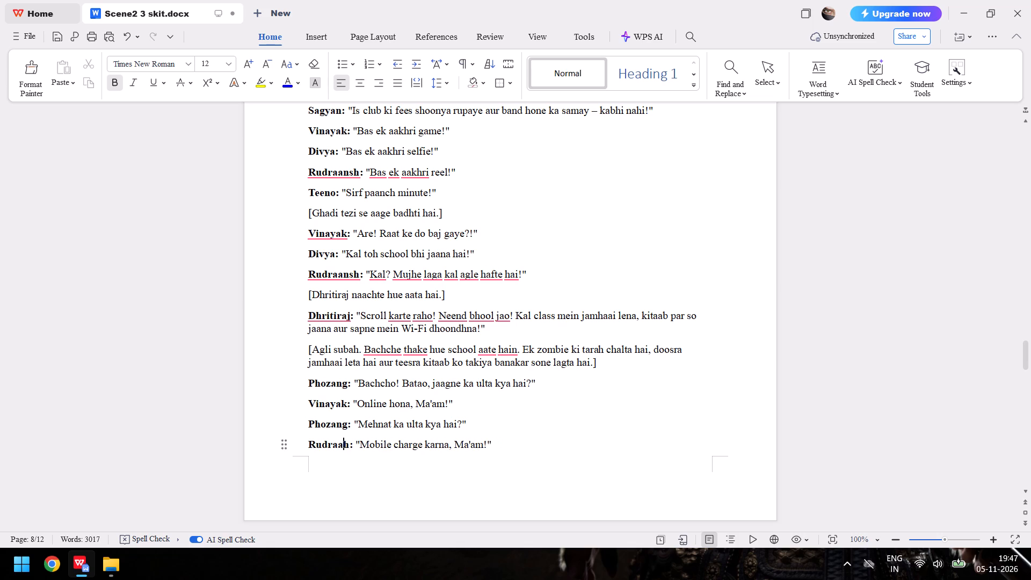
{"action": "type", "text": "ns"}
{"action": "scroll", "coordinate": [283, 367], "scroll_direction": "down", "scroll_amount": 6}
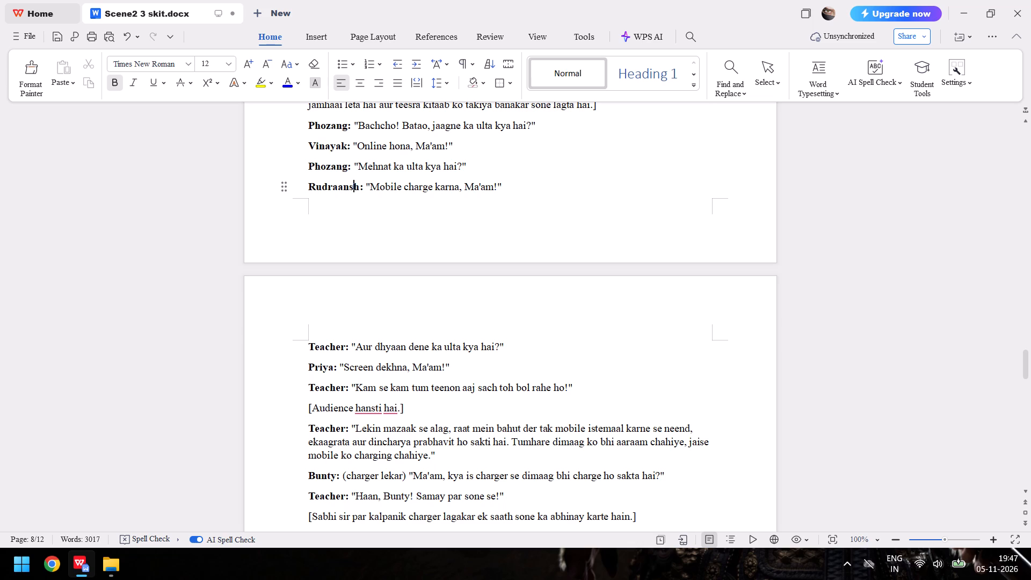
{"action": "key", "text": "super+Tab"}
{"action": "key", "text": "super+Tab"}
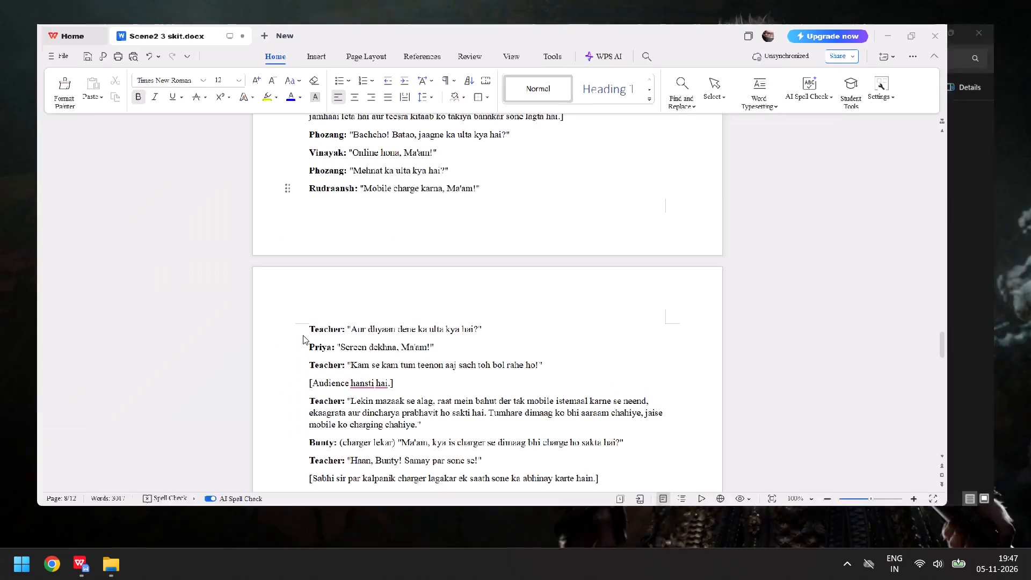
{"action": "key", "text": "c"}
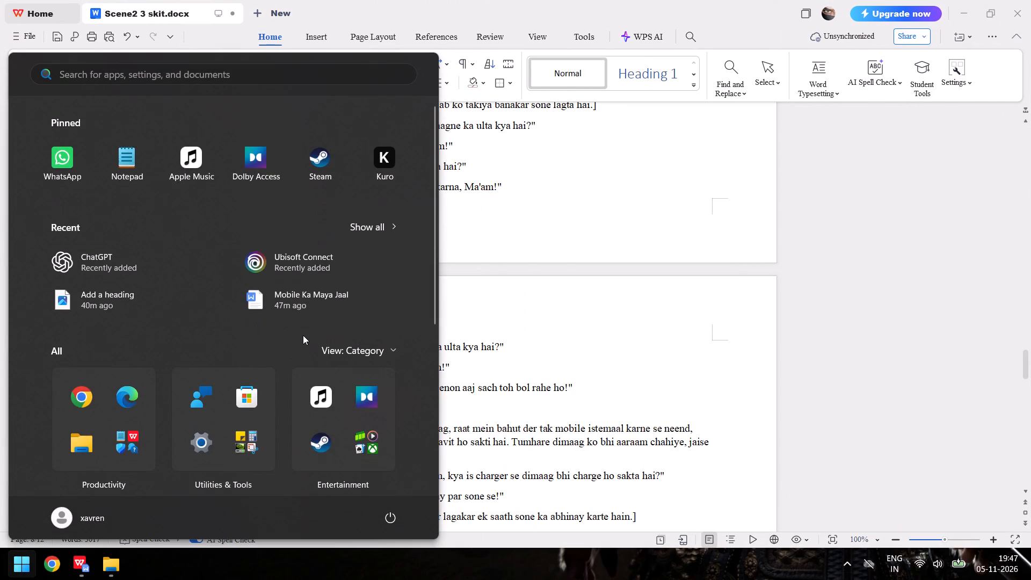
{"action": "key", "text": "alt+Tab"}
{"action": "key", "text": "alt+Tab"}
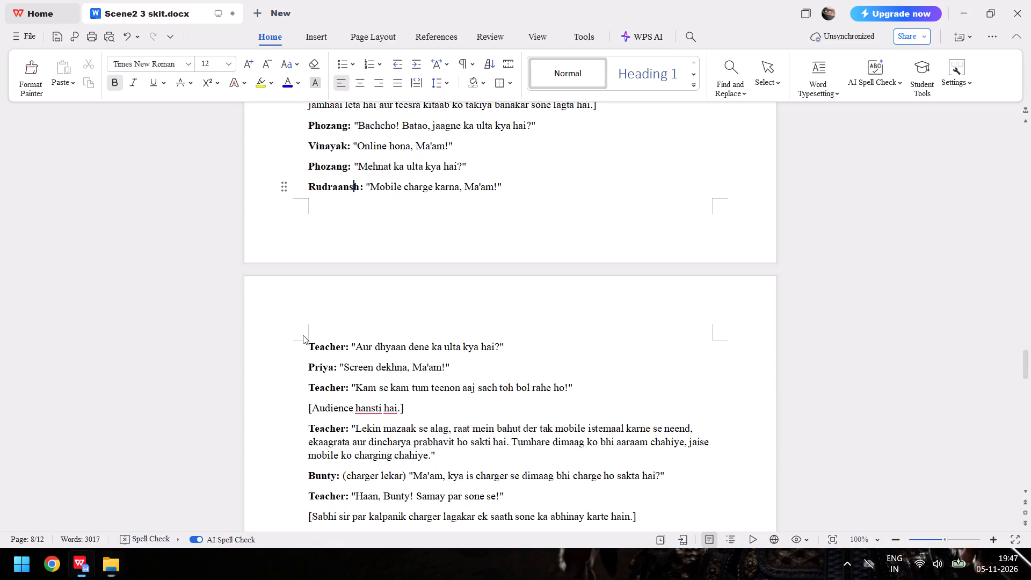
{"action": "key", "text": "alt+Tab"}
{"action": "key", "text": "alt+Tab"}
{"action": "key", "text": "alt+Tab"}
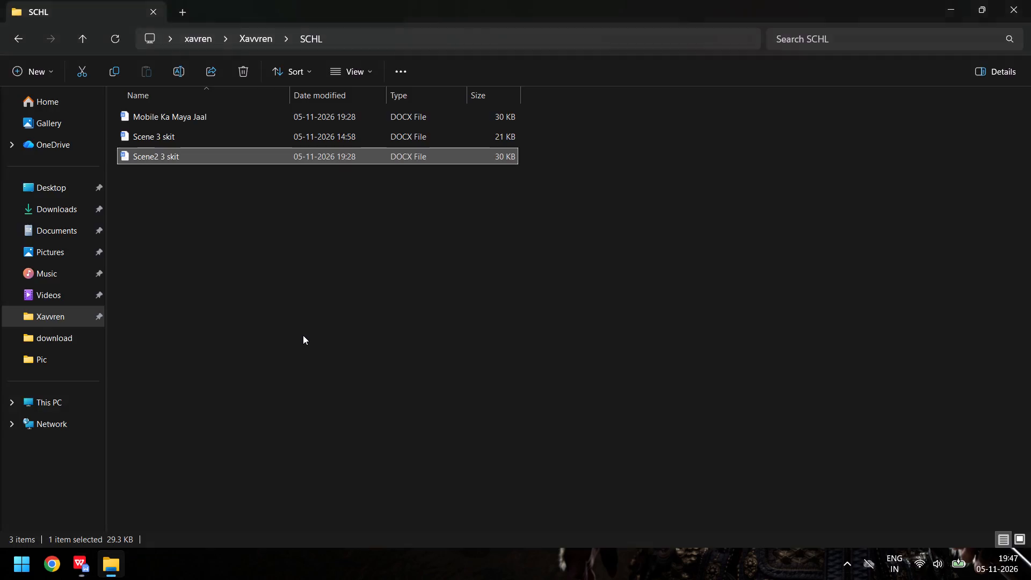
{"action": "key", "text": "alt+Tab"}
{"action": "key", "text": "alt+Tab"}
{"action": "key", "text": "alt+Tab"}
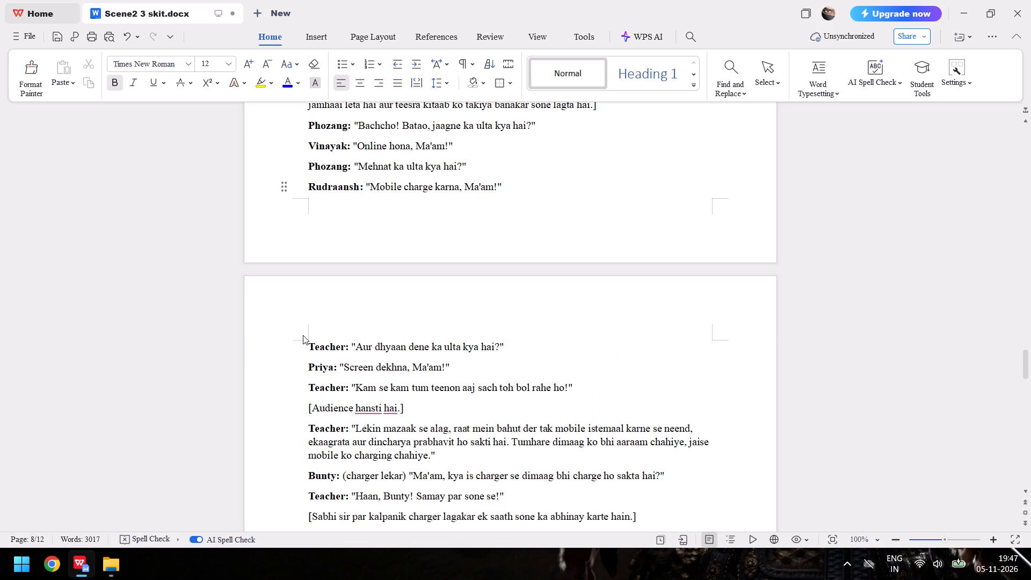
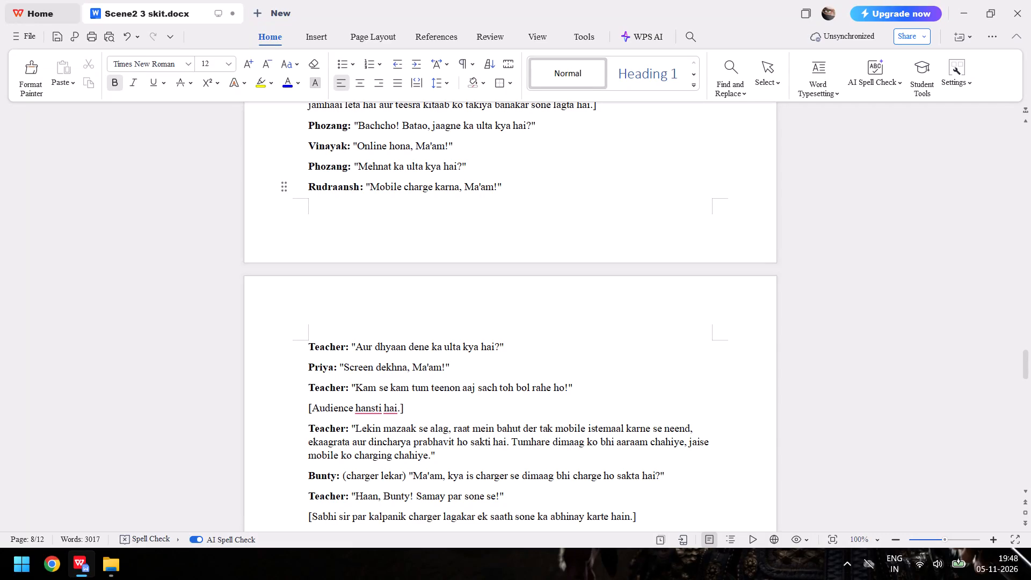
Replace the speaker labels Teacher with Phozang on "Aur dhyaan dene ka ulta kya hai?" and Priya with Divya on "Screen dekhna, Ma'am!".
{"action": "key", "text": "ctrl+Down"}
{"action": "key", "text": "ctrl+Delete"}
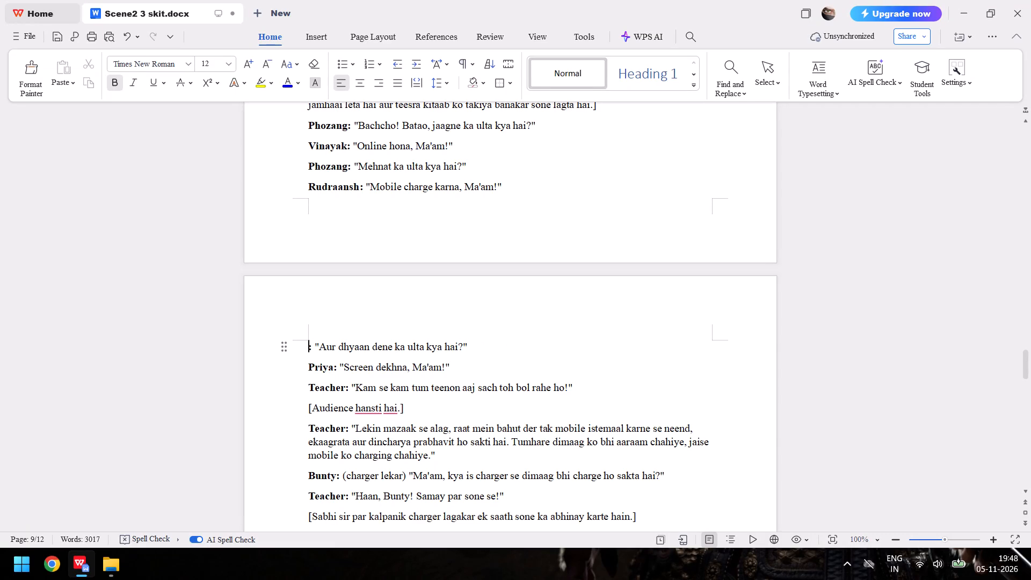
{"action": "key", "text": "ctrl+z"}
{"action": "key", "text": "ctrl+Delete"}
{"action": "type", "text": "Phozang"}
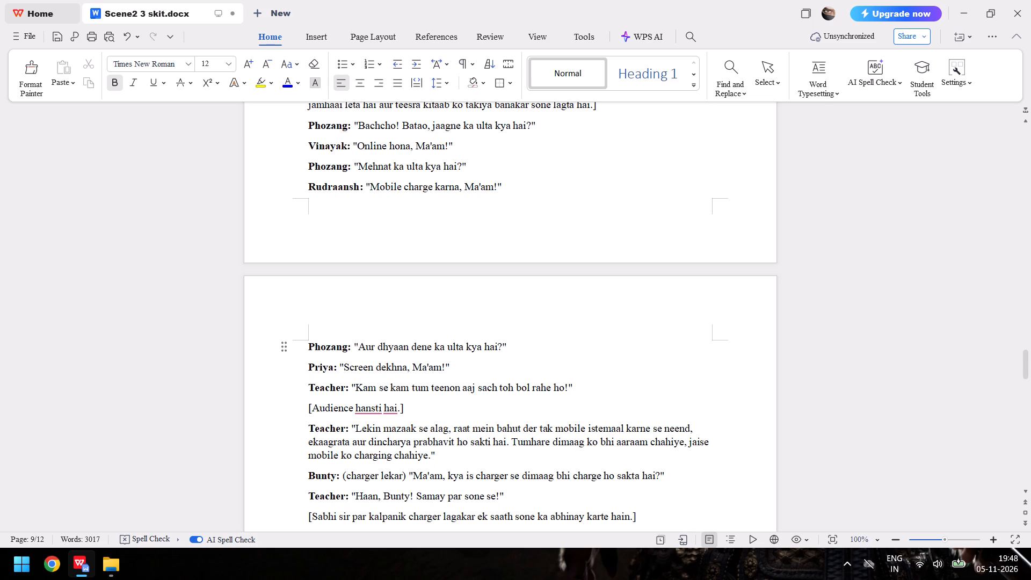
{"action": "key", "text": "ctrl+Down"}
{"action": "key", "text": "ctrl+Delete"}
{"action": "type", "text": "Diye"}
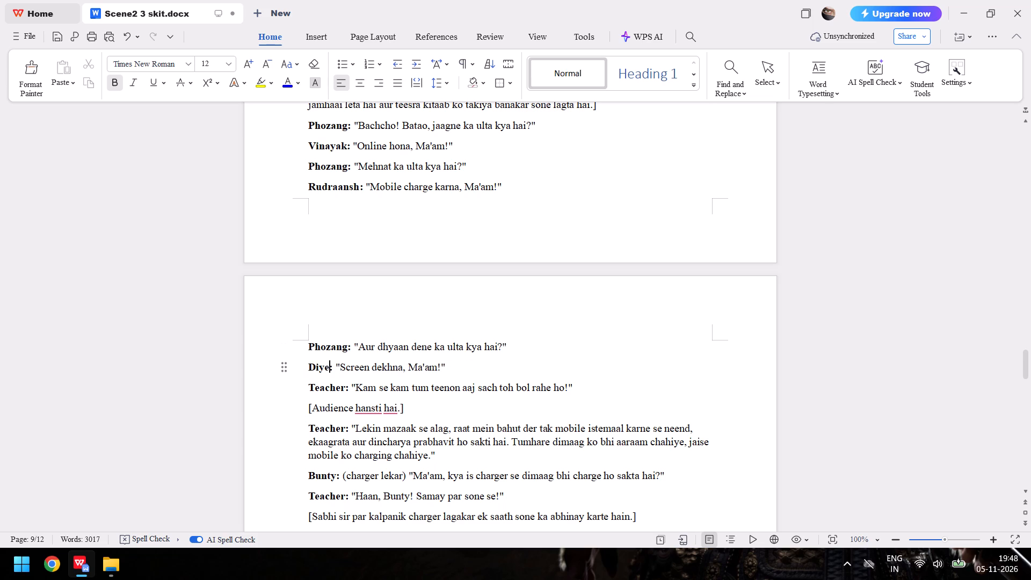
{"action": "key", "text": "BackSpace"}
{"action": "key", "text": "BackSpace"}
{"action": "type", "text": "vya"}
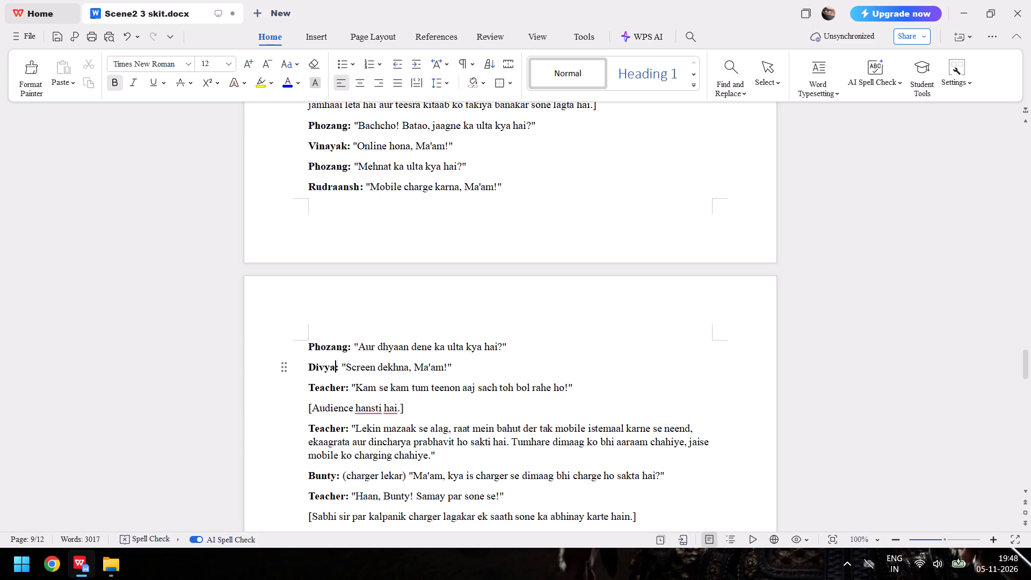
Replace the speaker label Teacher with Phozang on the "Kam se kam tum teenon" and "Lekin mazaak se alag" lines in Scene 6.
{"action": "key", "text": "ctrl+Down"}
{"action": "key", "text": "ctrl+Delete"}
{"action": "type", "text": "Phozang"}
{"action": "key", "text": "ctrl+Down"}
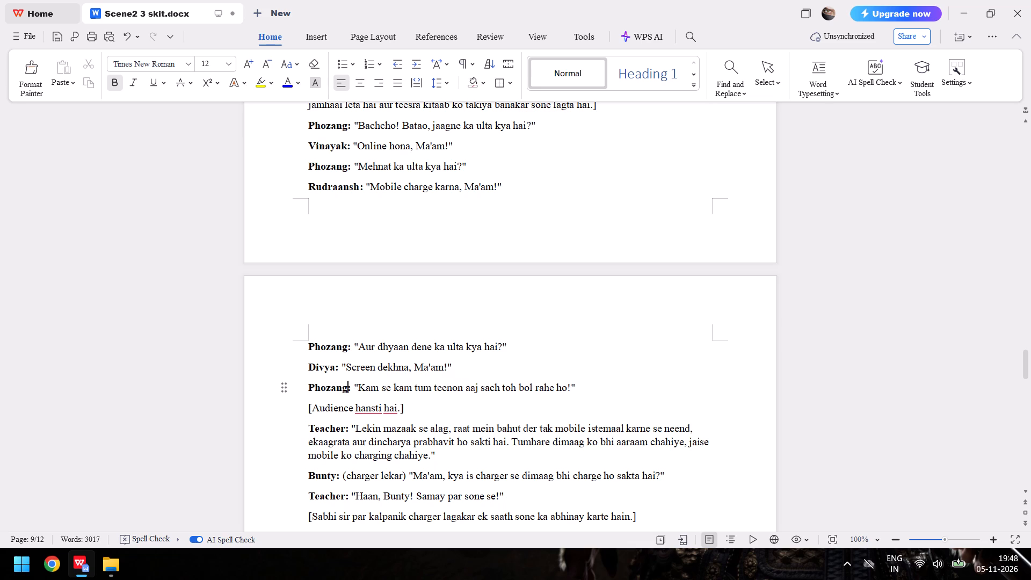
{"action": "key", "text": "ctrl+Down"}
{"action": "key", "text": "ctrl+Delete"}
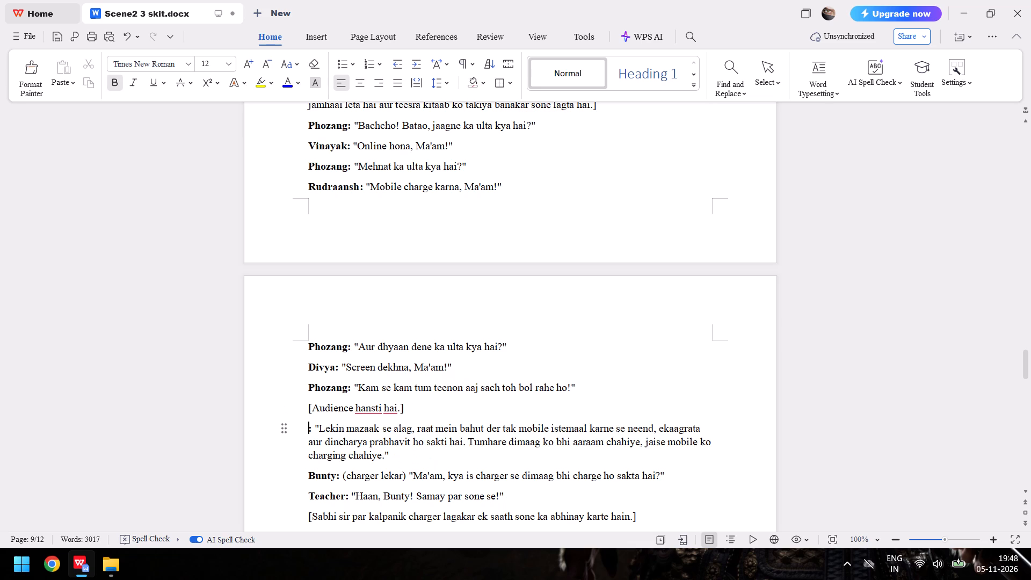
{"action": "key", "text": "ctrl+z"}
{"action": "key", "text": "ctrl+Delete"}
{"action": "type", "text": "Phozang"}
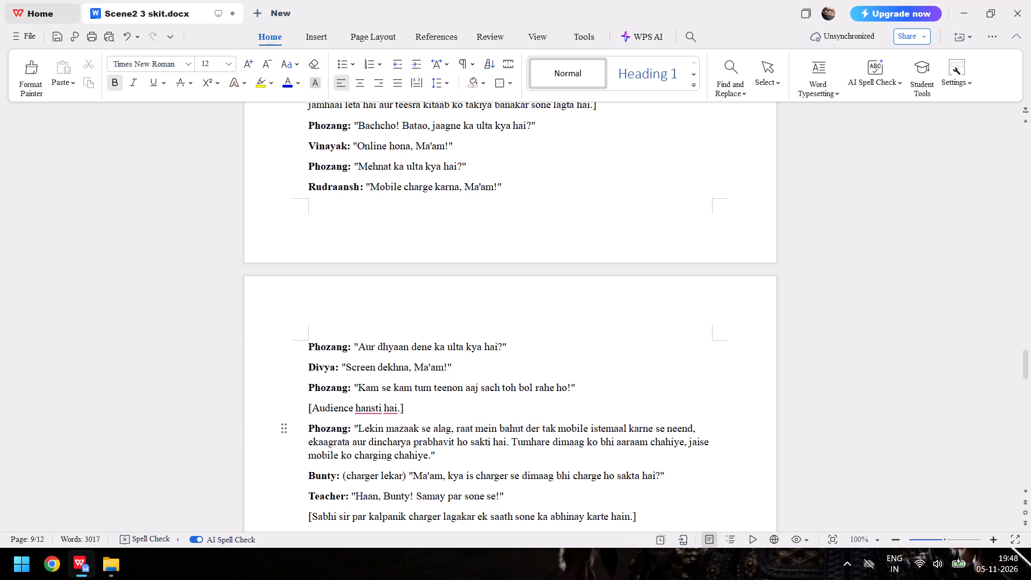
Replace the speaker labels Bunty with Aaryan on the "(charger lekar)" line and Teacher with Phozang on "Haan, Bunty! Samay par sone se!".
{"action": "key", "text": "ctrl+Down"}
{"action": "key", "text": "ctrl+Delete"}
{"action": "type", "text": "Aaryan"}
{"action": "key", "text": "ctrl+Down"}
{"action": "key", "text": "ctrl+Delete"}
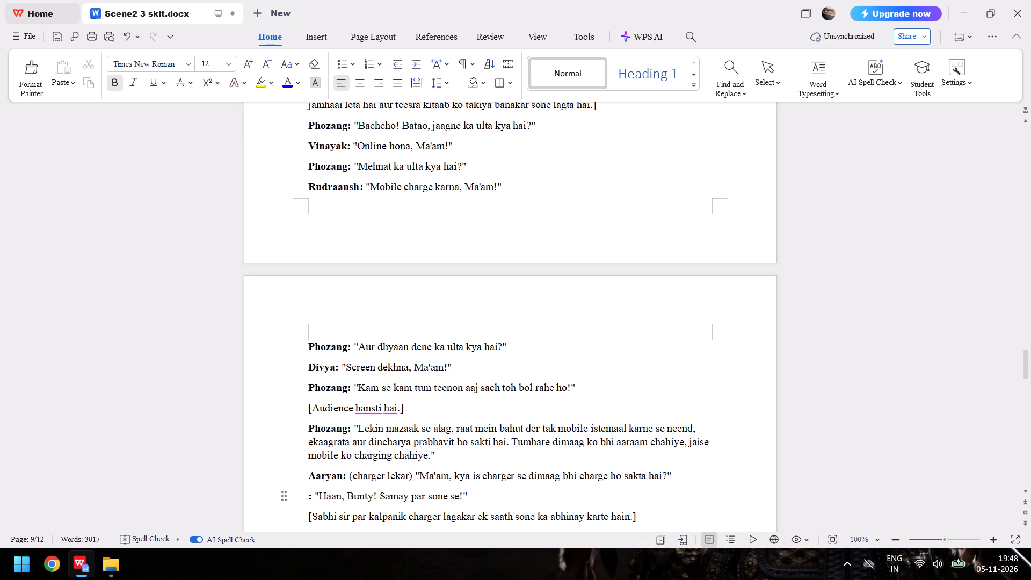
{"action": "key", "text": "BackSpace"}
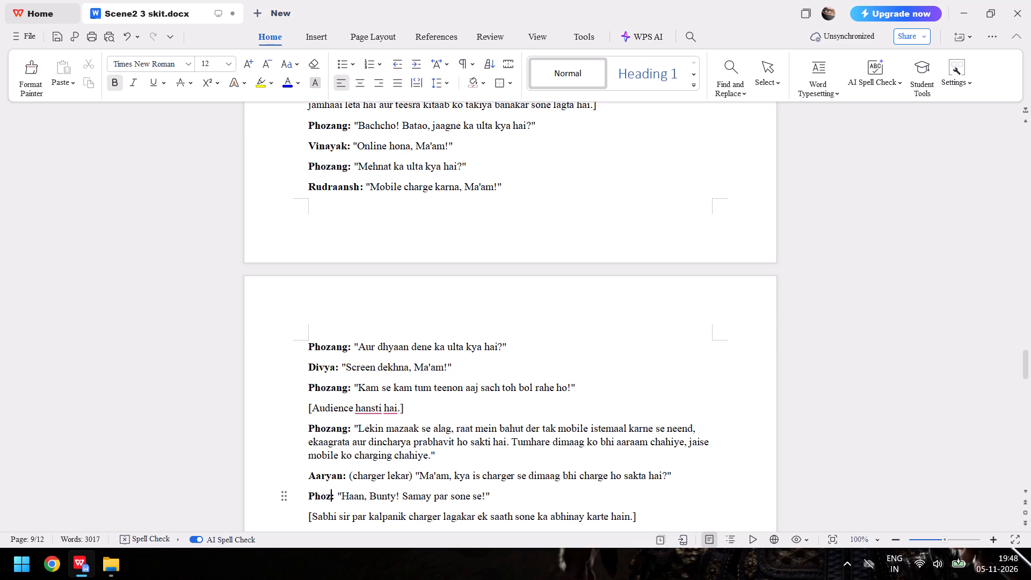
{"action": "type", "text": "anf"}
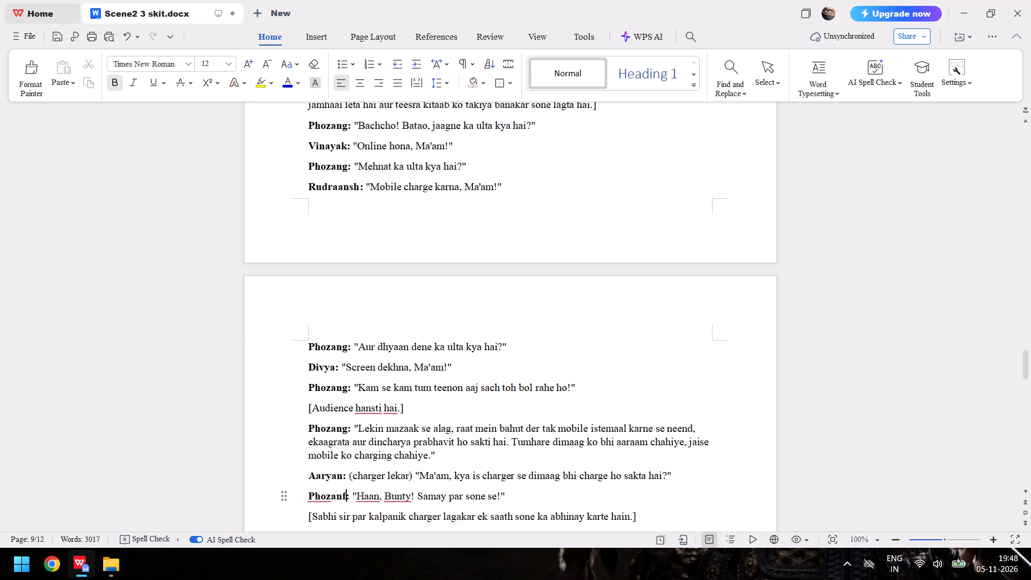
{"action": "key", "text": "BackSpace"}
{"action": "key", "text": "g"}
Delete Mobile King from the end of the Characters line in Scene 7, keeping the full stop.
{"action": "scroll", "coordinate": [321, 383], "scroll_direction": "down", "scroll_amount": 7}
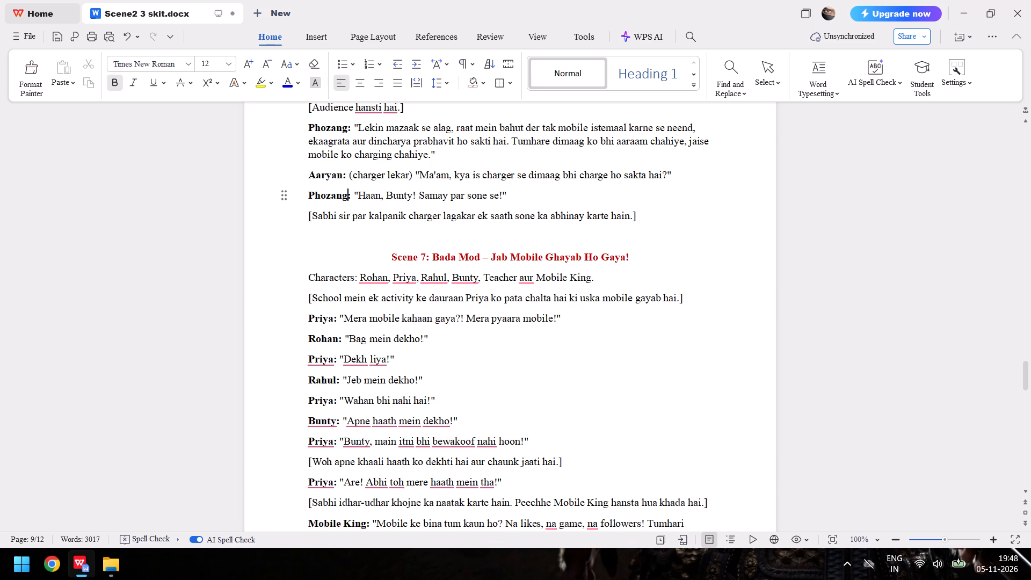
{"action": "left_click", "coordinate": [607, 275]}
{"action": "key", "text": "Left"}
{"action": "key", "text": "ctrl+BackSpace"}
{"action": "key", "text": "ctrl+BackSpace"}
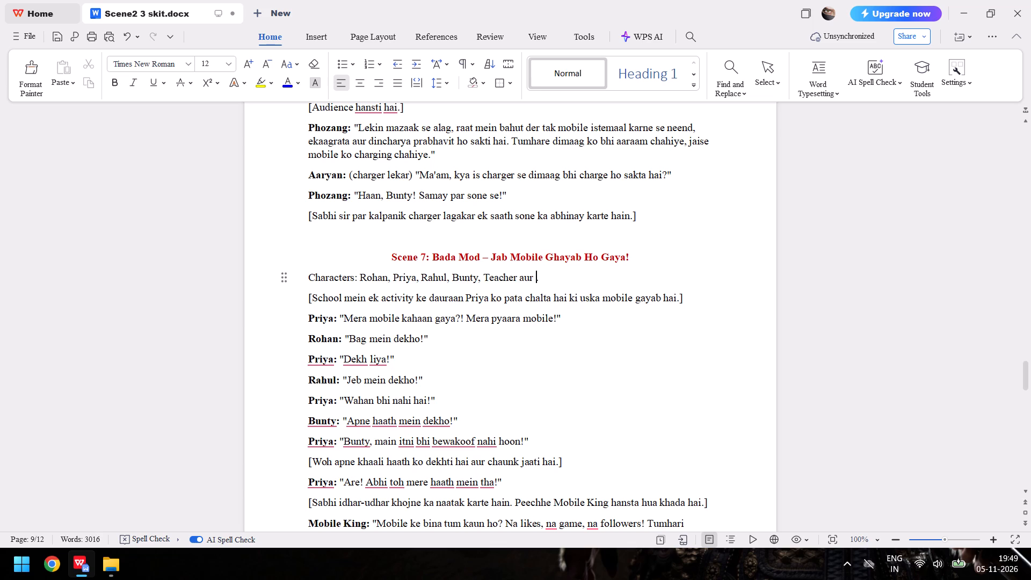
Leave the document and search the computer's apps for WhatsApp.
{"action": "key", "text": "alt+Tab"}
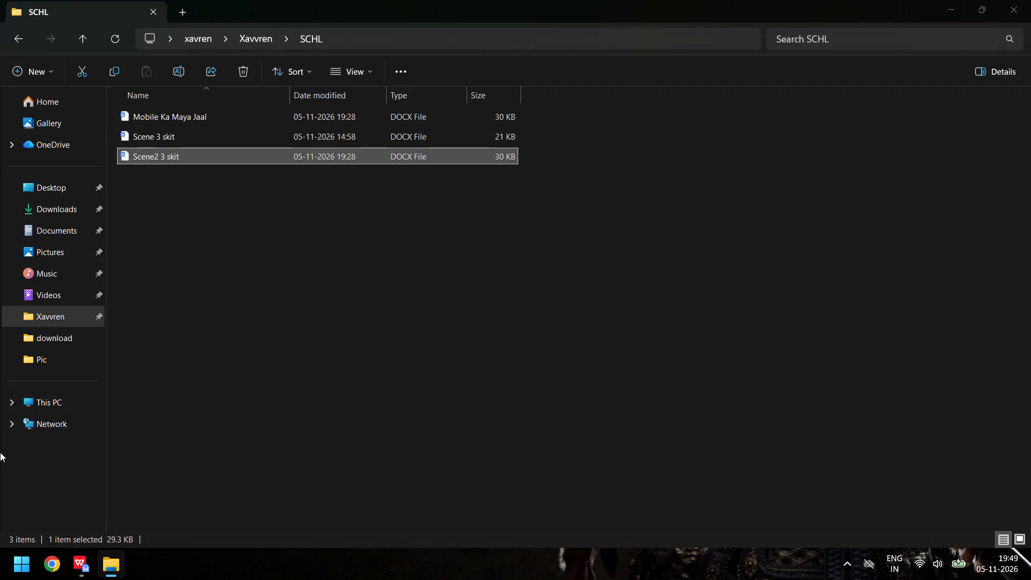
{"action": "key", "text": "w"}
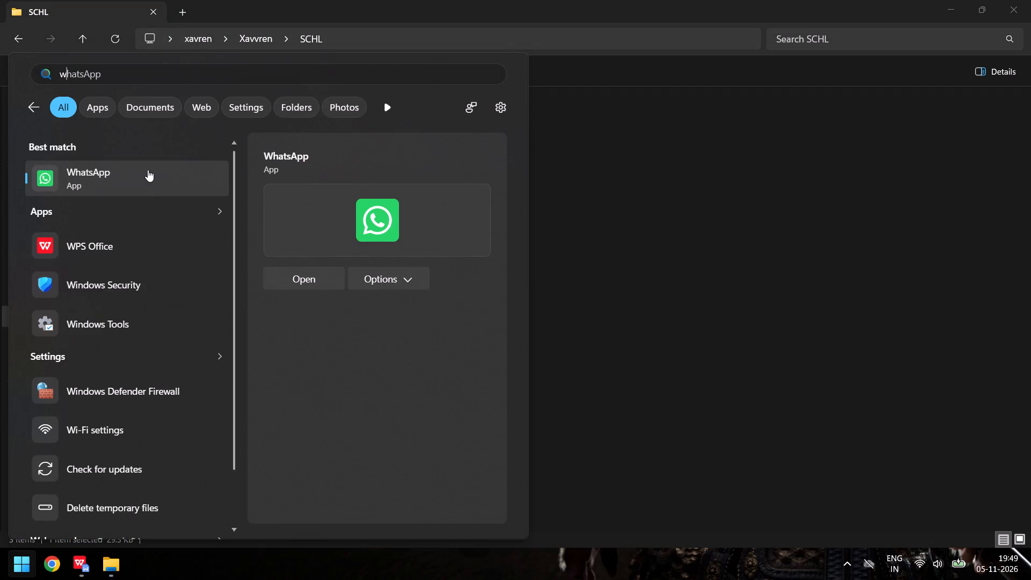
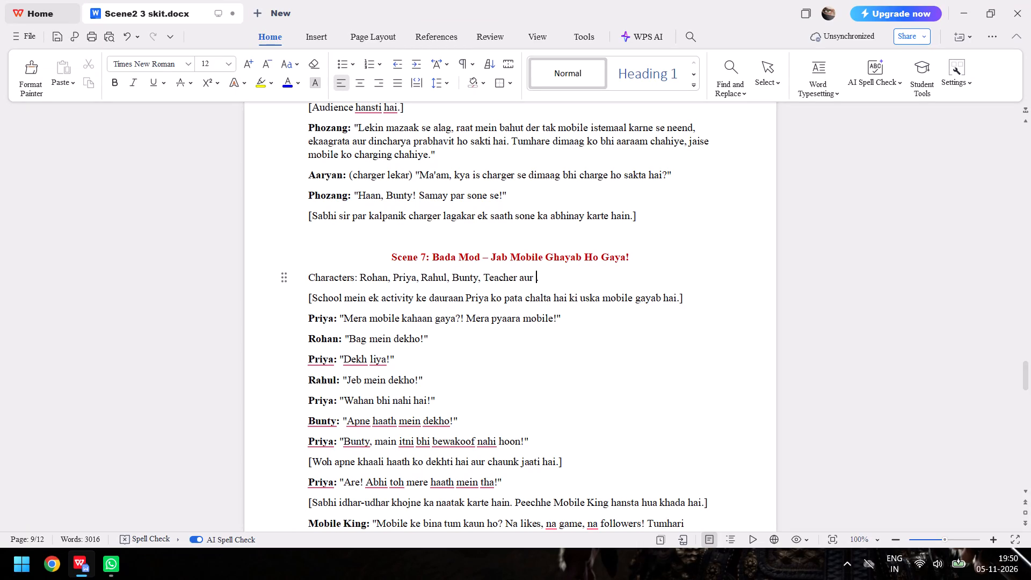
On Scene 7's Characters line, add Dhritiraj after the final "aur" and replace Teacher with Phozang.
{"action": "type", "text": "Dhritiraj"}
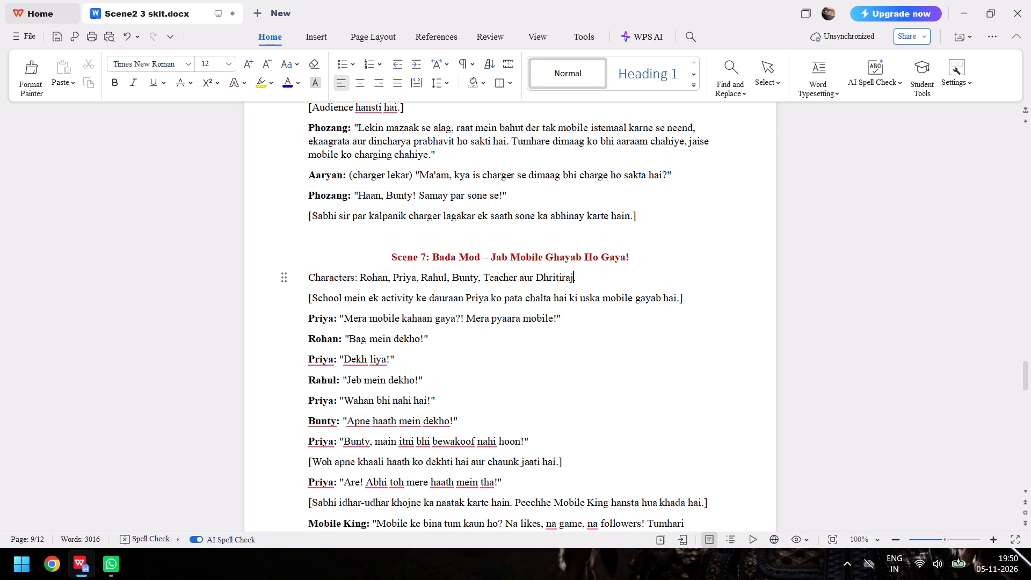
{"action": "key", "text": "ctrl+Left"}
{"action": "key", "text": "ctrl+Left"}
{"action": "key", "text": "ctrl+BackSpace"}
{"action": "type", "text": "Phozang"}
{"action": "key", "text": "space"}
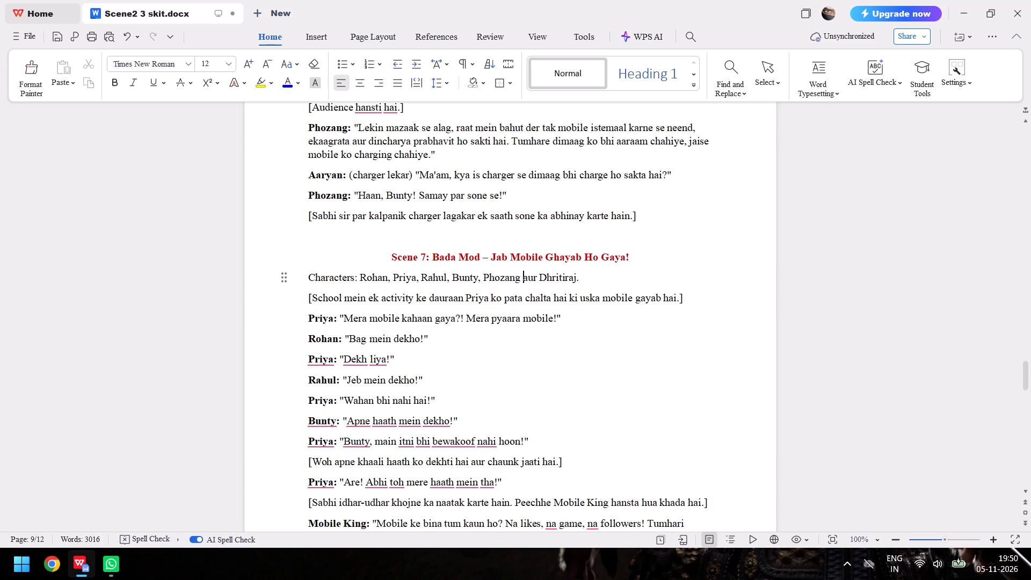
Replace Bunty with Aaryan and Rahul with Rudraansh on Scene 7's Characters line.
{"action": "key", "text": "ctrl+Left"}
{"action": "key", "text": "ctrl+Left"}
{"action": "key", "text": "ctrl+BackSpace"}
{"action": "type", "text": "Aaryan"}
{"action": "key", "text": "ctrl+Left"}
{"action": "key", "text": "ctrl+Left"}
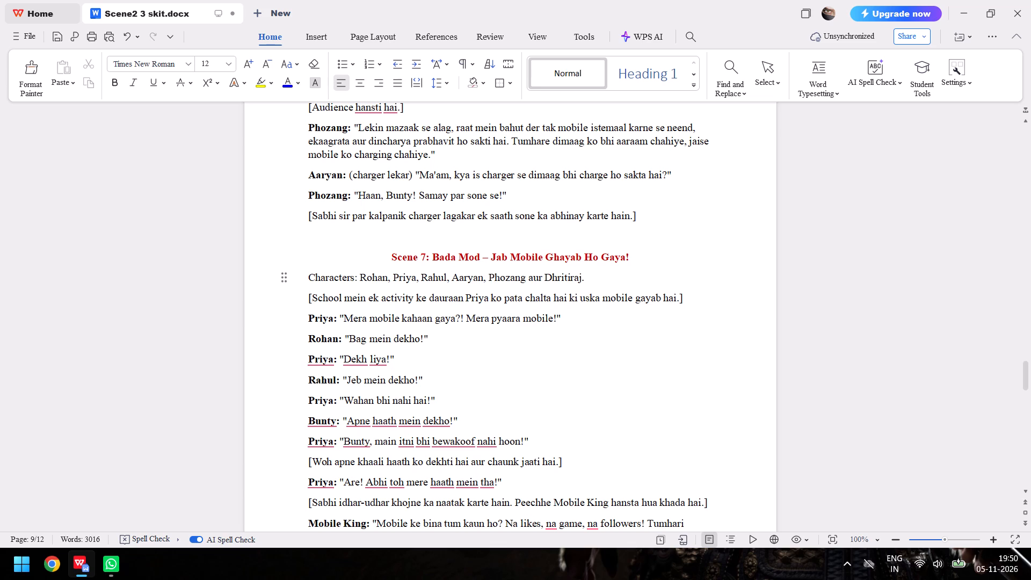
{"action": "key", "text": "ctrl+BackSpace"}
{"action": "type", "text": "Rudraansh"}
Replace Priya with Divya on Scene 7's Characters line.
{"action": "key", "text": "ctrl+Left"}
{"action": "key", "text": "ctrl+Left"}
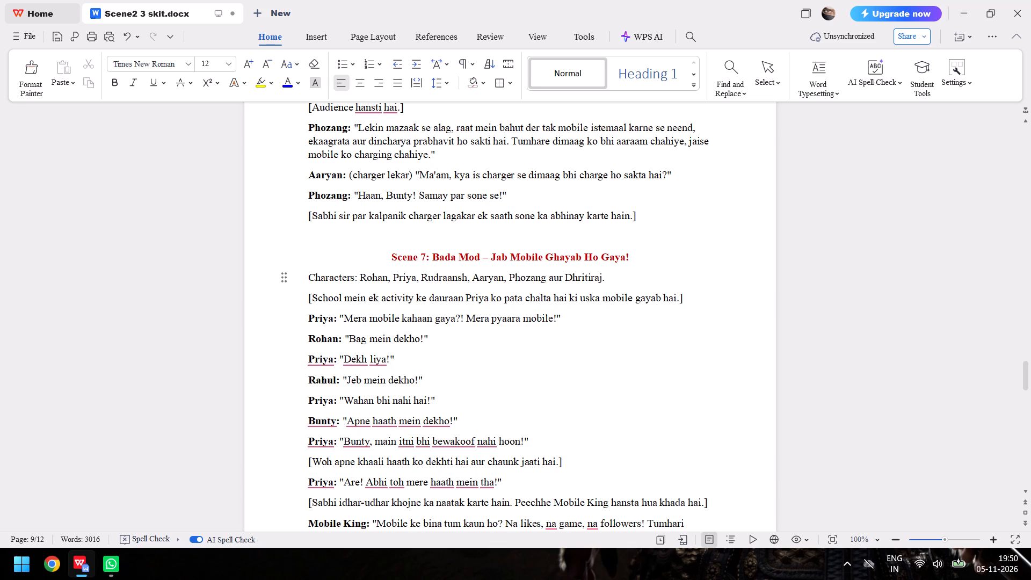
{"action": "key", "text": "ctrl+BackSpace"}
{"action": "type", "text": "Divya"}
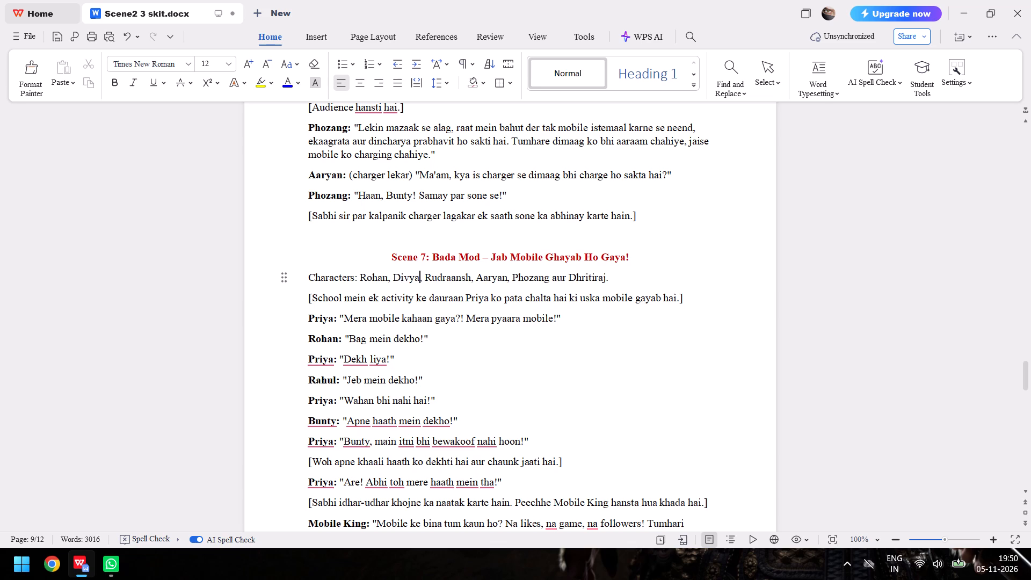
Delete Rohan from the start of Scene 7's Characters list, keeping the comma after it.
{"action": "key", "text": "ctrl+Left"}
{"action": "key", "text": "ctrl+Left"}
{"action": "key", "text": "ctrl+BackSpace"}
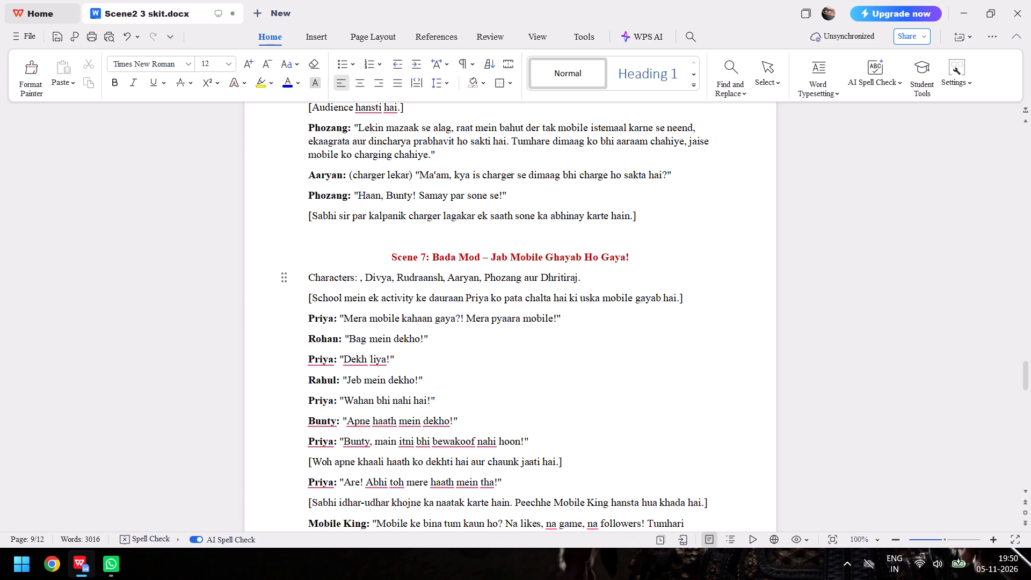
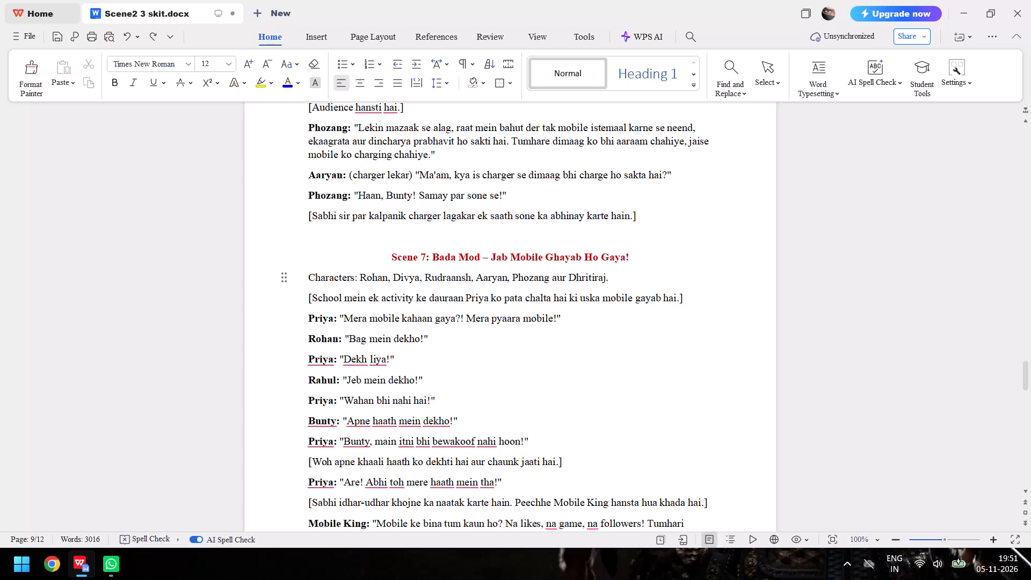
Enter Vinayak in place of Rohan at the start of Scene 7's Characters list.
{"action": "key", "text": "ctrl+y"}
{"action": "type", "text": "Vinayak"}
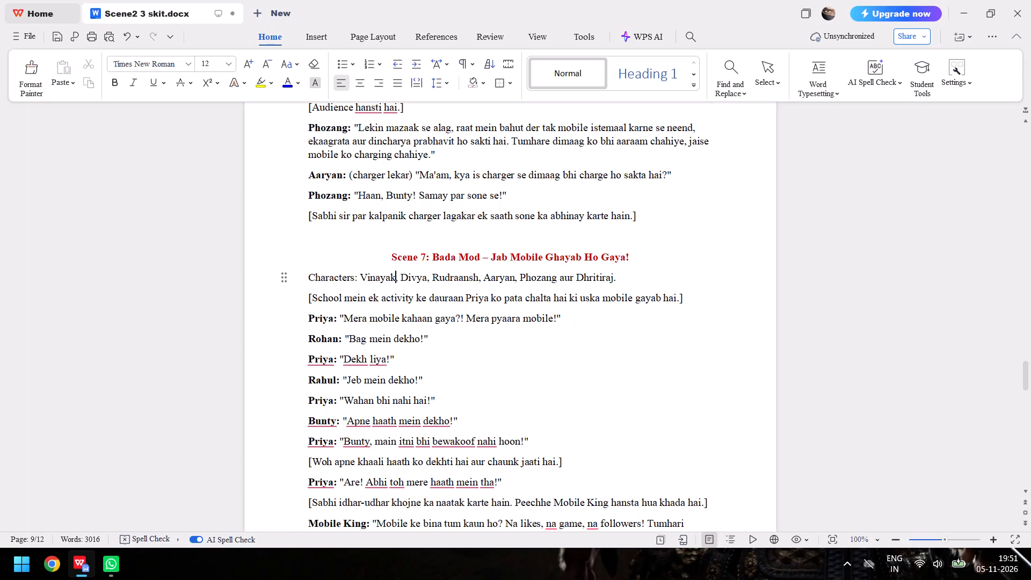
Replace Priya with Divya in Scene 7's opening stage direction about the school activity.
{"action": "key", "text": "Left"}
{"action": "key", "text": "Down"}
{"action": "key", "text": "Right"}
{"action": "key", "text": "ctrl+Right"}
{"action": "key", "text": "ctrl+Right"}
{"action": "key", "text": "ctrl+Right"}
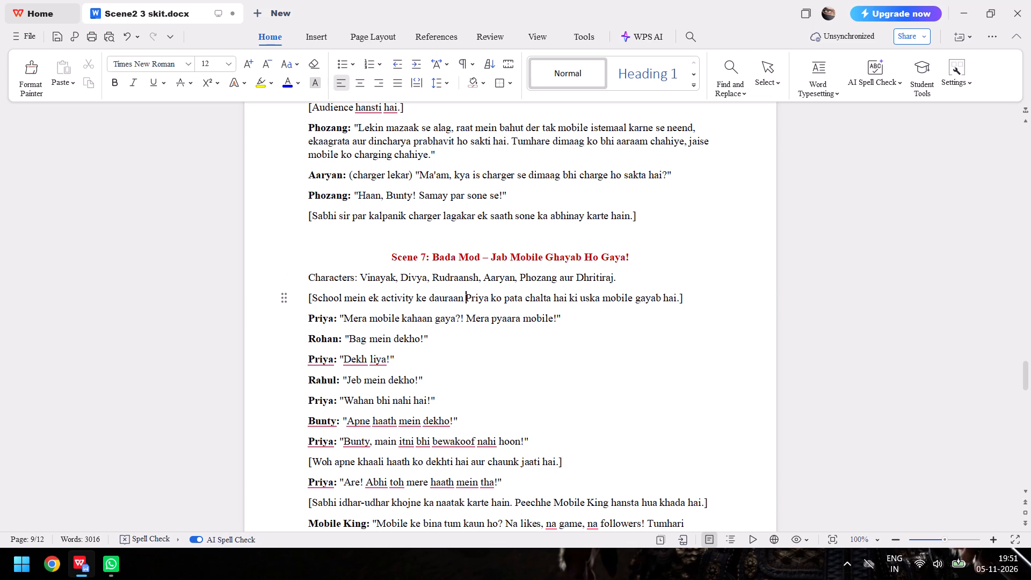
{"action": "key", "text": "ctrl+Delete"}
{"action": "type", "text": "Divya"}
{"action": "key", "text": "space"}
Change Scene 7's first two speaker labels from Priya to Divya and from Rohan to Vinayak.
{"action": "key", "text": "ctrl+Down"}
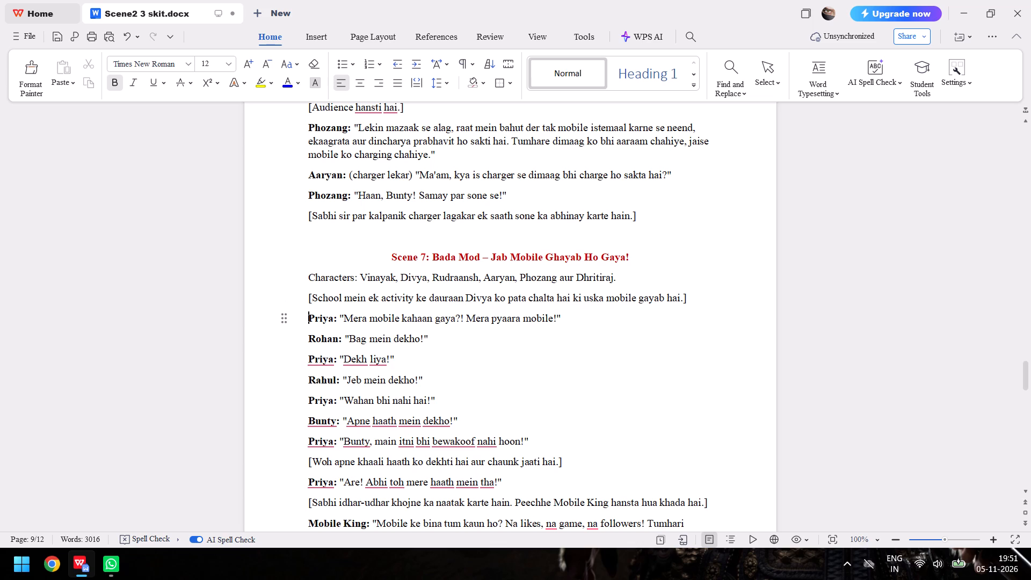
{"action": "key", "text": "ctrl+Delete"}
{"action": "type", "text": "Divya"}
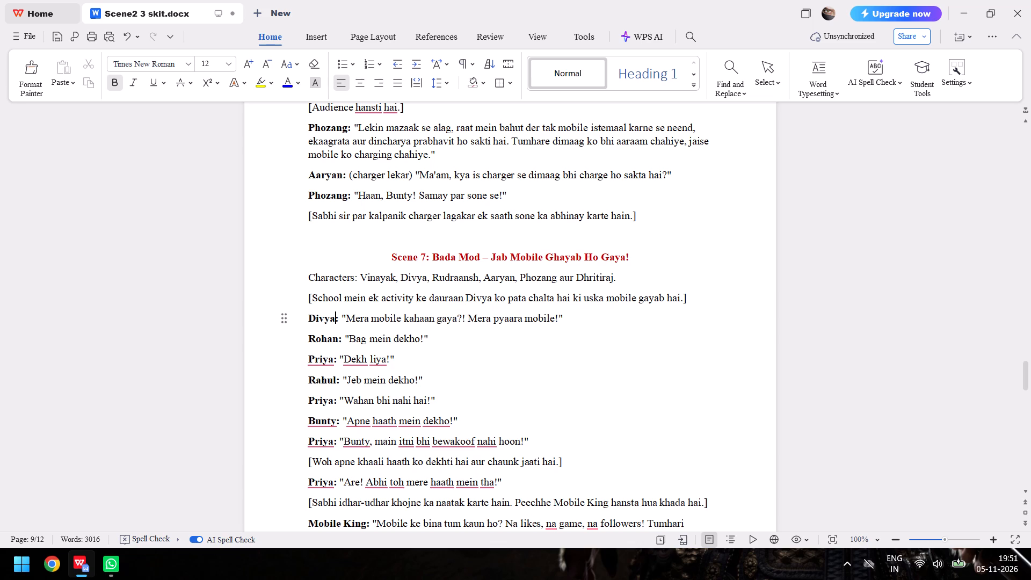
{"action": "key", "text": "ctrl+Down"}
{"action": "key", "text": "ctrl+Delete"}
{"action": "type", "text": "Vinaya"}
{"action": "key", "text": "k"}
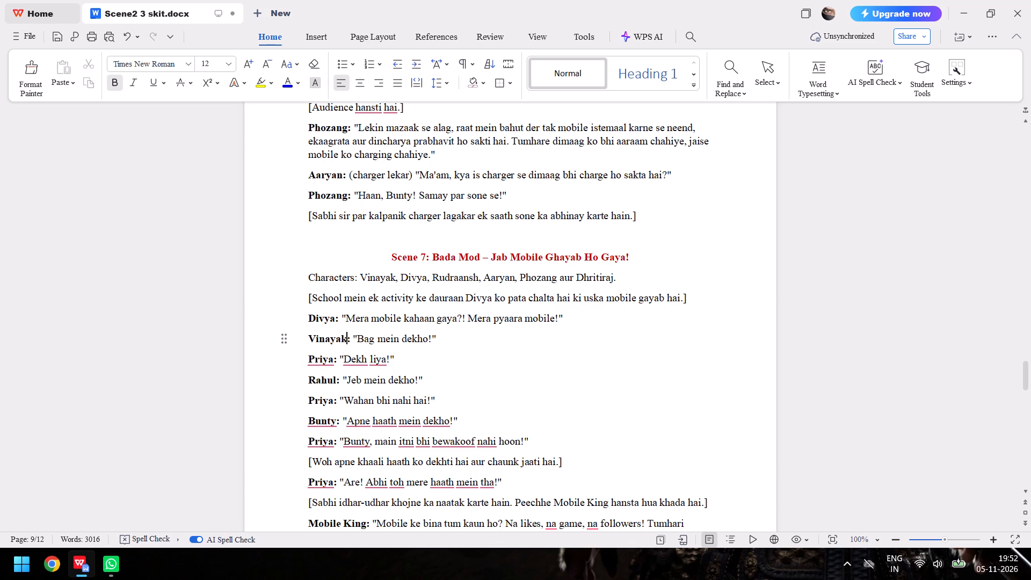
Change the speaker of "Dekh liya!" to Divya and the speaker of "Jeb mein dekho!" to Rudraansh.
{"action": "key", "text": "ctrl+Down"}
{"action": "key", "text": "ctrl+Delete"}
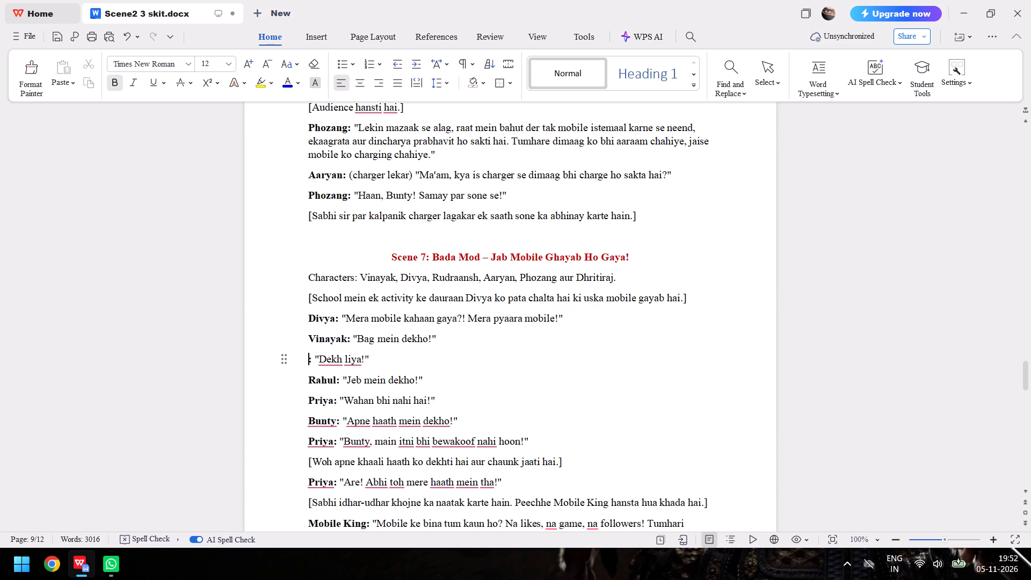
{"action": "type", "text": "Divya"}
{"action": "key", "text": "ctrl+Down"}
{"action": "key", "text": "ctrl+Delete"}
{"action": "type", "text": "Rudraansh"}
Change the speaker of "Wahan bhi nahi hai!" to Divya and the speaker of "Apne haath mein dekho!" to Aaryan.
{"action": "key", "text": "ctrl+Down"}
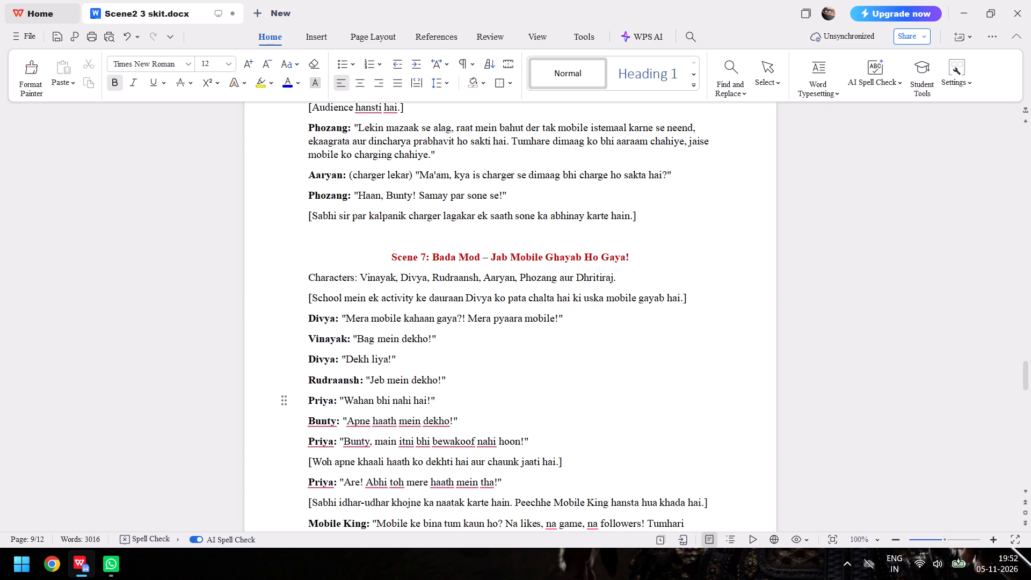
{"action": "key", "text": "ctrl+Delete"}
{"action": "type", "text": "Divya"}
{"action": "key", "text": "ctrl+Down"}
{"action": "key", "text": "ctrl+Delete"}
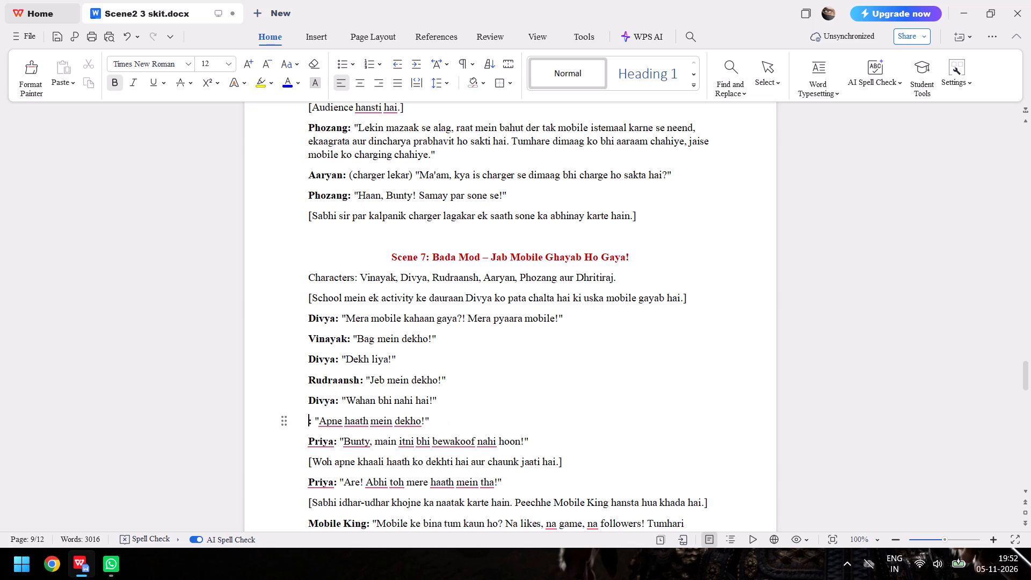
{"action": "type", "text": "Aaryan"}
Replace Priya with Divya as speaker of the "bewakoof nahi hoon" line and the "Are! Abhi toh mere haath mein tha!" line.
{"action": "key", "text": "ctrl+Down"}
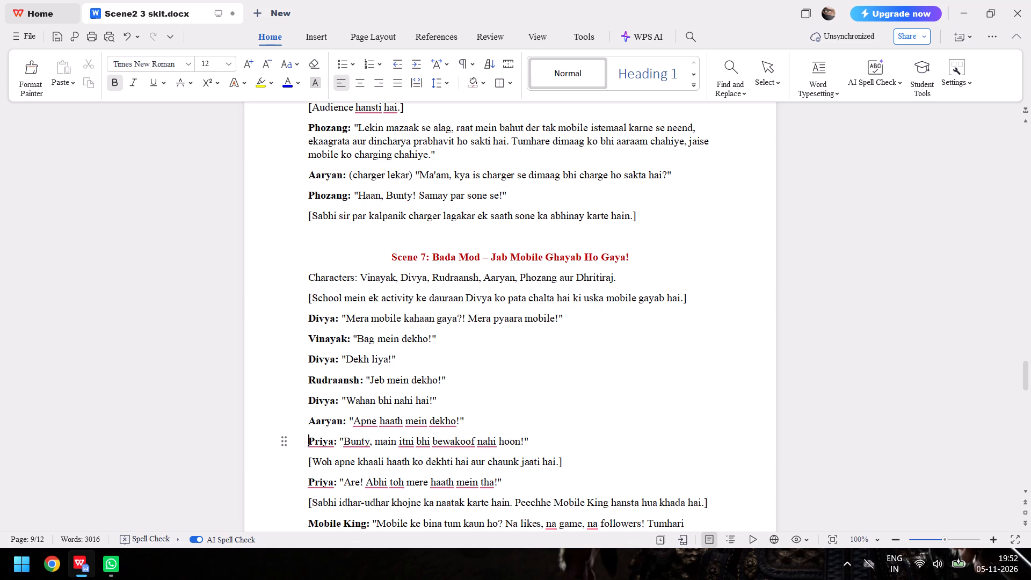
{"action": "key", "text": "ctrl+Delete"}
{"action": "key", "text": "ctrl+z"}
{"action": "key", "text": "ctrl+z"}
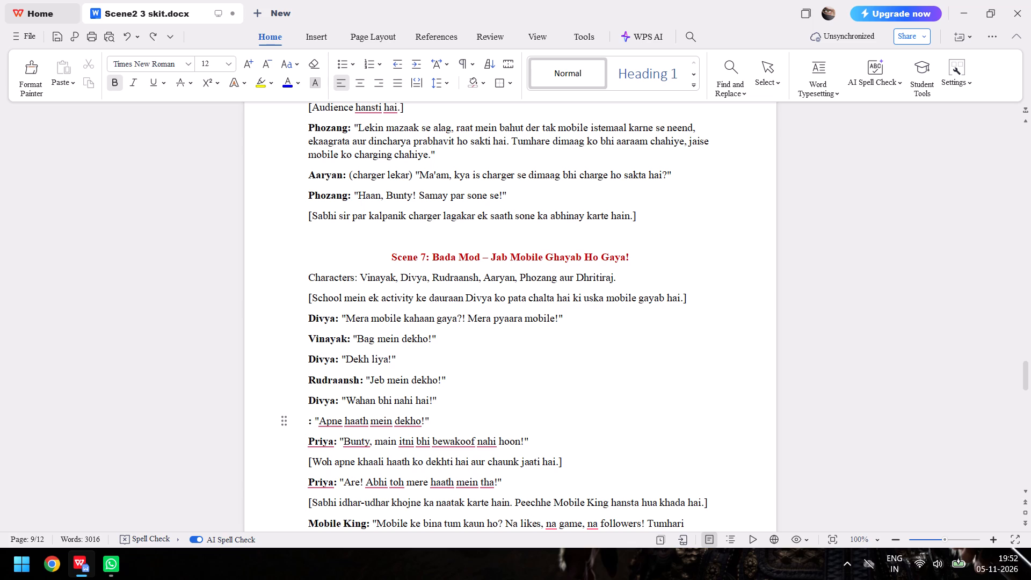
{"action": "key", "text": "ctrl+y"}
{"action": "key", "text": "ctrl+Down"}
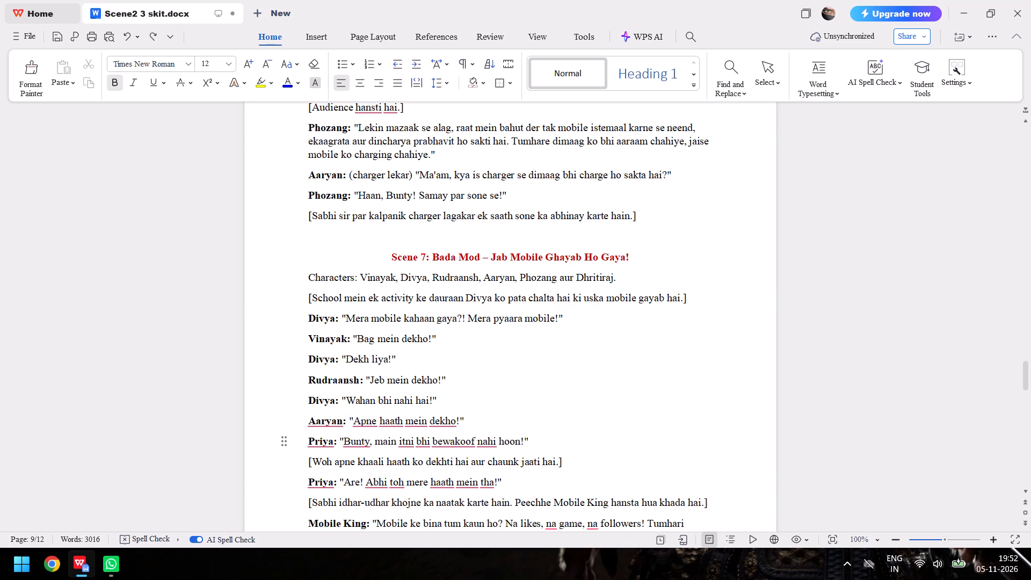
{"action": "key", "text": "ctrl+Delete"}
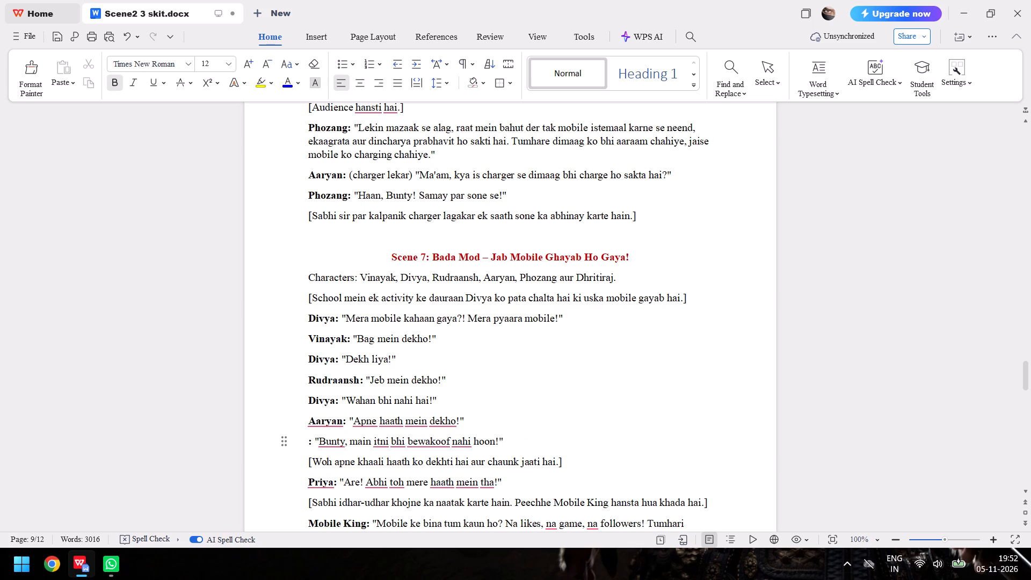
{"action": "type", "text": "Divya"}
{"action": "key", "text": "ctrl+Down"}
{"action": "key", "text": "ctrl+Down"}
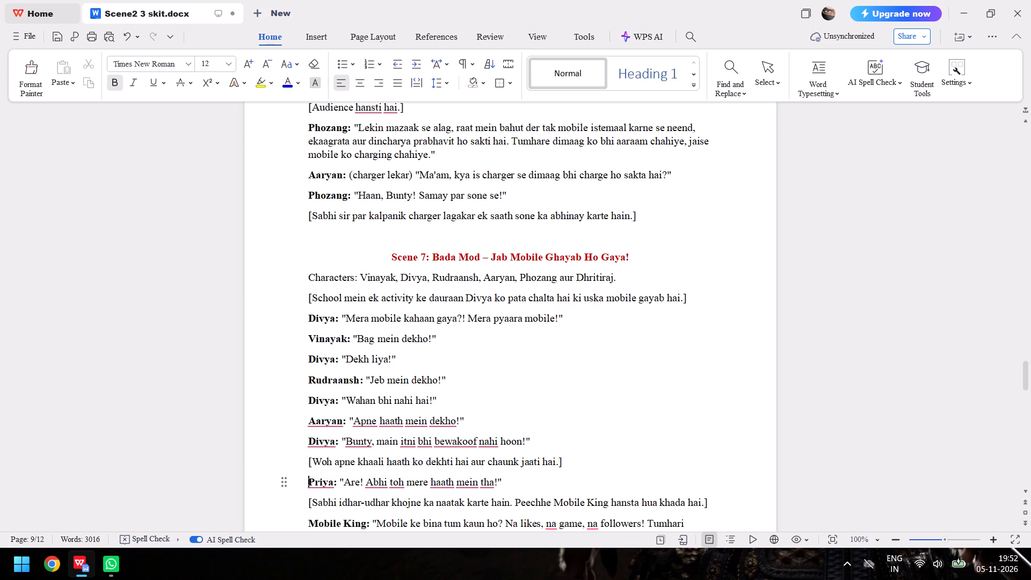
{"action": "key", "text": "ctrl+Delete"}
{"action": "type", "text": "Divya"}
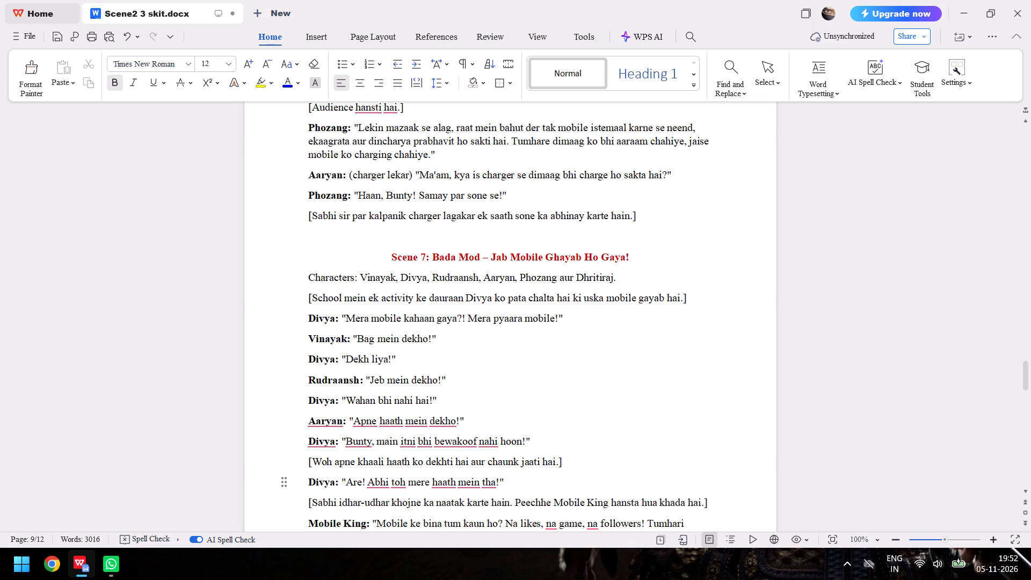
Replace Bunty with Aaryan inside Divya's "main itni bhi bewakoof nahi hoon!" dialogue.
{"action": "scroll", "coordinate": [444, 263], "scroll_direction": "down", "scroll_amount": 1}
{"action": "key", "text": "Up"}
{"action": "key", "text": "Up"}
{"action": "key", "text": "ctrl+Right"}
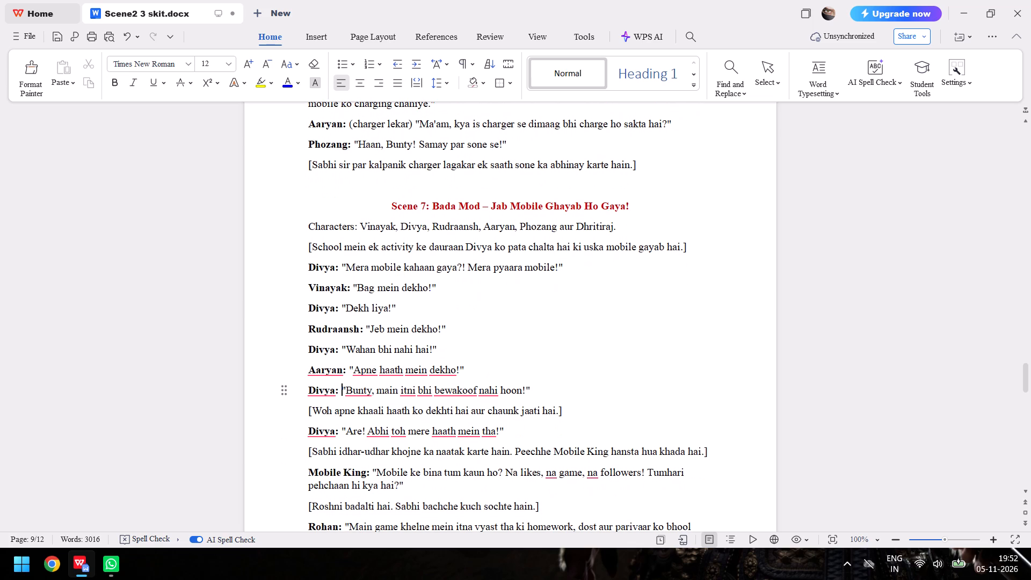
{"action": "key", "text": "ctrl+Right"}
{"action": "key", "text": "ctrl+Delete"}
{"action": "type", "text": "Aaryan"}
Replace the Mobile King speaker label with Dhritiraj on the "Mobile ke bina tum kaun ho?" line.
{"action": "key", "text": "ctrl+Down"}
{"action": "key", "text": "ctrl+Down"}
{"action": "key", "text": "ctrl+Down"}
{"action": "key", "text": "ctrl+Down"}
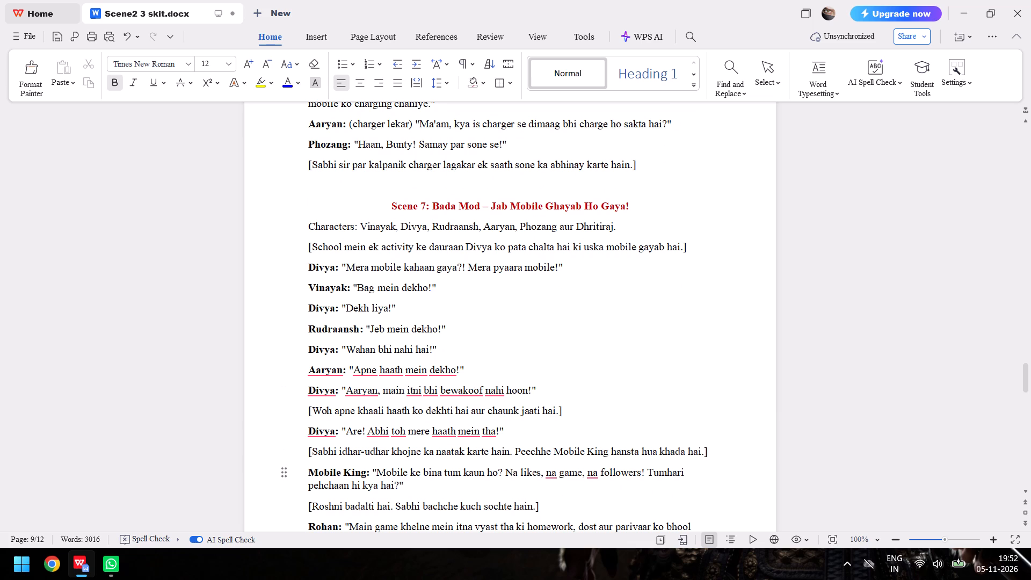
{"action": "key", "text": "ctrl+Delete"}
{"action": "key", "text": "ctrl+Delete"}
{"action": "type", "text": "Dhritiarj"}
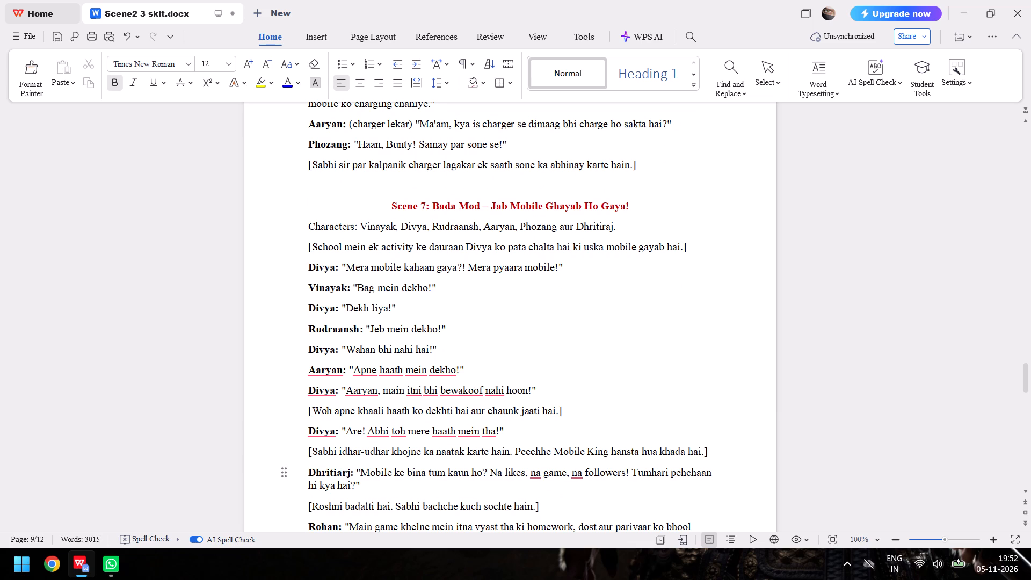
{"action": "key", "text": "BackSpace"}
{"action": "key", "text": "BackSpace"}
{"action": "type", "text": "ra"}
{"action": "key", "text": "j"}
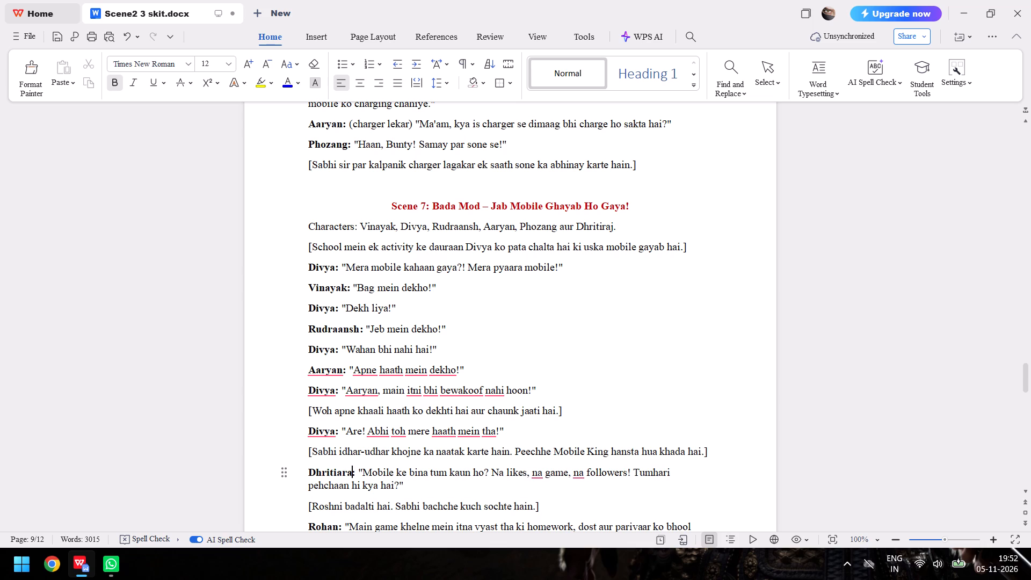
{"action": "key", "text": "Left"}
{"action": "key", "text": "Left"}
{"action": "key", "text": "Left"}
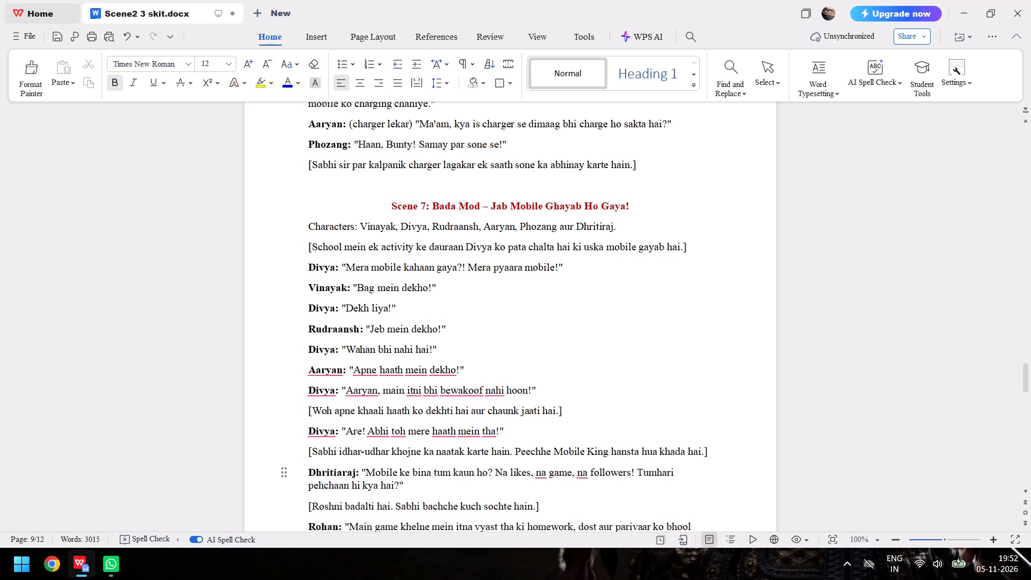
{"action": "key", "text": "BackSpace"}
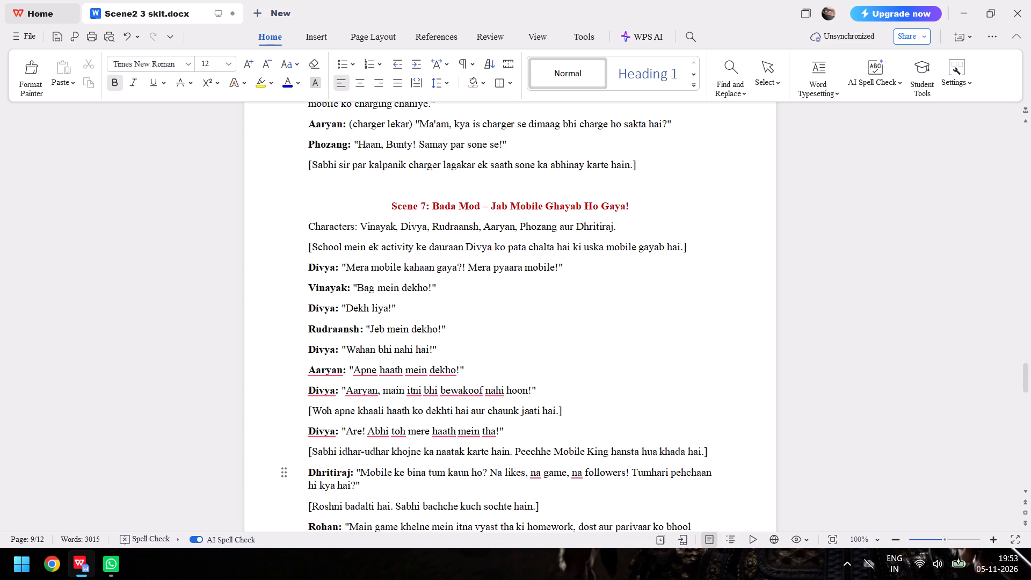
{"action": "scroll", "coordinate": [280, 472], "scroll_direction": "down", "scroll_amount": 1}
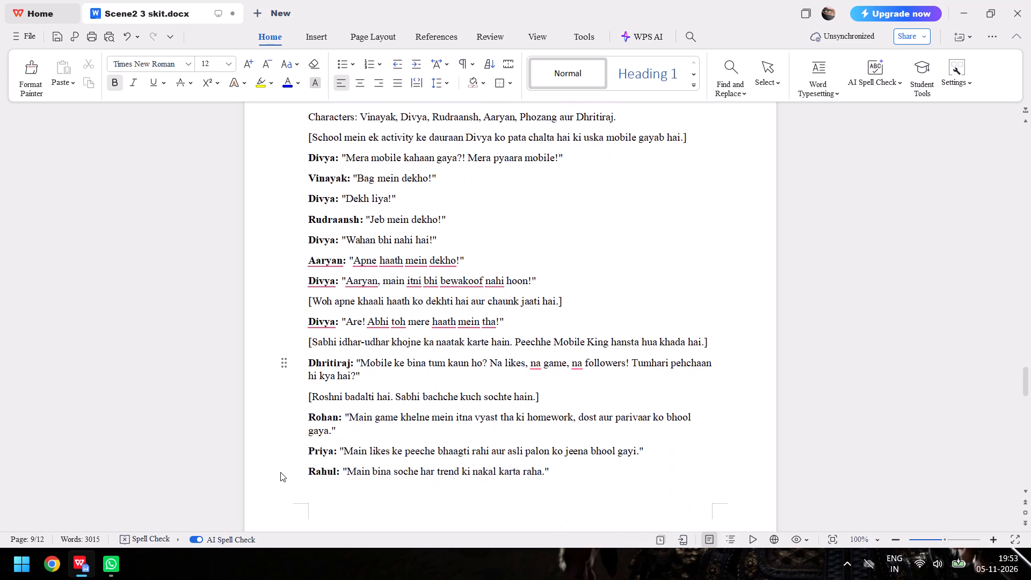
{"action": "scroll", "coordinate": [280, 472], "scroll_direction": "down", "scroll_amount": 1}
Open the pinned Kuro app.
{"action": "left_click", "coordinate": [388, 146]}
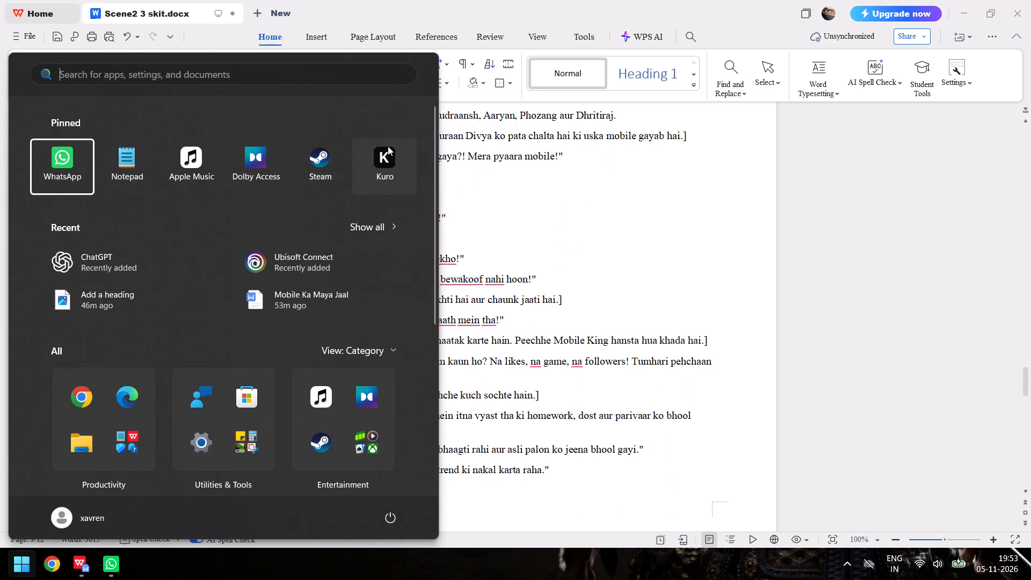
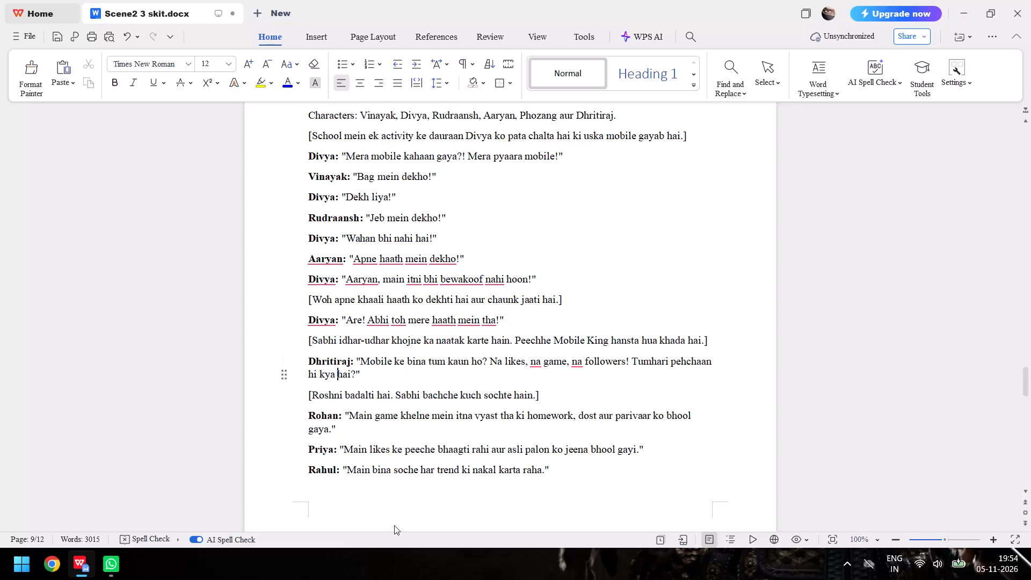
Replace the Rohan speaker label with Vinayak on the "Main game khelne mein itna vyast tha" line.
{"action": "key", "text": "Down"}
{"action": "key", "text": "Down"}
{"action": "key", "text": "ctrl+BackSpace"}
{"action": "type", "text": "Vinayak"}
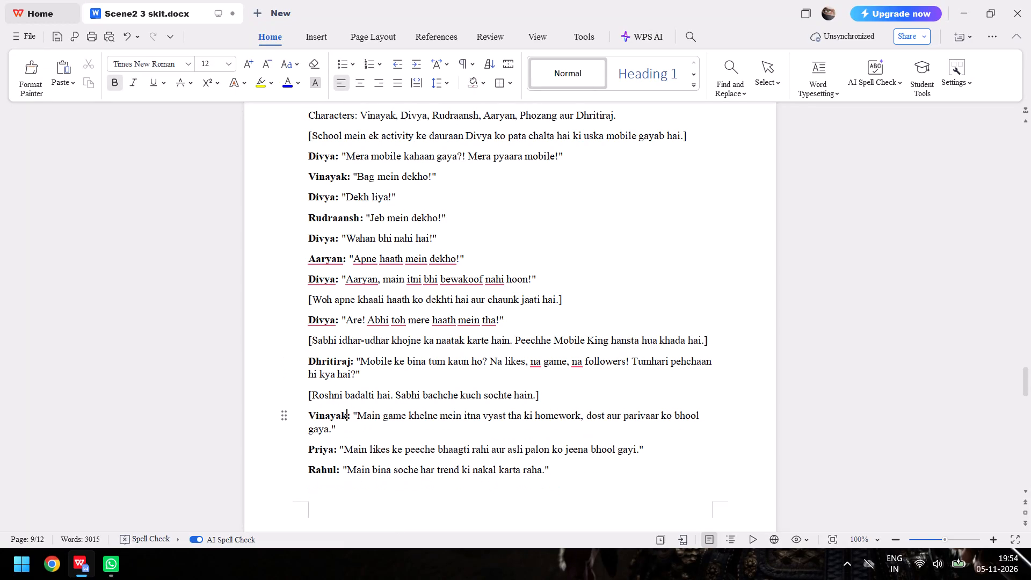
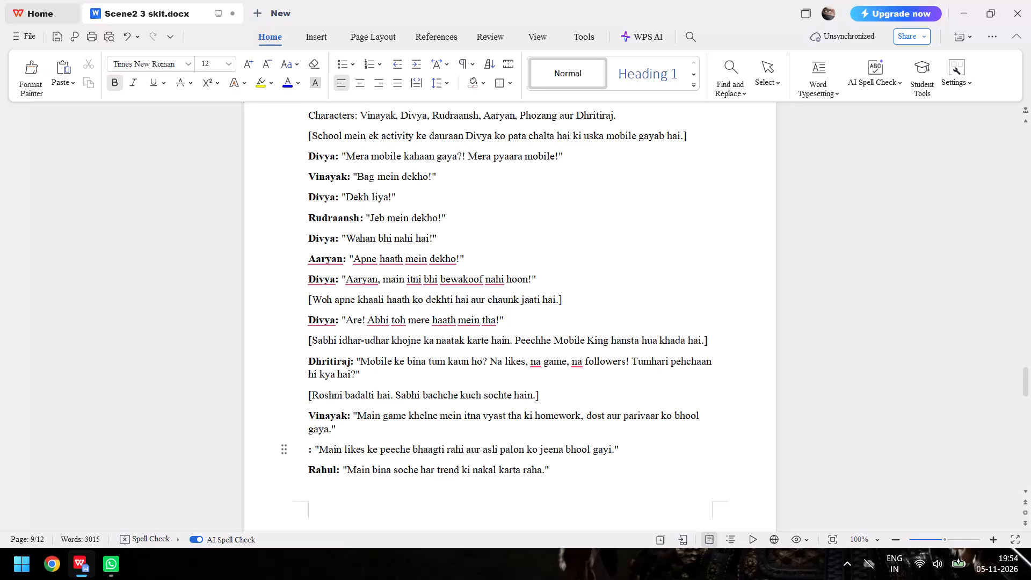
Set the speaker labels to Divya on the "Main likes ke peeche" line and Rudraansh on the "Main bina soche har trend" line.
{"action": "type", "text": "Divya"}
{"action": "key", "text": "ctrl+Left"}
{"action": "key", "text": "ctrl+Down"}
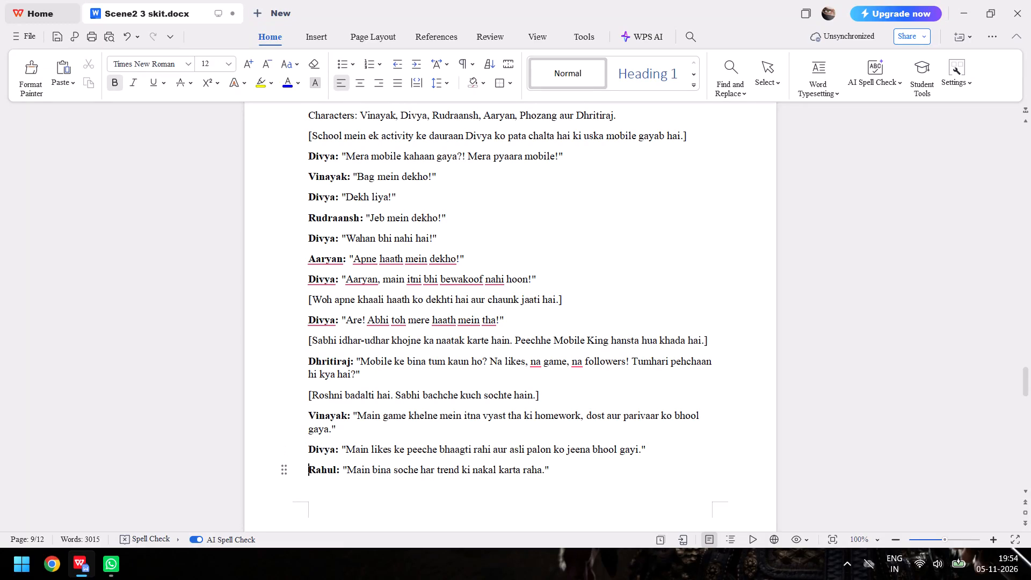
{"action": "key", "text": "ctrl+Delete"}
{"action": "type", "text": "Rudraansh"}
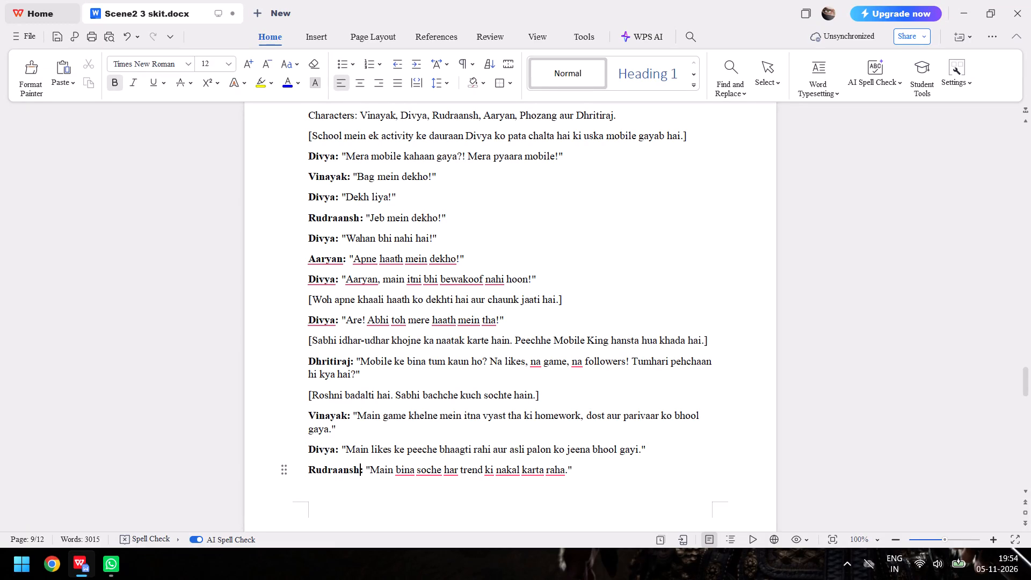
Replace the Bunty speaker label on the "Aur main apne doston se kam" line with the actor's name.
{"action": "scroll", "coordinate": [367, 498], "scroll_direction": "down", "scroll_amount": 5}
{"action": "scroll", "coordinate": [192, 314], "scroll_direction": "down", "scroll_amount": 4}
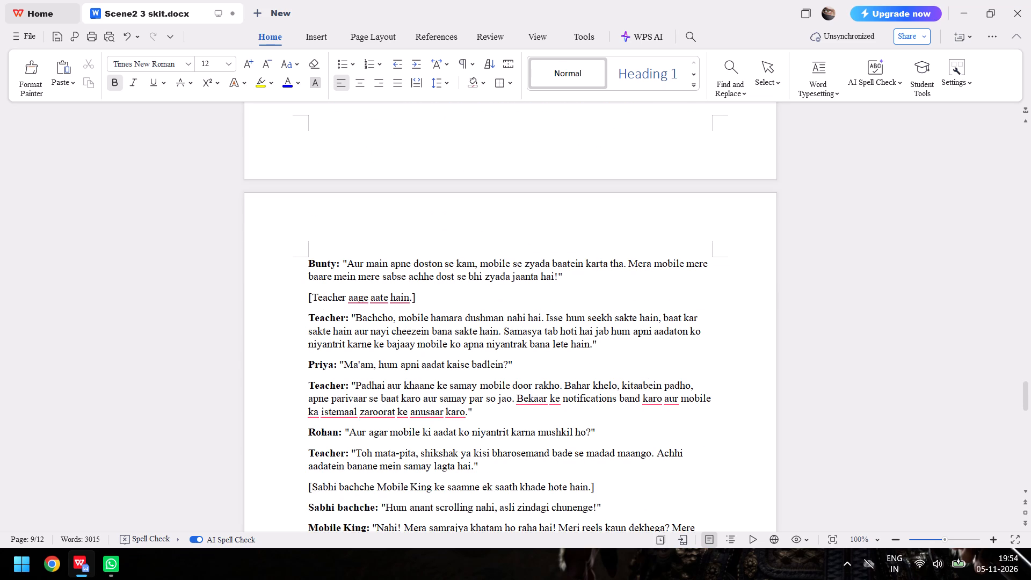
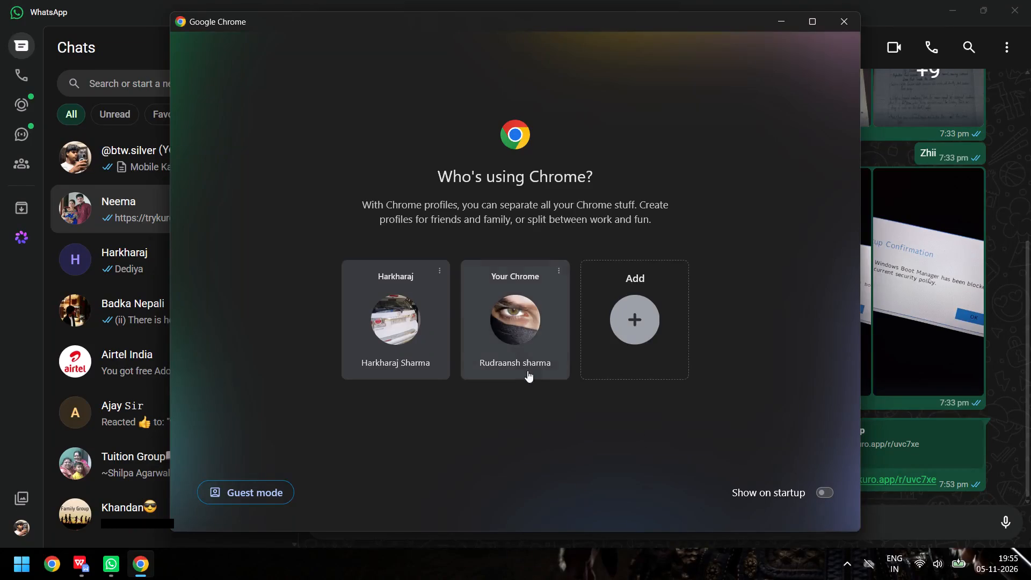
Open a browser window with the Chrome profile labelled "Your Chrome".
{"action": "left_click", "coordinate": [504, 336]}
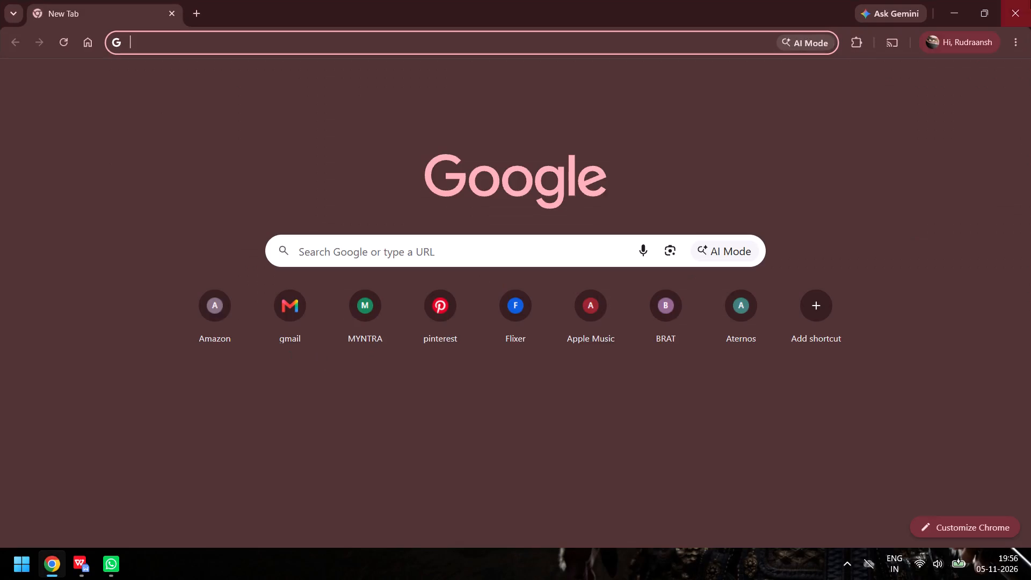
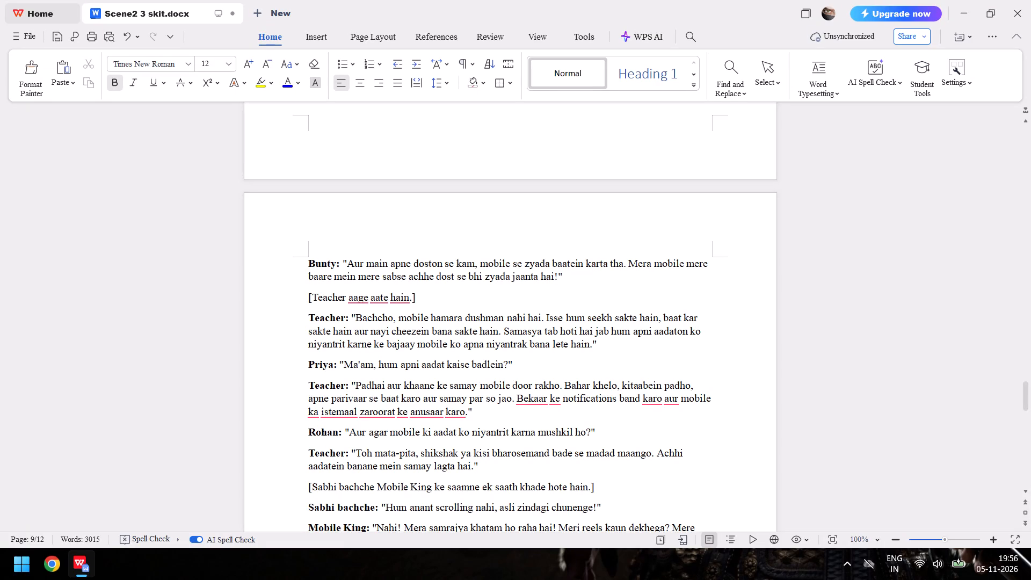
In the Scene2 3 skit document in WPS Office, place the text cursor before the speaker name Bunty on page 10.
{"action": "left_click", "coordinate": [310, 270]}
{"action": "left_click", "coordinate": [311, 257]}
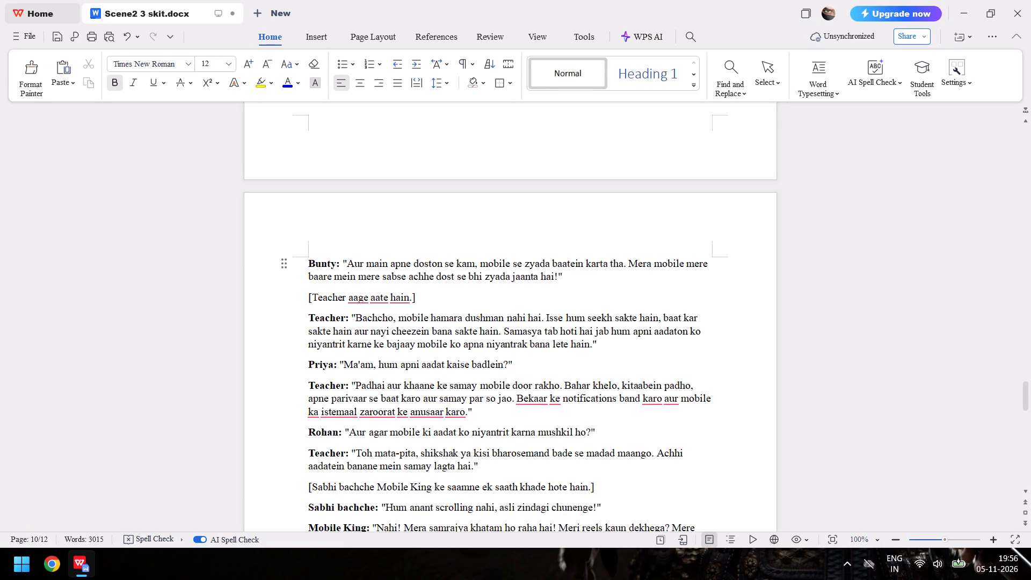
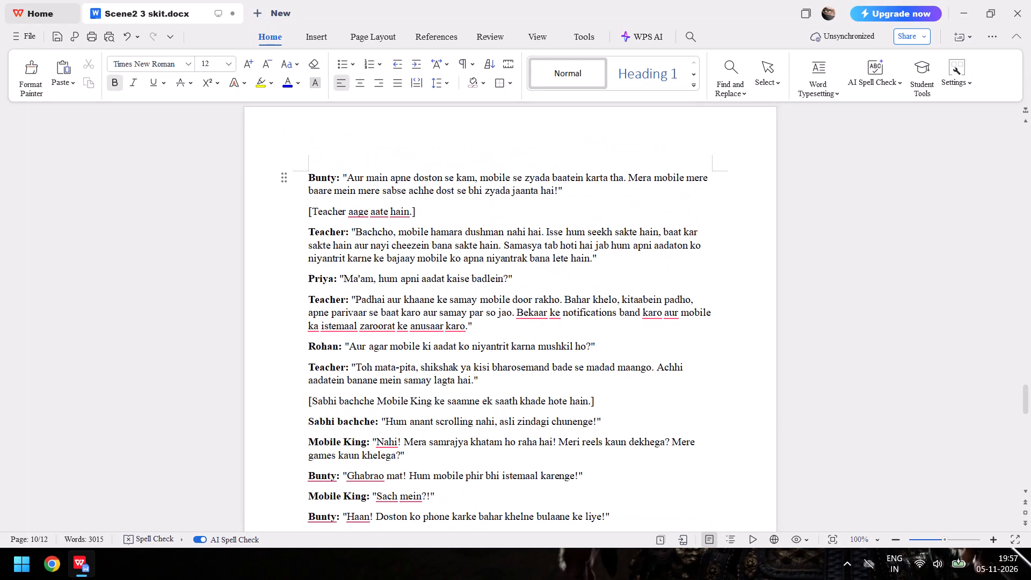
Replace the speaker name Bunty with Aaryan on the "Aur main apne doston se kam" line.
{"action": "key", "text": "ctrl+Delete"}
{"action": "type", "text": "Aaryan"}
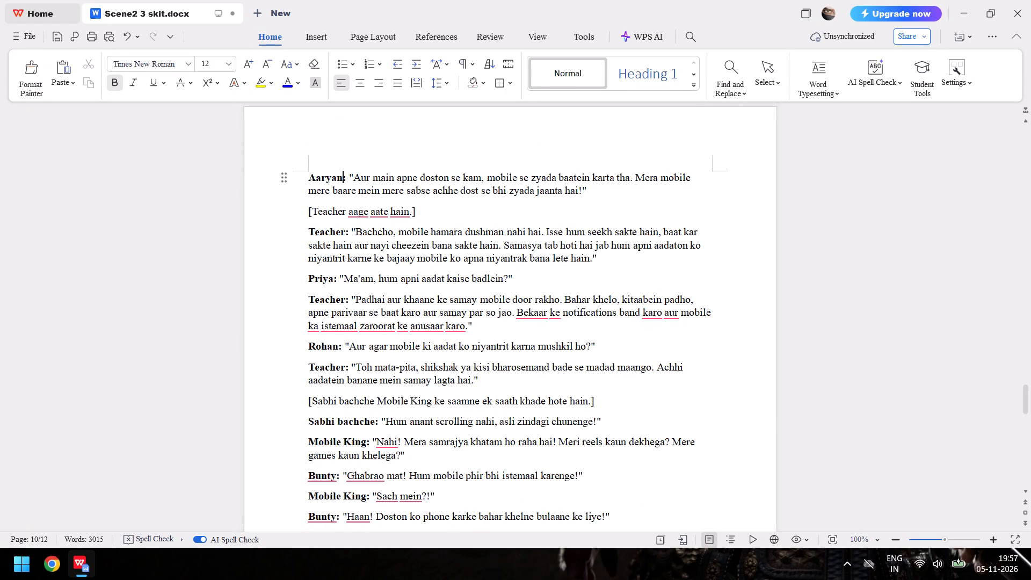
Replace Teacher with Phozang as speaker of the "Bachcho, mobile hamara dushman nahi hai" line and in the "aage aate hain" stage direction above it.
{"action": "key", "text": "ctrl+Down"}
{"action": "key", "text": "ctrl+Down"}
{"action": "key", "text": "ctrl+Delete"}
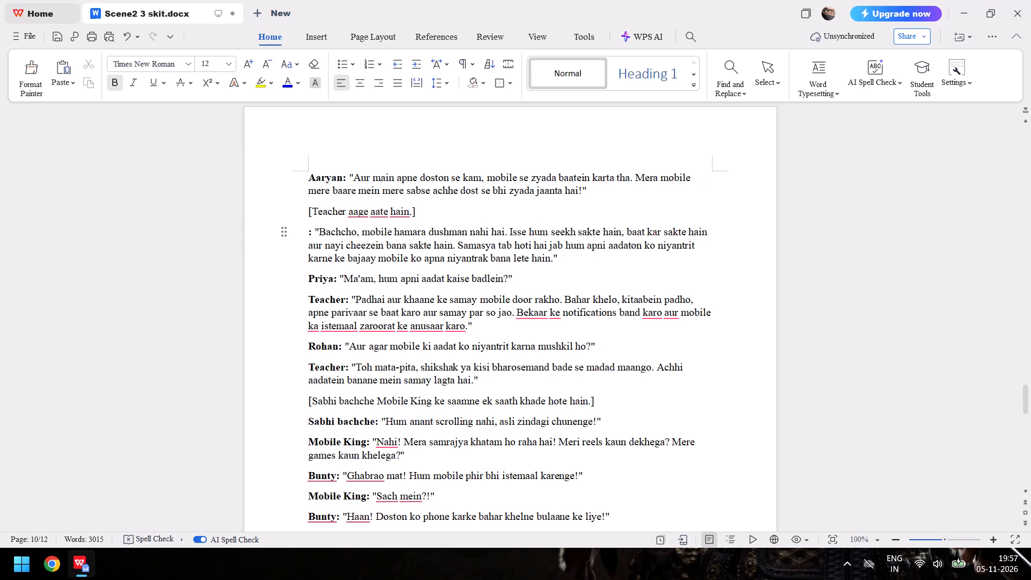
{"action": "type", "text": "Phozang"}
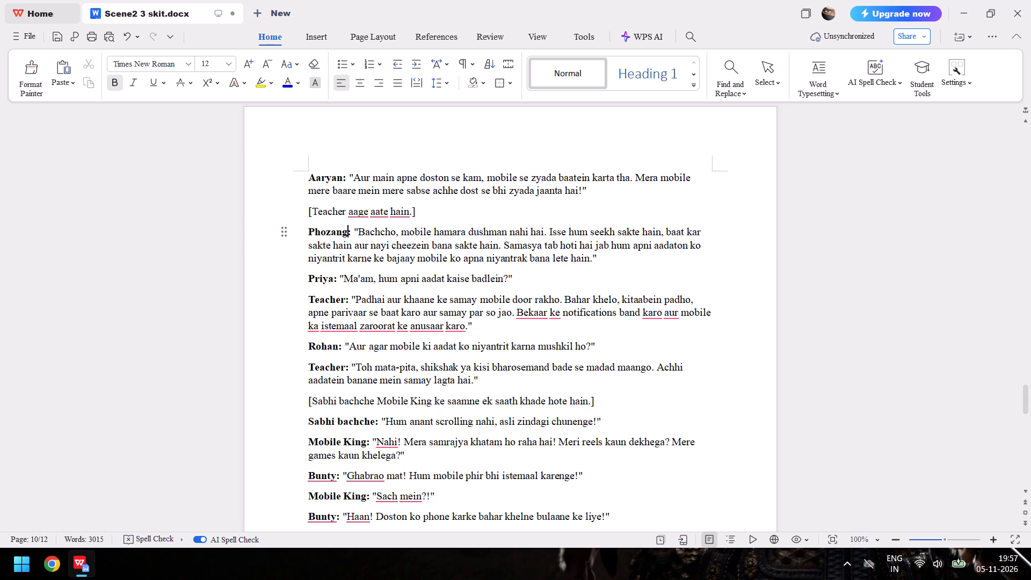
{"action": "key", "text": "Up"}
{"action": "key", "text": "Left"}
{"action": "key", "text": "ctrl+BackSpace"}
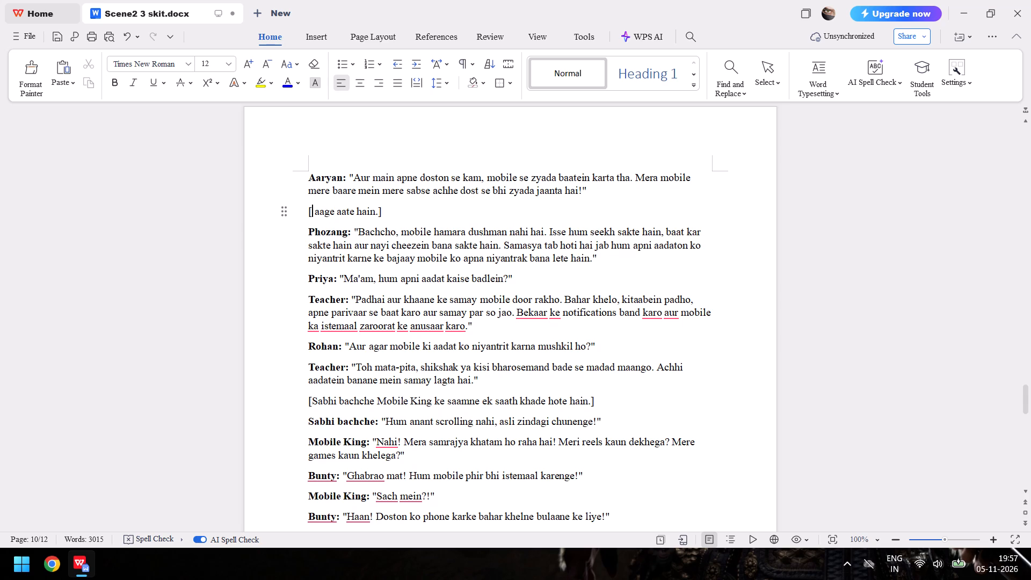
{"action": "type", "text": "Phozang"}
Replace the speaker name Priya with Divya and change "Ma'am" to "Sir" in the "hum apni aadat kaise badlein" line.
{"action": "key", "text": "ctrl+Down"}
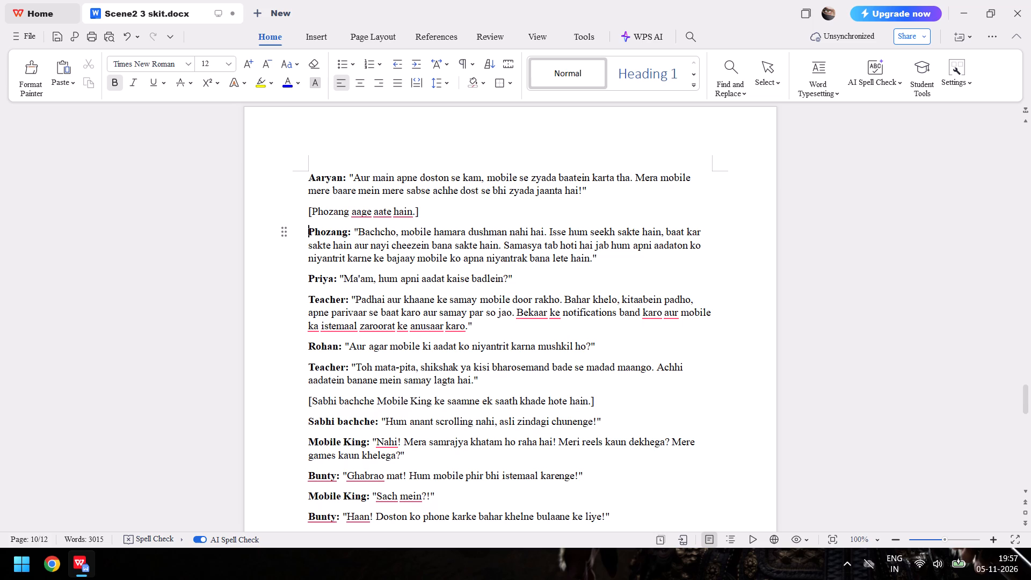
{"action": "key", "text": "ctrl+Down"}
{"action": "key", "text": "ctrl+Delete"}
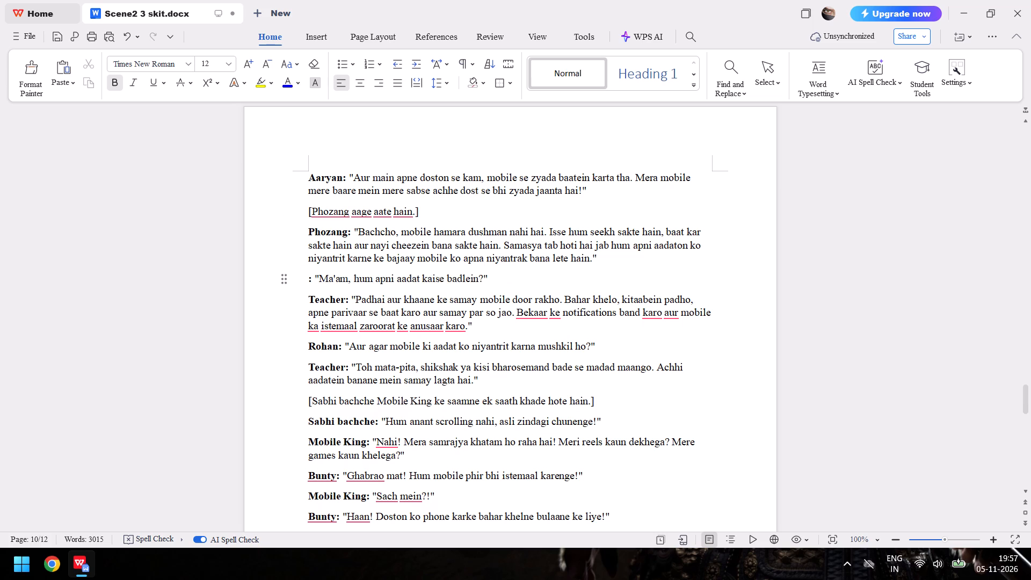
{"action": "type", "text": "Divya"}
{"action": "key", "text": "ctrl+Right"}
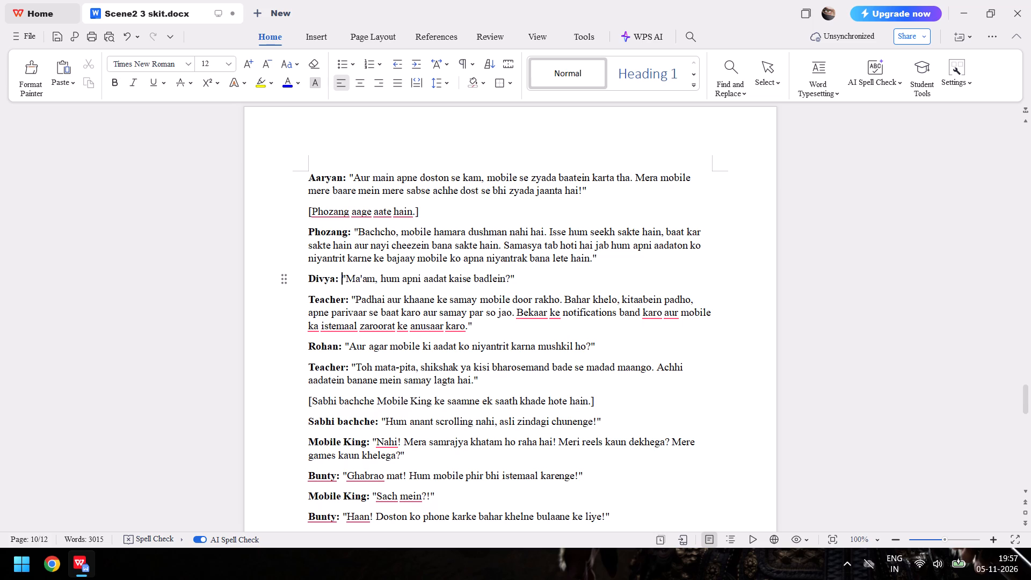
{"action": "key", "text": "ctrl+Right"}
{"action": "key", "text": "ctrl+Delete"}
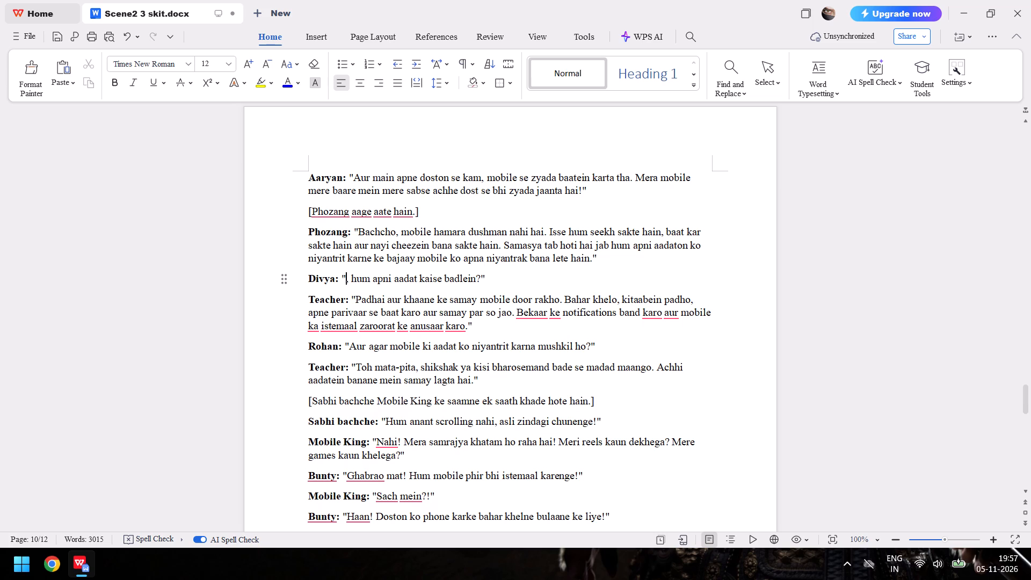
{"action": "type", "text": "Sir"}
Replace speaker Teacher with Phozang on the "Padhai aur khaane" line and Rohan with Vinayak on the "Aur agar mobile" line.
{"action": "key", "text": "ctrl+Down"}
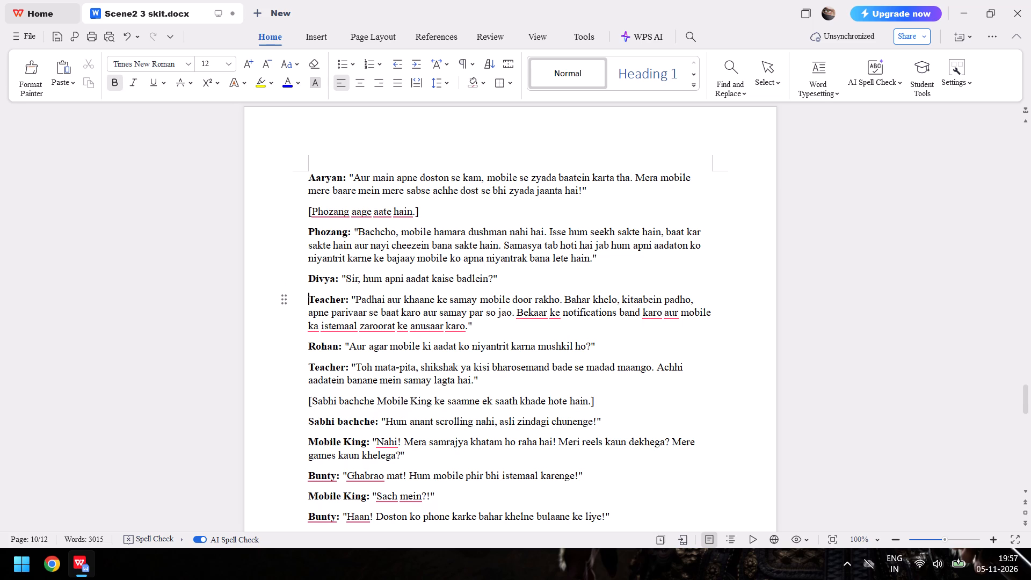
{"action": "key", "text": "ctrl+Delete"}
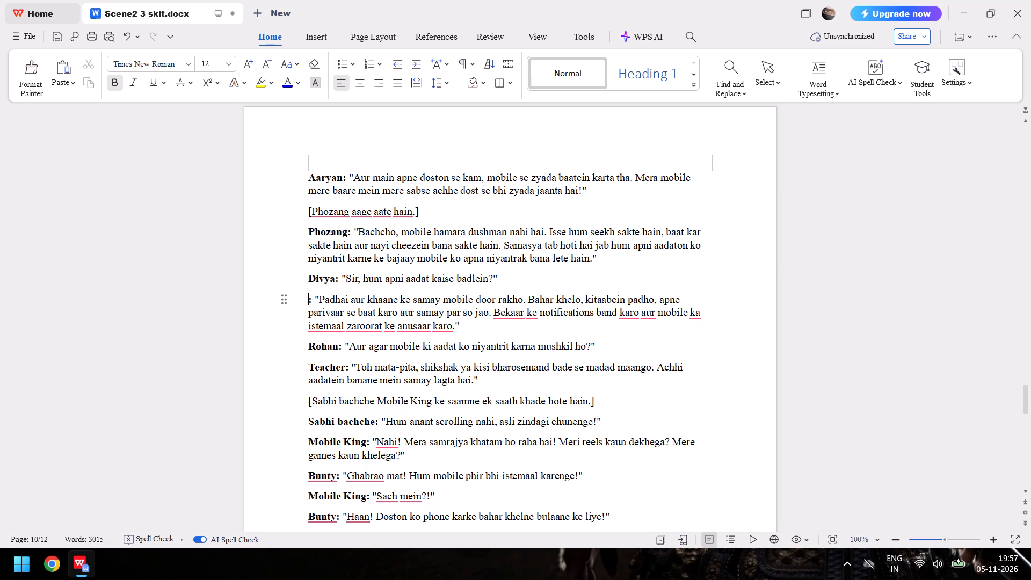
{"action": "type", "text": "Phozang"}
{"action": "key", "text": "ctrl+Down"}
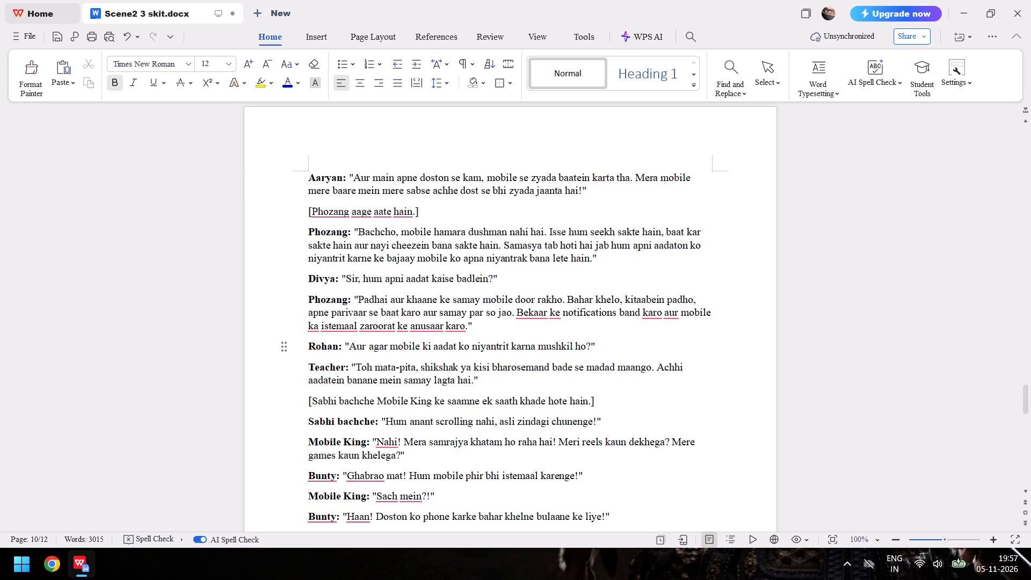
{"action": "key", "text": "ctrl+Delete"}
{"action": "type", "text": "Vinayak"}
Replace the speaker name Teacher with Phozang on the "Toh mata-pita, shikshak" line.
{"action": "key", "text": "ctrl+Up"}
{"action": "key", "text": "ctrl+Down"}
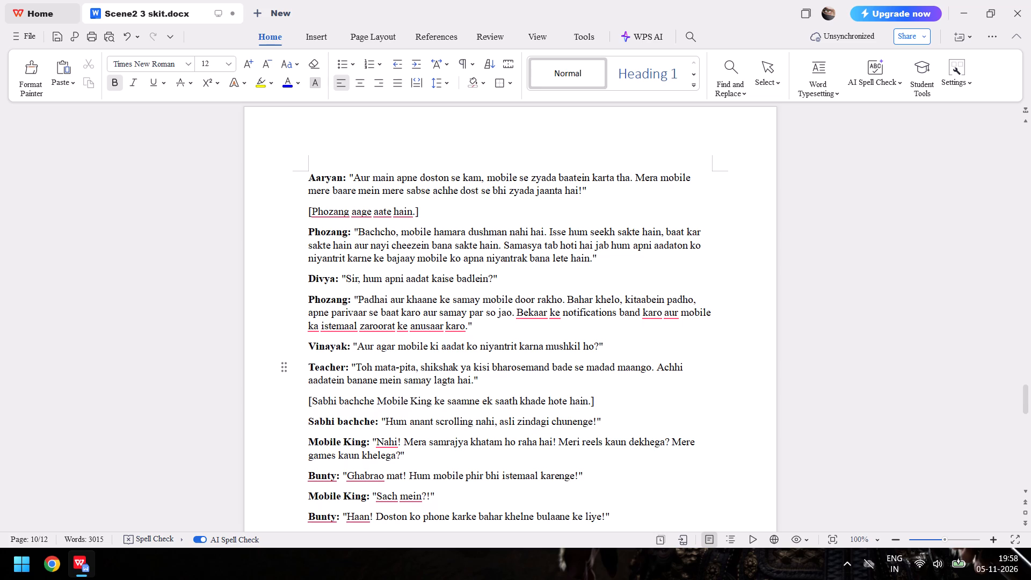
{"action": "key", "text": "ctrl+Delete"}
{"action": "type", "text": "Phoaz"}
{"action": "type", "text": "ng"}
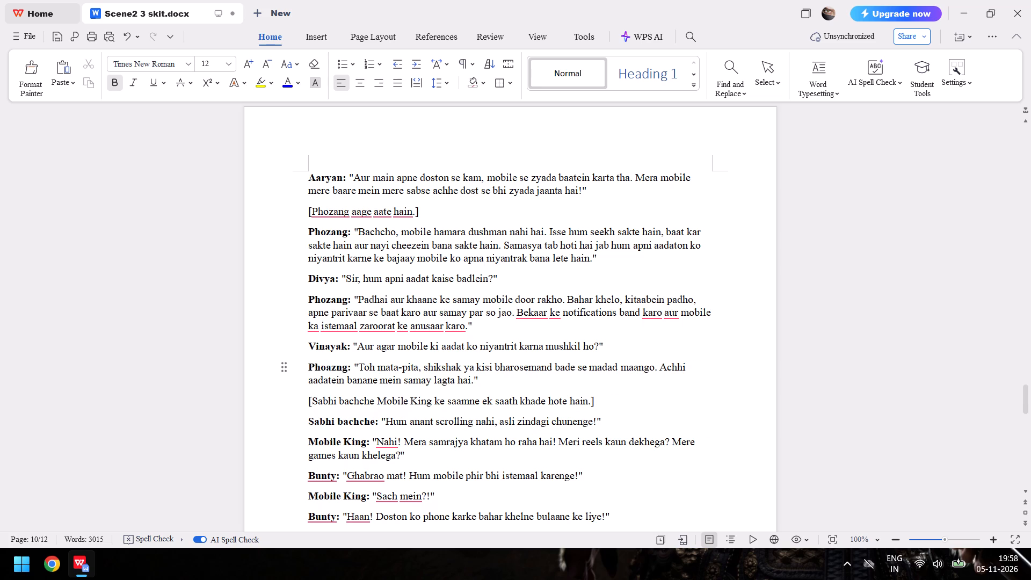
{"action": "key", "text": "BackSpace"}
{"action": "key", "text": "BackSpace"}
{"action": "key", "text": "BackSpace"}
{"action": "key", "text": "BackSpace"}
{"action": "type", "text": "zang"}
Replace Mobile King with Dhritiraj in the "Sabhi bachche ... ke saamne ek saath khade hote hain" stage direction.
{"action": "key", "text": "ctrl+Down"}
{"action": "key", "text": "ctrl+Down"}
{"action": "key", "text": "ctrl+Up"}
{"action": "key", "text": "ctrl+Right"}
{"action": "key", "text": "ctrl+Right"}
{"action": "key", "text": "ctrl+Right"}
{"action": "key", "text": "ctrl+Right"}
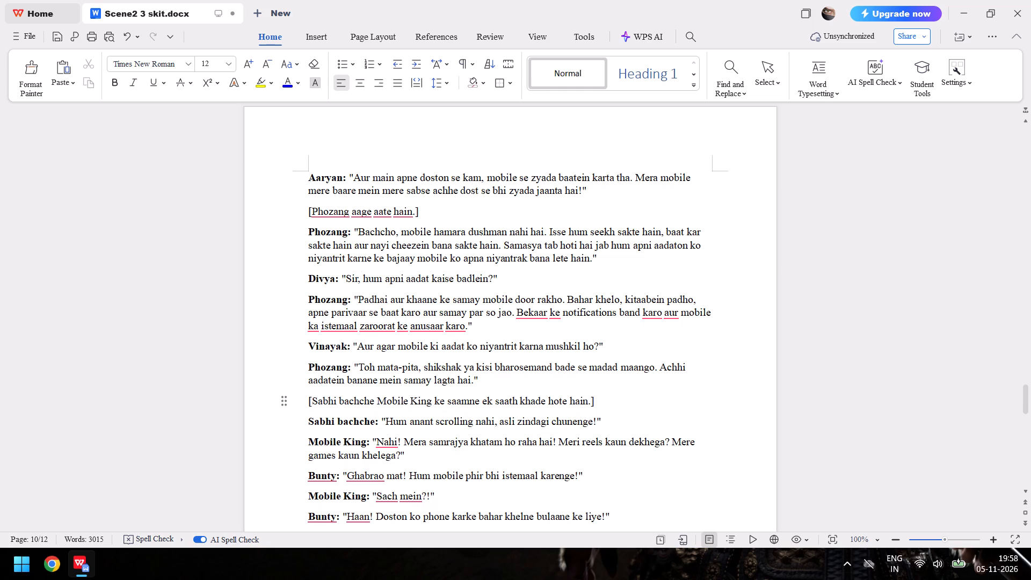
{"action": "key", "text": "ctrl+Left"}
{"action": "key", "text": "ctrl+Delete"}
{"action": "key", "text": "ctrl+Delete"}
{"action": "type", "text": "Dhritiraj"}
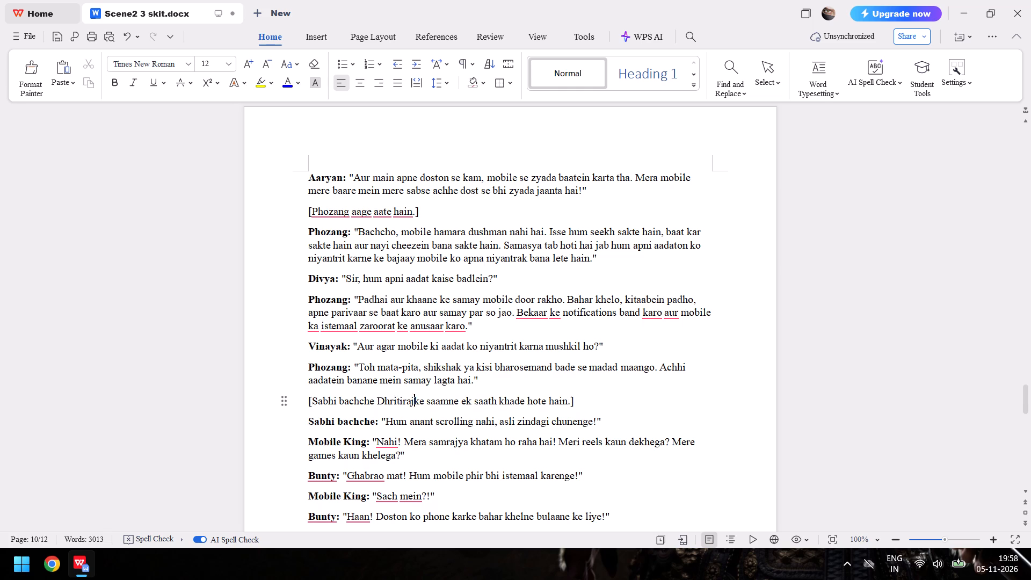
Replace the speaker name Mobile King with Dhritiraj on the "Nahi! Mera samrajya khatam ho raha hai!" line.
{"action": "key", "text": "ctrl+Down"}
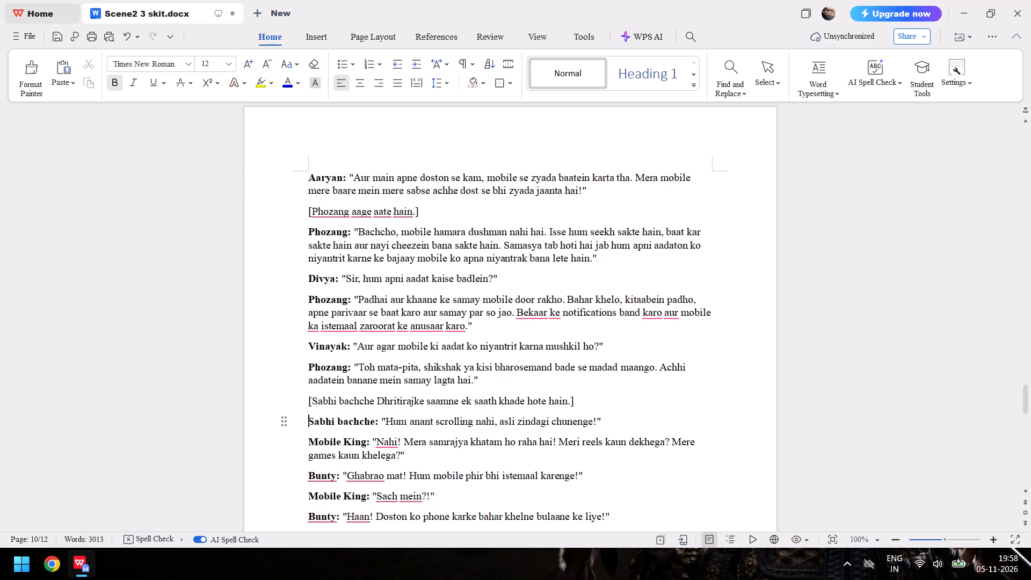
{"action": "key", "text": "ctrl+Down"}
{"action": "key", "text": "ctrl+Delete"}
{"action": "key", "text": "ctrl+Delete"}
{"action": "type", "text": "Dhritiraj"}
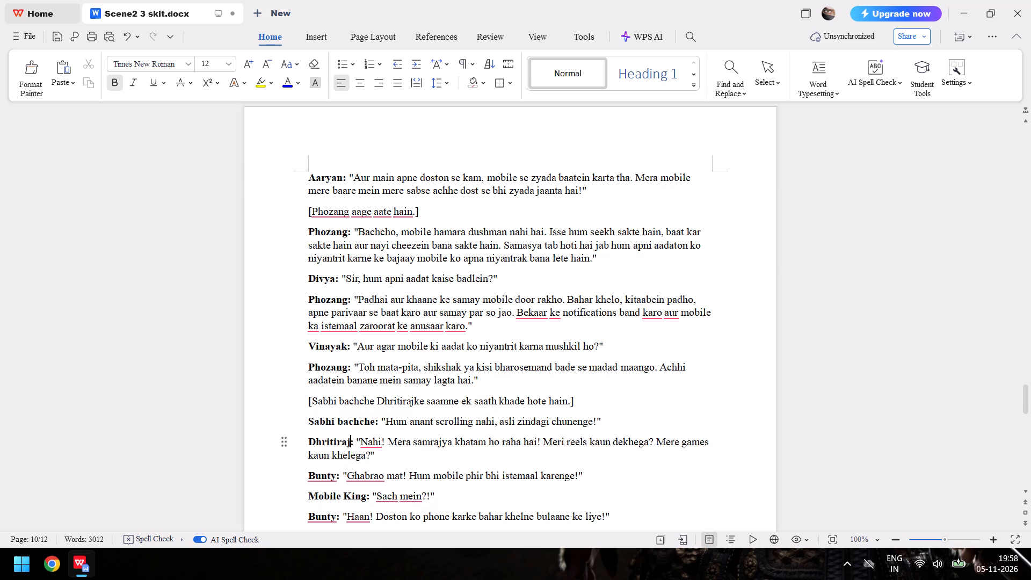
Replace the speaker name Bunty with Aaryan on the "Ghabrao mat!" line.
{"action": "scroll", "coordinate": [440, 398], "scroll_direction": "down", "scroll_amount": 3}
{"action": "key", "text": "ctrl+Down"}
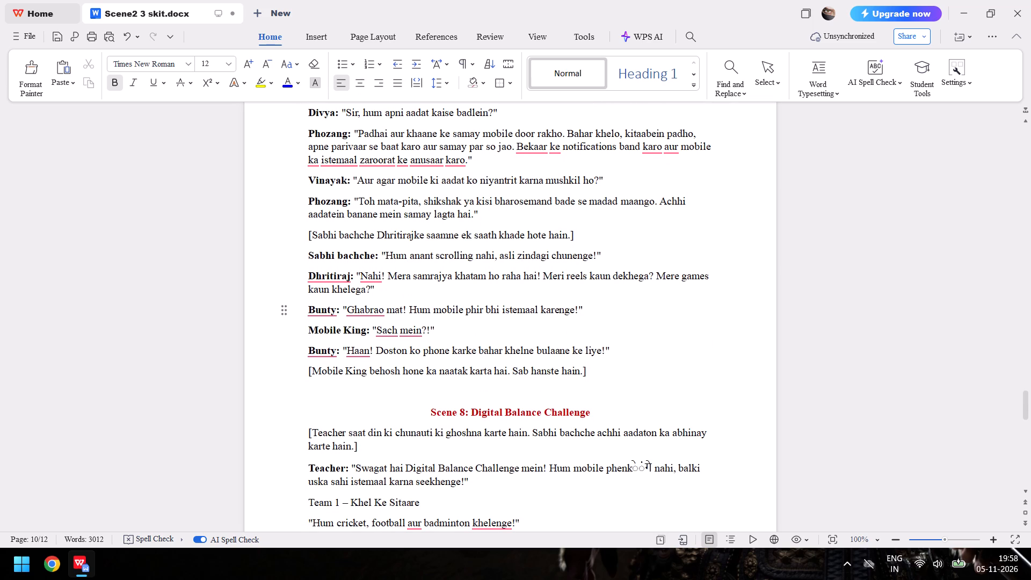
{"action": "key", "text": "ctrl+Delete"}
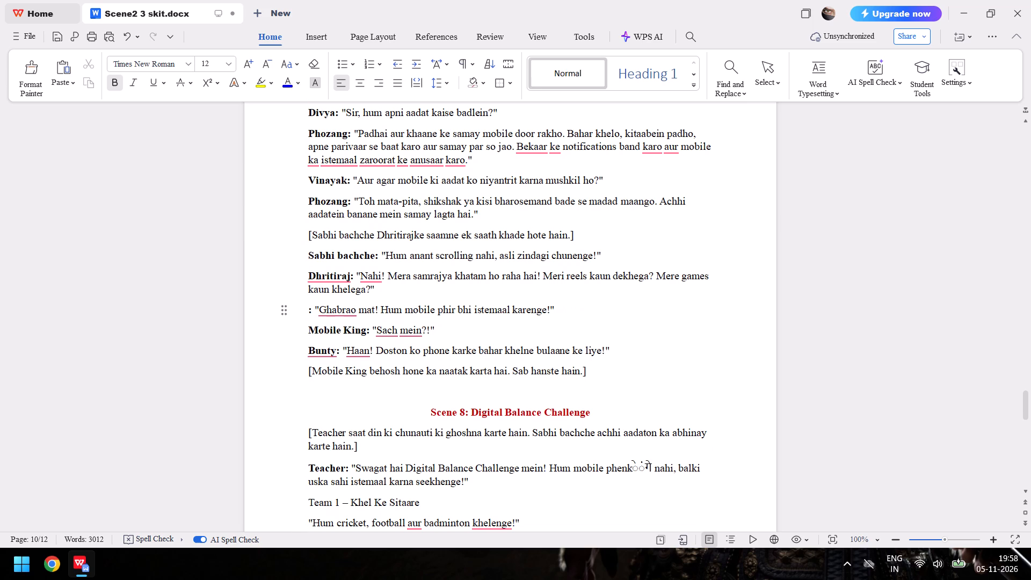
{"action": "type", "text": "Aaryan"}
Replace the speaker name Mobile King with Dhritiraj on the "Sach mein?!" line.
{"action": "key", "text": "ctrl+Down"}
{"action": "key", "text": "ctrl+Delete"}
{"action": "key", "text": "ctrl+Delete"}
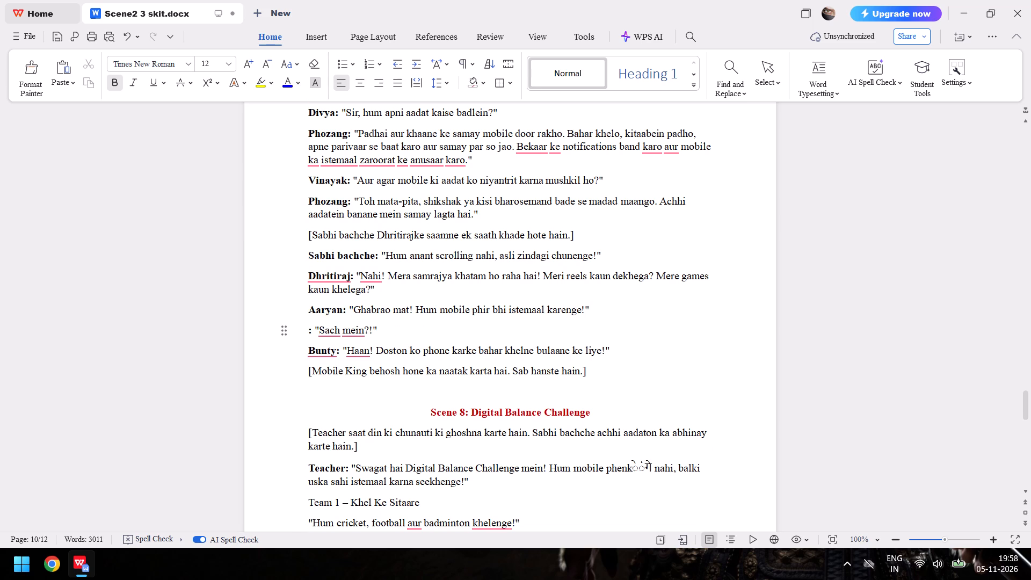
{"action": "key", "text": "ctrl+z"}
{"action": "key", "text": "ctrl+z"}
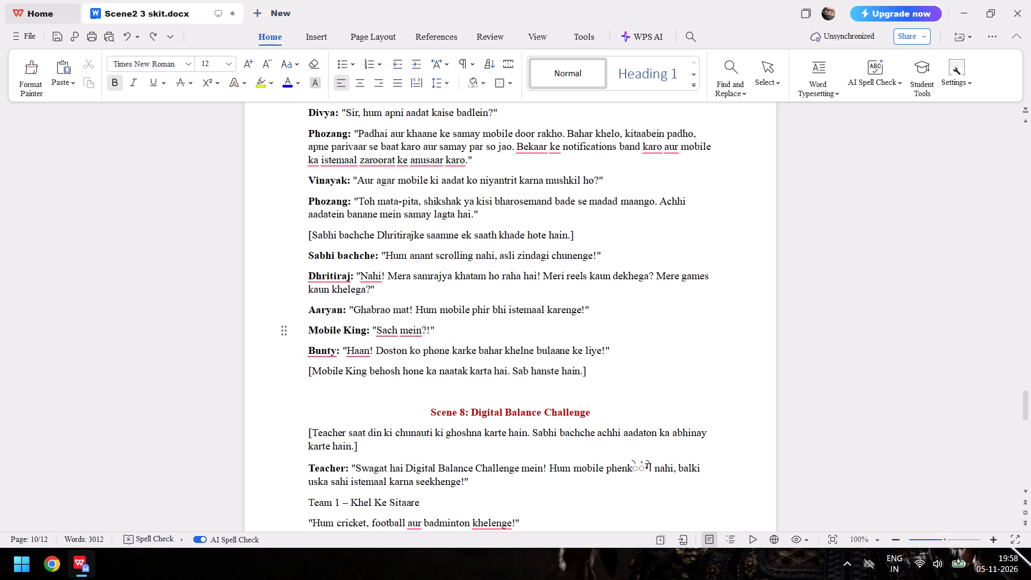
{"action": "key", "text": "ctrl+y"}
{"action": "key", "text": "ctrl+y"}
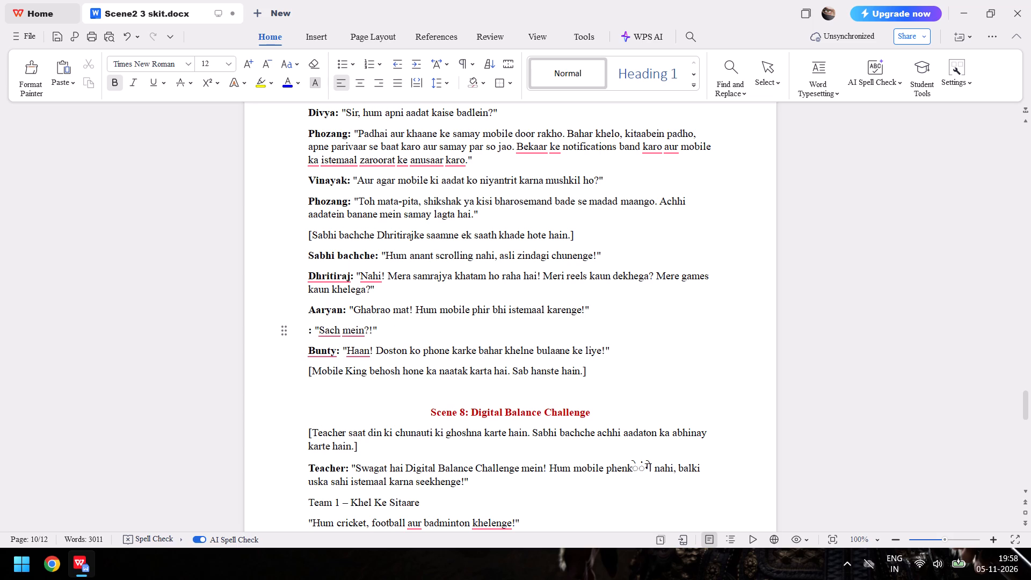
{"action": "type", "text": "Dhritiraj"}
Replace the speaker name Bunty with Aaryan on the "Haan! Doston ko phone karke" line.
{"action": "key", "text": "ctrl+Down"}
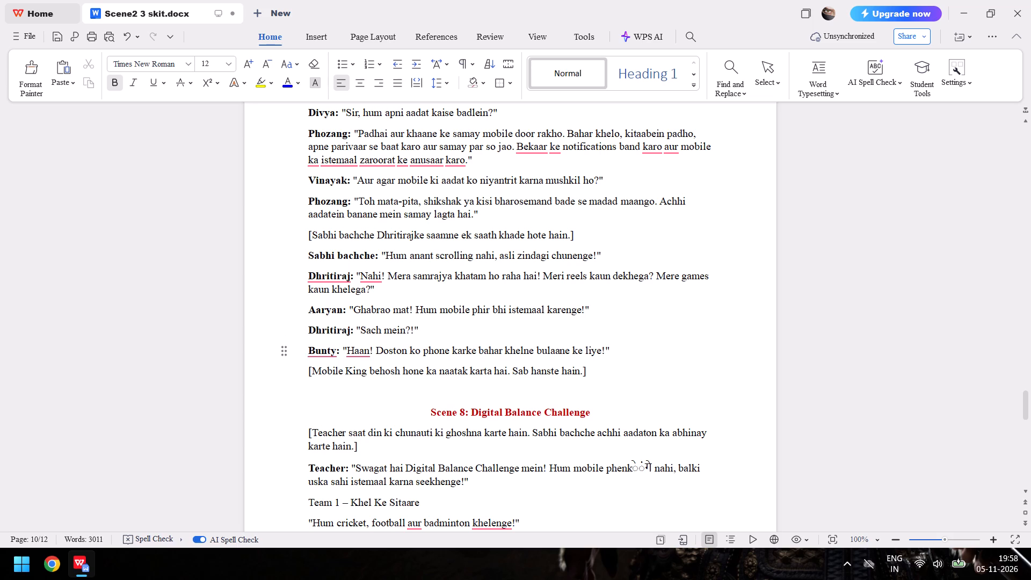
{"action": "key", "text": "ctrl+Delete"}
{"action": "type", "text": "Aaryan"}
Replace Mobile King with Dhritiraj in the "behosh hone ka naatak karta hai" stage direction before Scene 8.
{"action": "key", "text": "ctrl+Down"}
{"action": "key", "text": "ctrl+Right"}
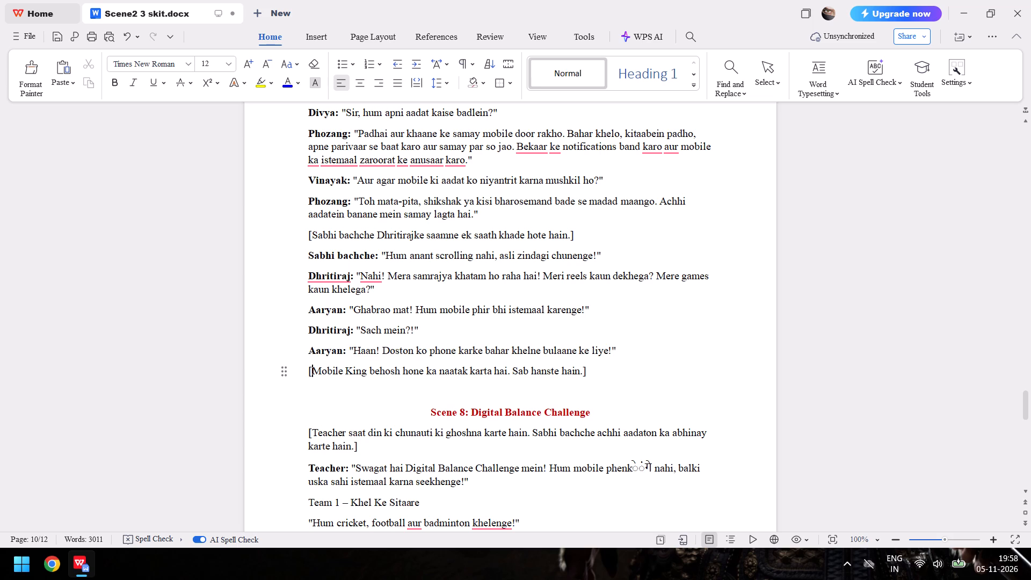
{"action": "key", "text": "ctrl+Delete"}
{"action": "key", "text": "ctrl+Delete"}
{"action": "type", "text": "Dhritiraj"}
{"action": "key", "text": "space"}
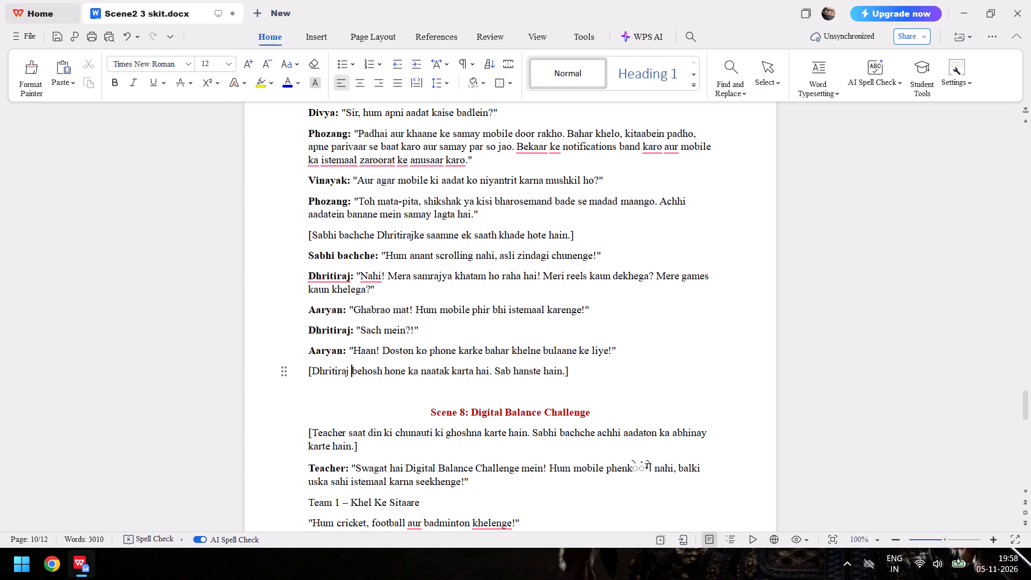
Replace Teacher with Phozang in the opening stage direction of Scene 8: Digital Balance Challenge.
{"action": "key", "text": "ctrl+Down"}
{"action": "key", "text": "ctrl+Down"}
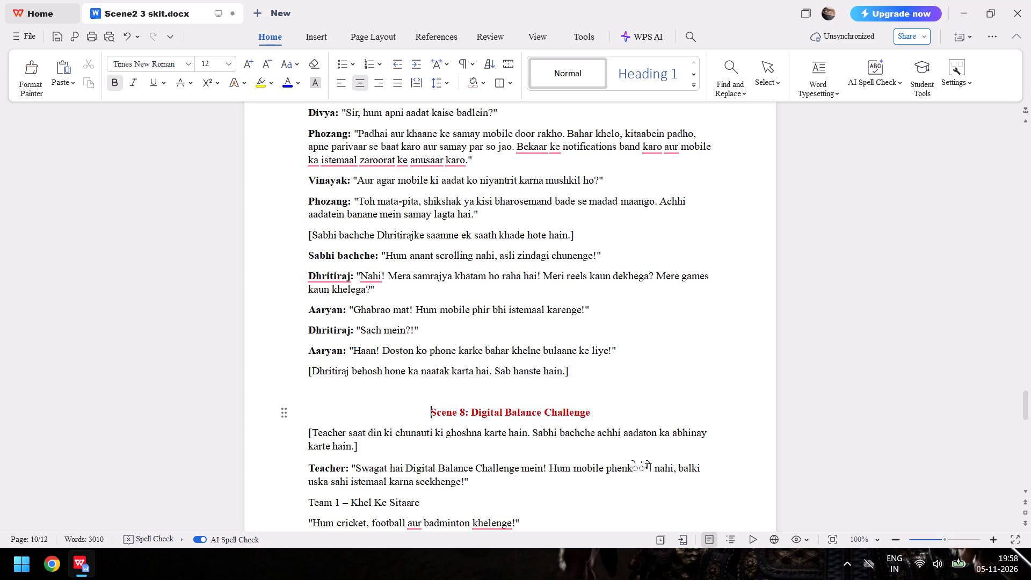
{"action": "key", "text": "ctrl+Down"}
{"action": "key", "text": "Right"}
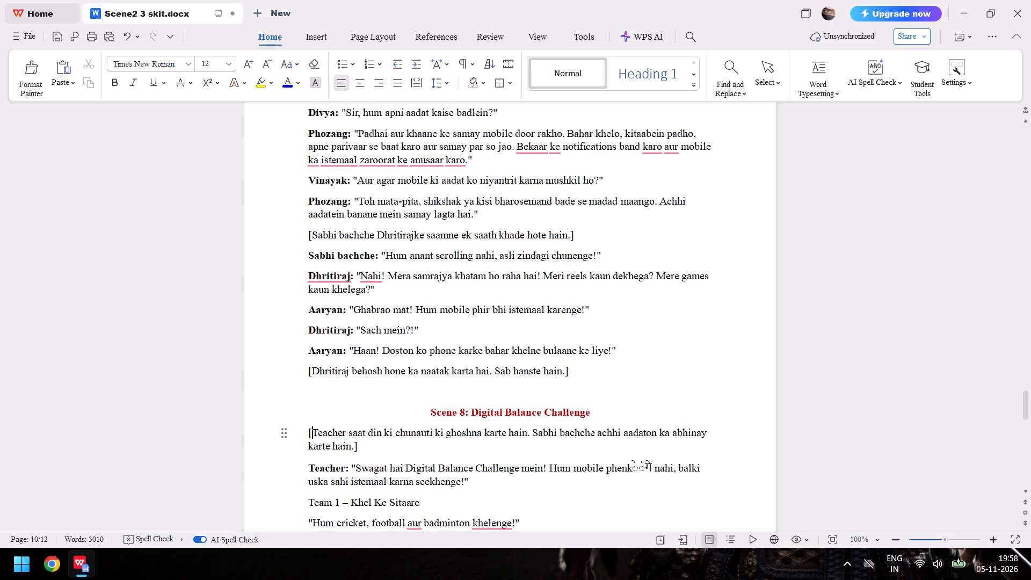
{"action": "key", "text": "ctrl+Delete"}
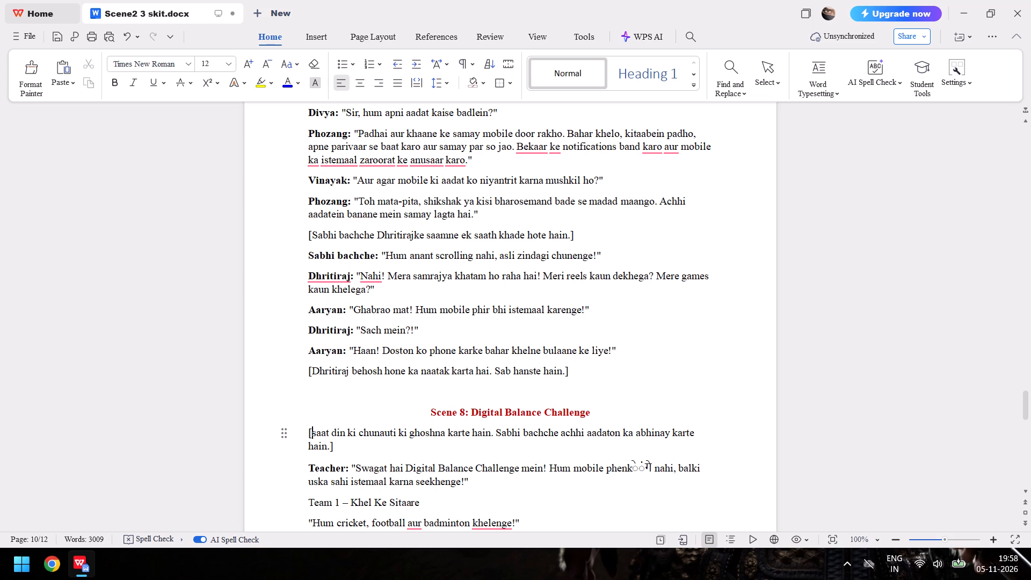
{"action": "key", "text": "ctrl+z"}
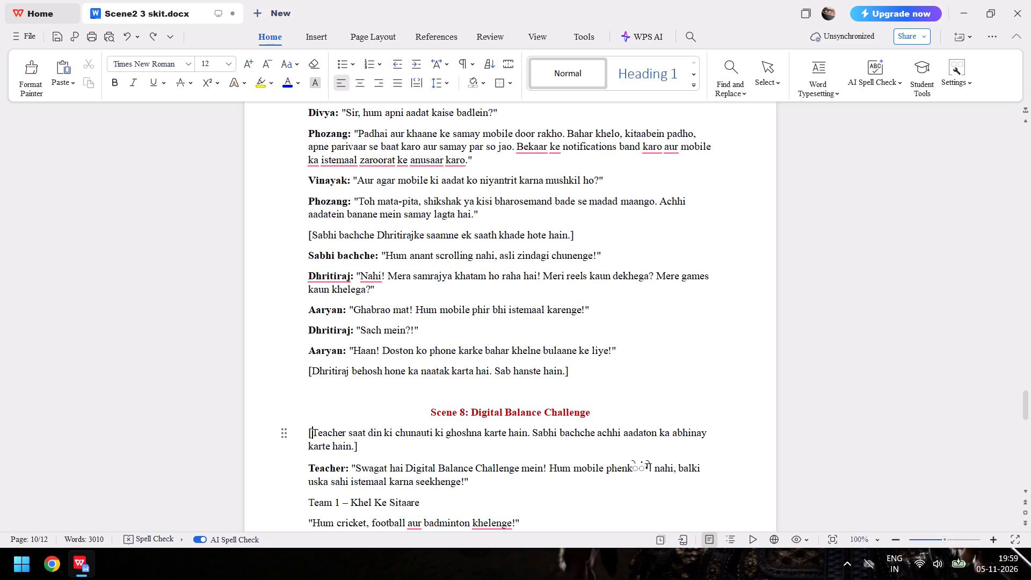
{"action": "key", "text": "ctrl+Delete"}
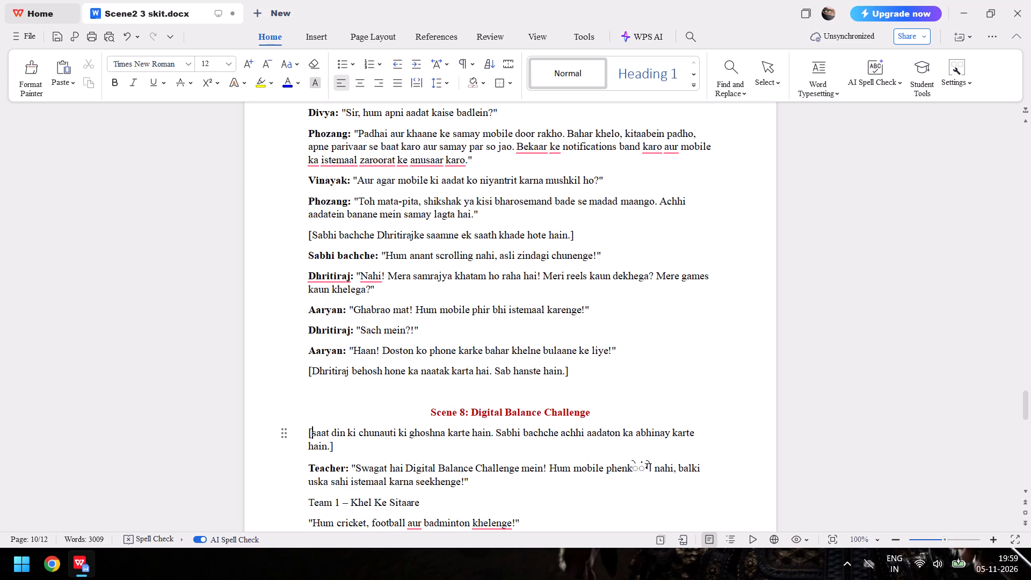
{"action": "type", "text": "Phozang"}
{"action": "key", "text": "space"}
{"action": "scroll", "coordinate": [477, 379], "scroll_direction": "down", "scroll_amount": 2}
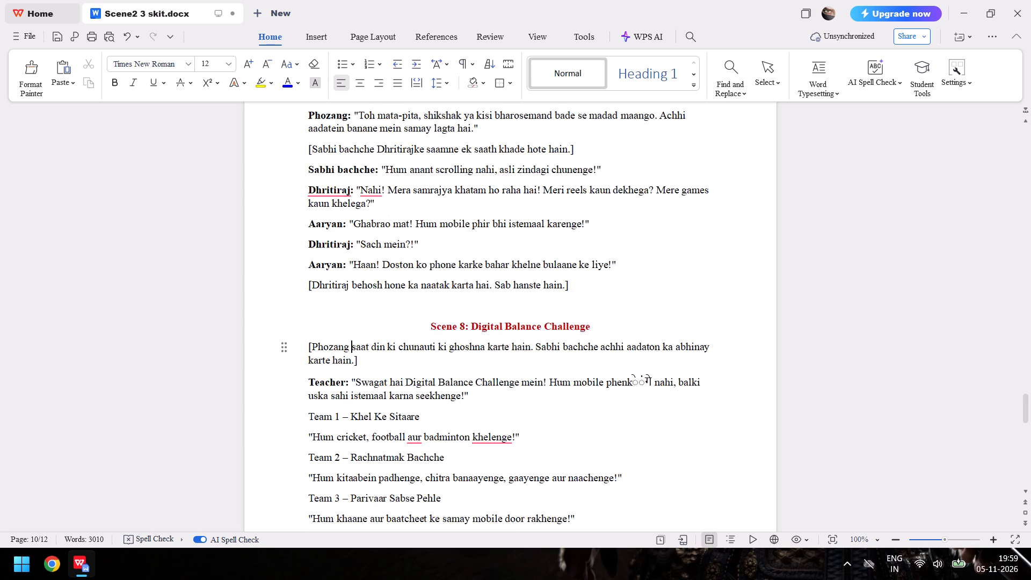
Replace the speaker name Teacher with Phozang on the "Swagat hai Digital Balance Challenge mein!" line in Scene 8.
{"action": "scroll", "coordinate": [475, 380], "scroll_direction": "down", "scroll_amount": 1}
{"action": "key", "text": "ctrl+Down"}
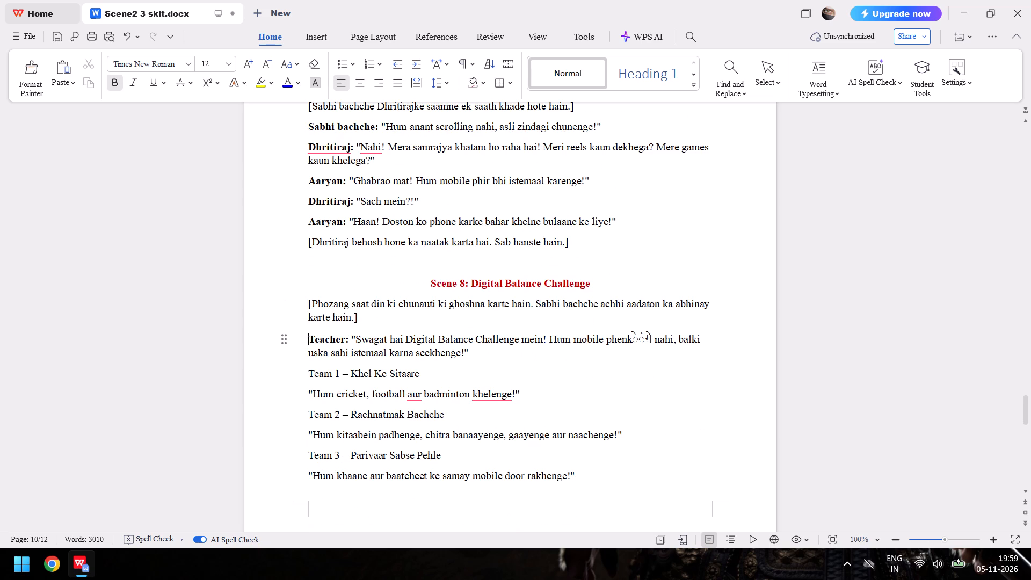
{"action": "key", "text": "ctrl+Delete"}
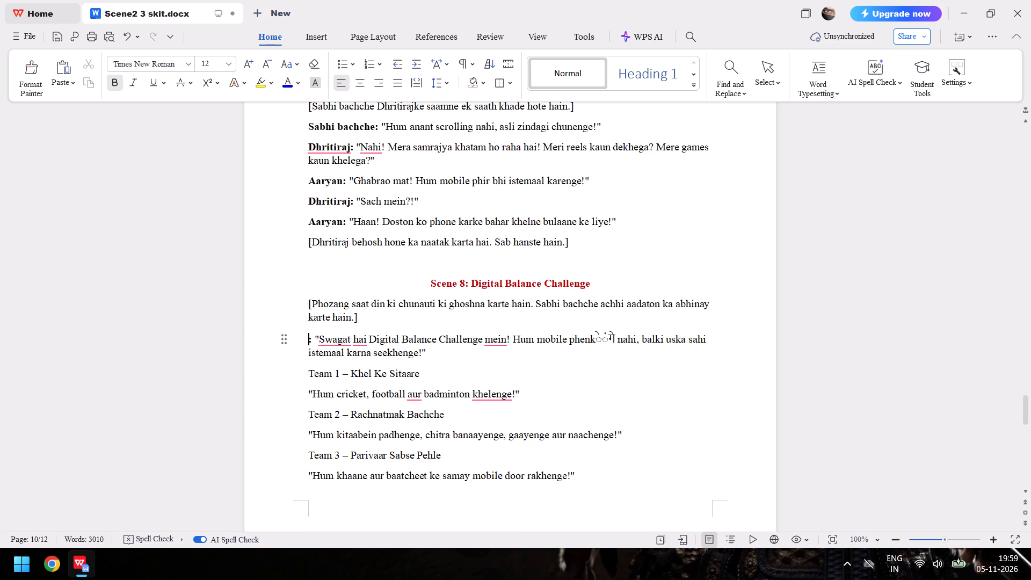
{"action": "key", "text": "ctrl+z"}
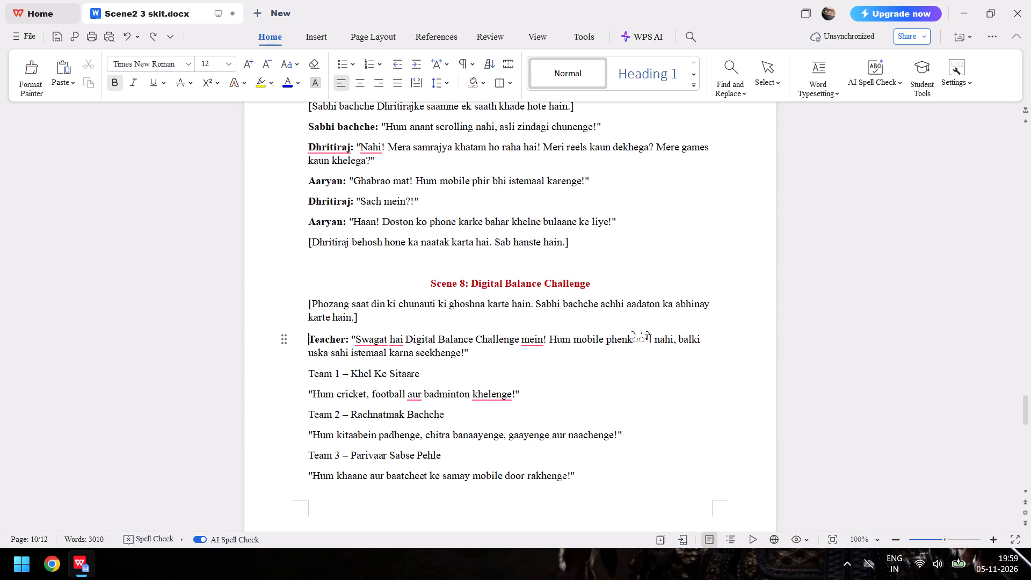
{"action": "key", "text": "ctrl+y"}
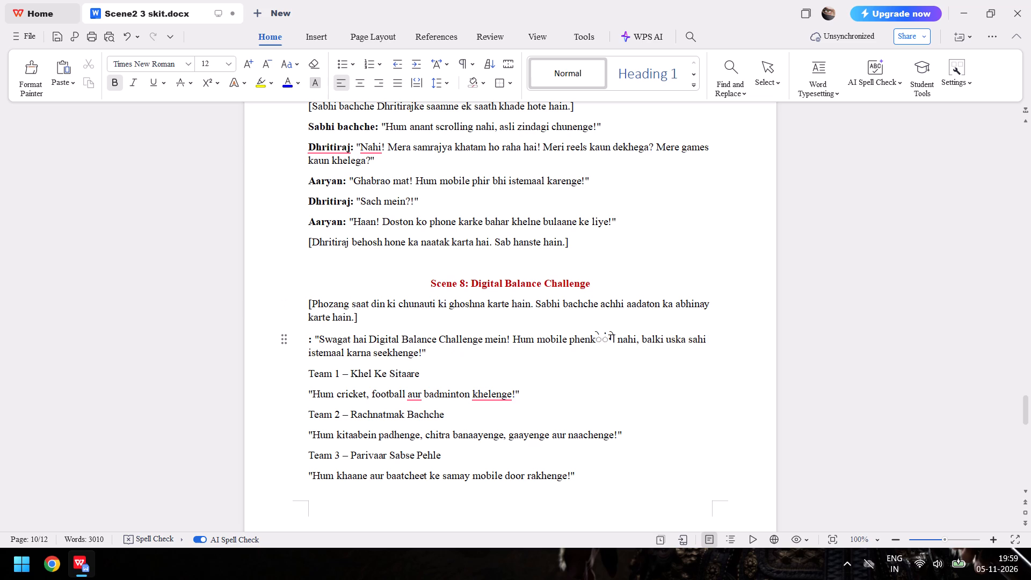
{"action": "type", "text": "Phozang"}
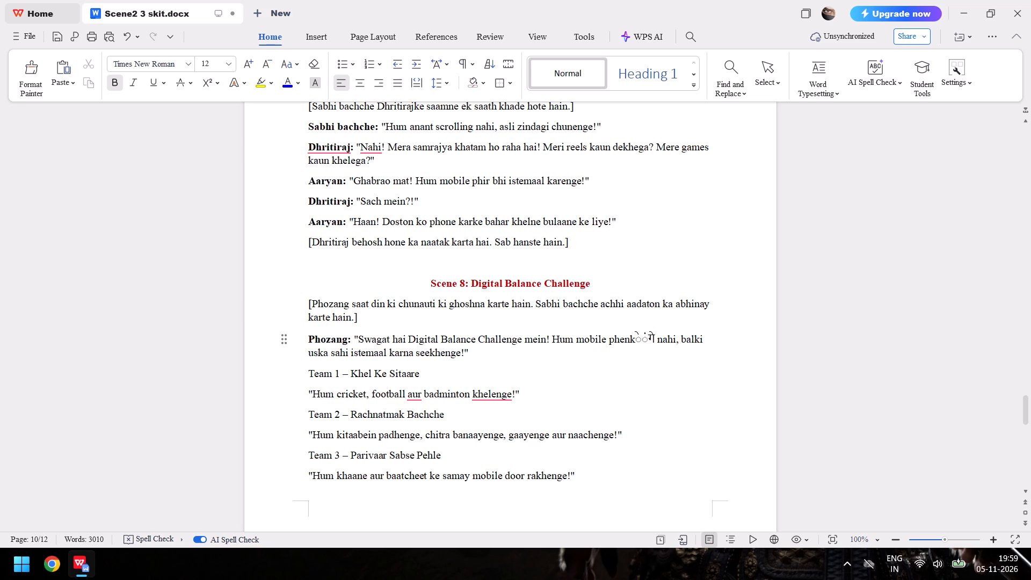
Replace the garbled word after "Hum mobile" in Phozang's Digital Balance Challenge line with "phekenge".
{"action": "key", "text": "ctrl+Right"}
{"action": "key", "text": "ctrl+Right"}
{"action": "key", "text": "ctrl+Right"}
{"action": "key", "text": "ctrl+Right"}
{"action": "key", "text": "ctrl+Right"}
{"action": "key", "text": "ctrl+Right"}
{"action": "key", "text": "ctrl+Right"}
{"action": "key", "text": "ctrl+Right"}
{"action": "key", "text": "ctrl+Right"}
{"action": "key", "text": "ctrl+Right"}
{"action": "key", "text": "ctrl+Right"}
{"action": "key", "text": "ctrl+Right"}
{"action": "key", "text": "ctrl+Right"}
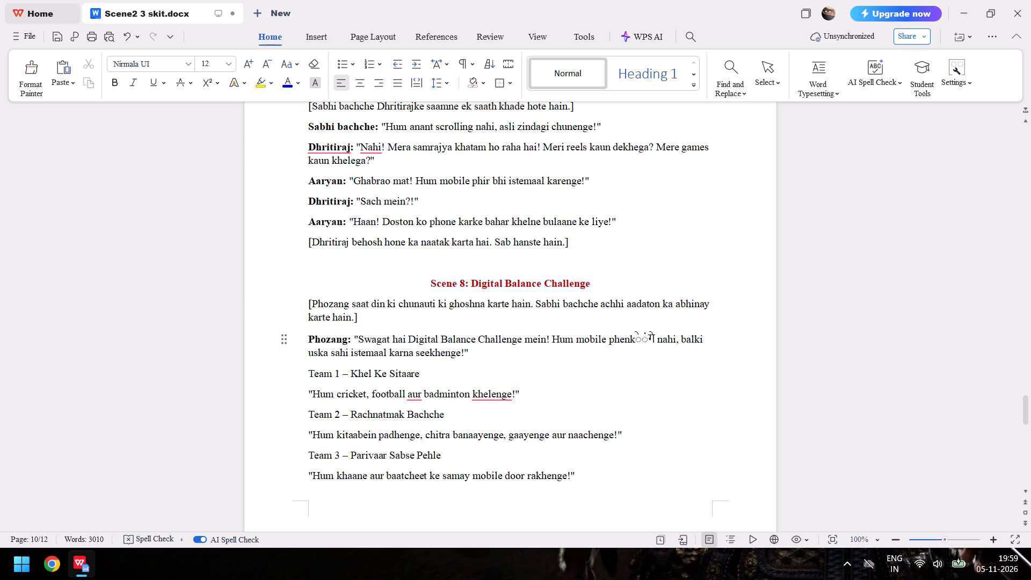
{"action": "key", "text": "ctrl+Right"}
{"action": "key", "text": "BackSpace"}
{"action": "key", "text": "BackSpace"}
{"action": "key", "text": "BackSpace"}
{"action": "key", "text": "BackSpace"}
{"action": "key", "text": "BackSpace"}
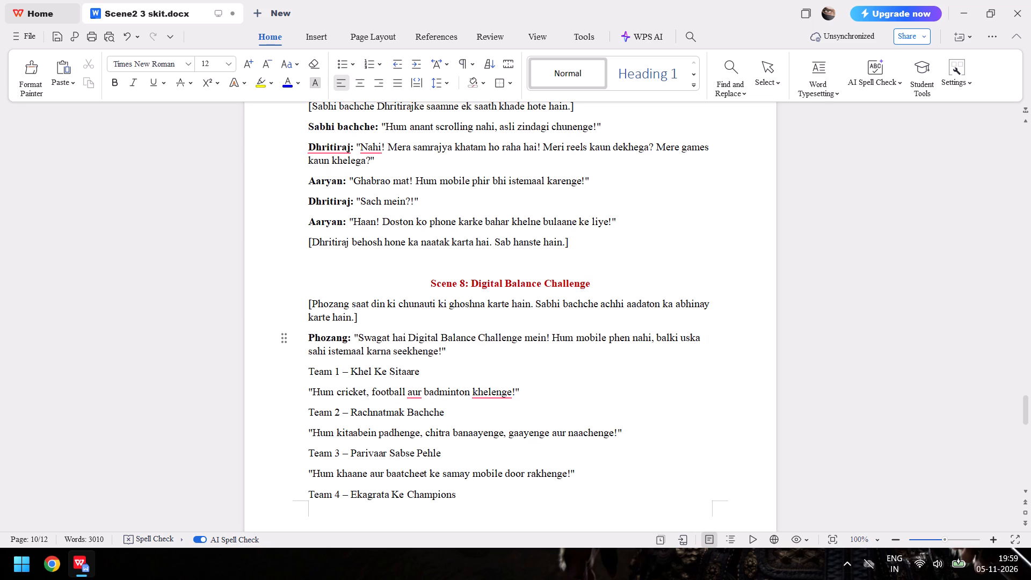
{"action": "key", "text": "BackSpace"}
{"action": "type", "text": "kenge"}
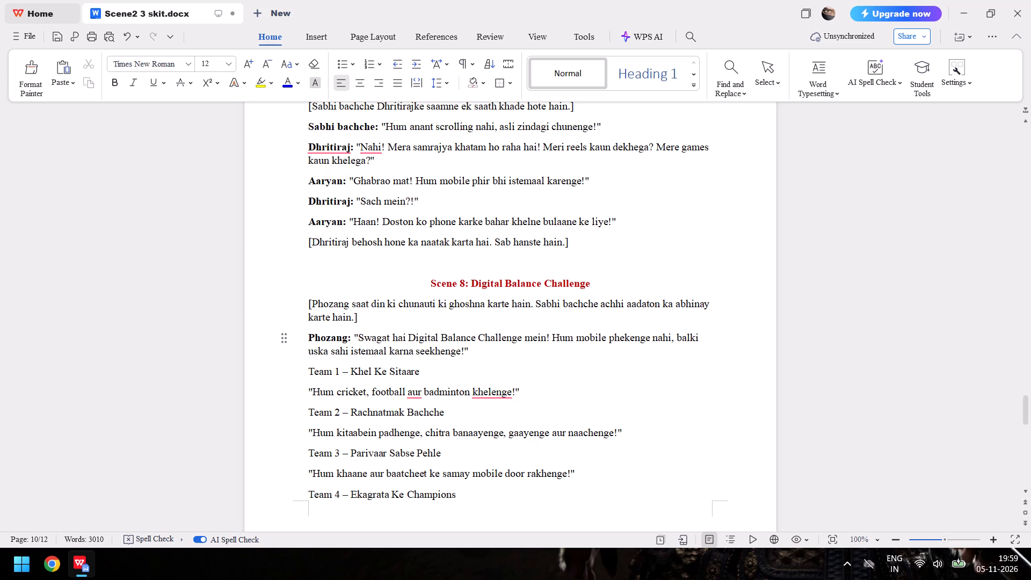
Look through the rest of the Scene 8 dialogue and the closing sections for role names still in use.
{"action": "scroll", "coordinate": [293, 349], "scroll_direction": "down", "scroll_amount": 8}
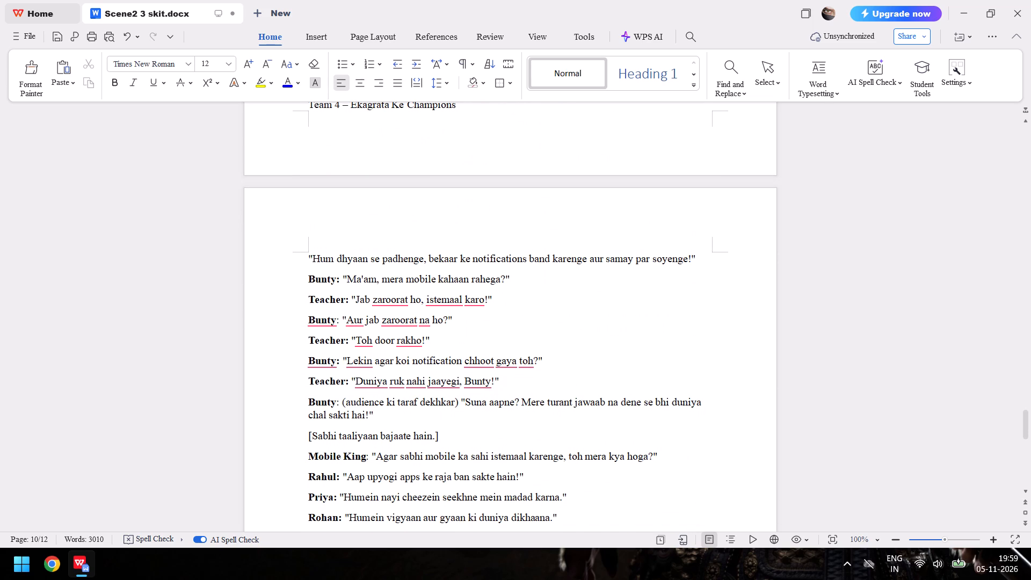
{"action": "left_click", "coordinate": [307, 278]}
{"action": "scroll", "coordinate": [307, 278], "scroll_direction": "down", "scroll_amount": 6}
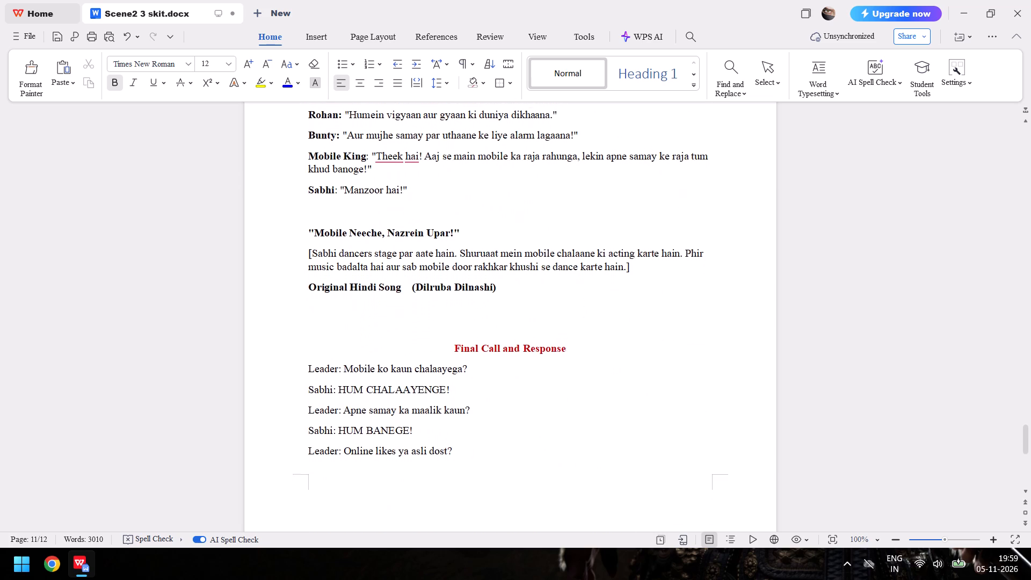
{"action": "scroll", "coordinate": [307, 278], "scroll_direction": "up", "scroll_amount": 5}
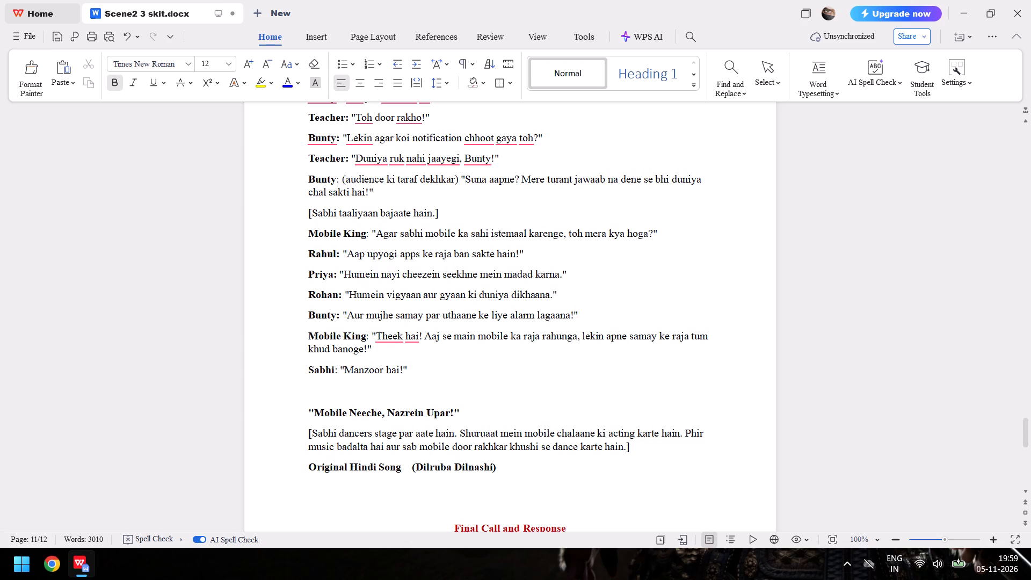
{"action": "left_click", "coordinate": [307, 278]}
{"action": "key", "text": "alt+Tab"}
{"action": "scroll", "coordinate": [307, 278], "scroll_direction": "up", "scroll_amount": 5}
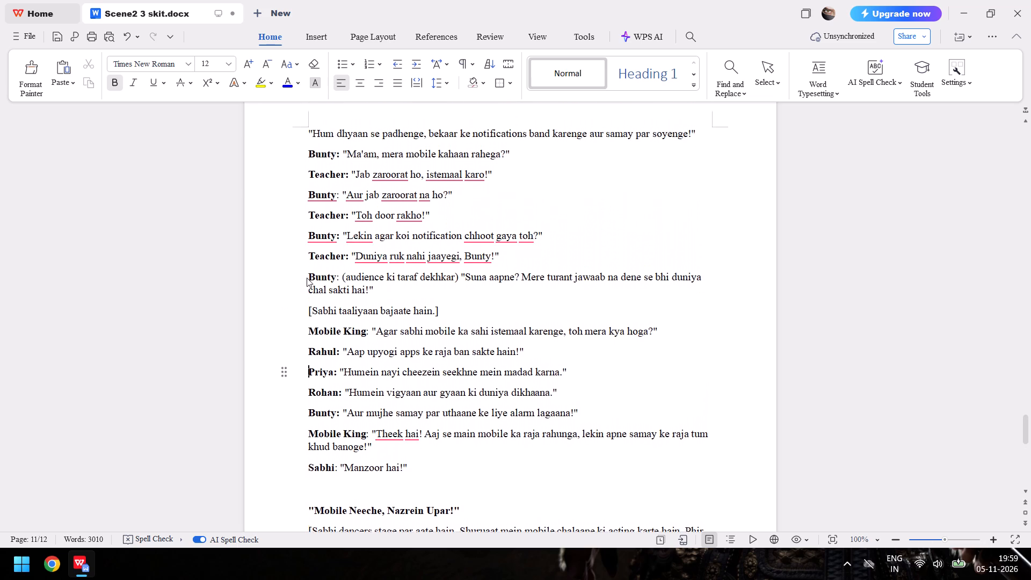
{"action": "scroll", "coordinate": [307, 278], "scroll_direction": "up", "scroll_amount": 1}
Replace the speaker name Bunty with the actor's name on the "Ma'am, mera mobile kahaan rahega?" line.
{"action": "left_click", "coordinate": [304, 234]}
{"action": "scroll", "coordinate": [304, 234], "scroll_direction": "up", "scroll_amount": 1}
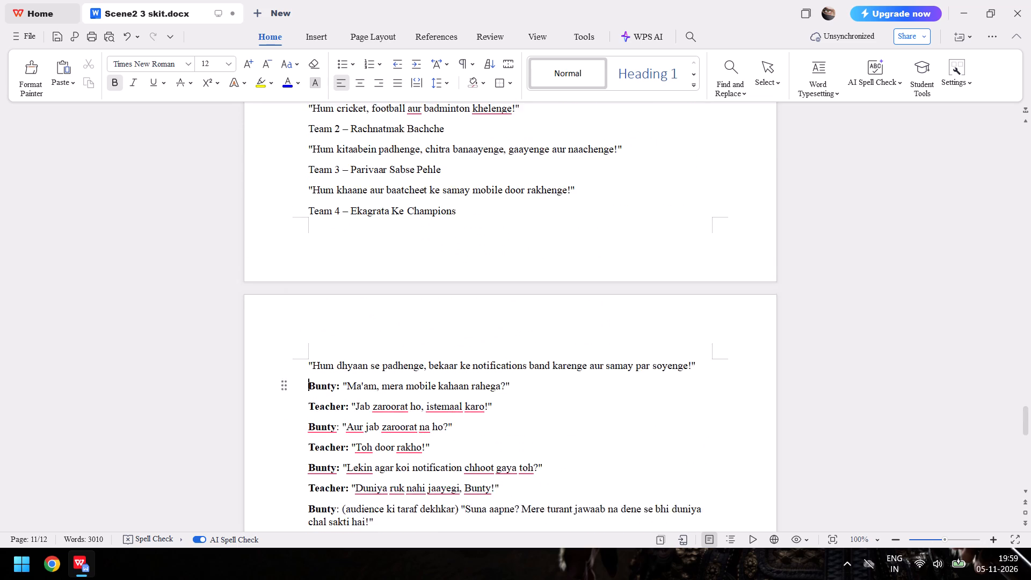
{"action": "scroll", "coordinate": [304, 234], "scroll_direction": "up", "scroll_amount": 1}
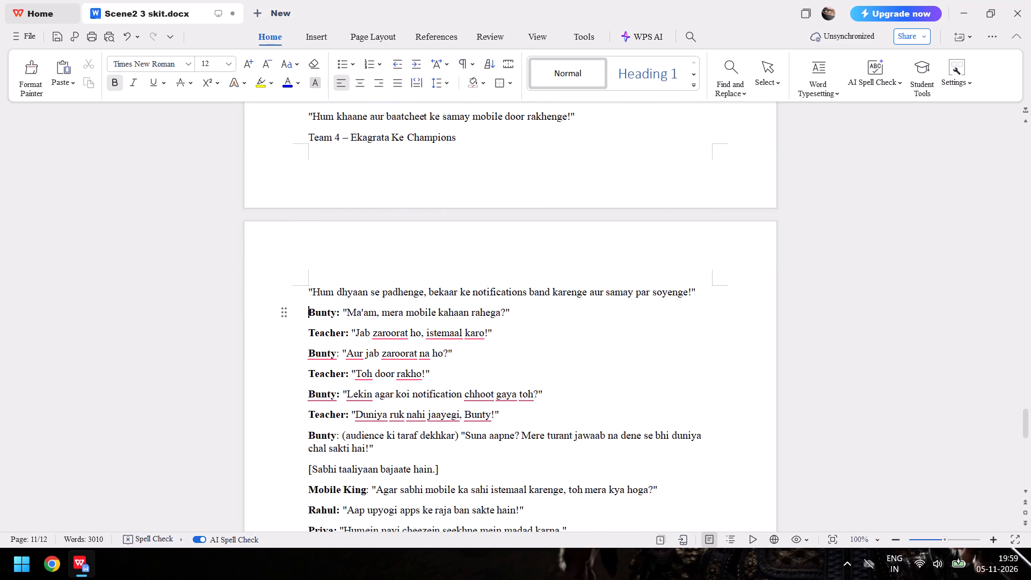
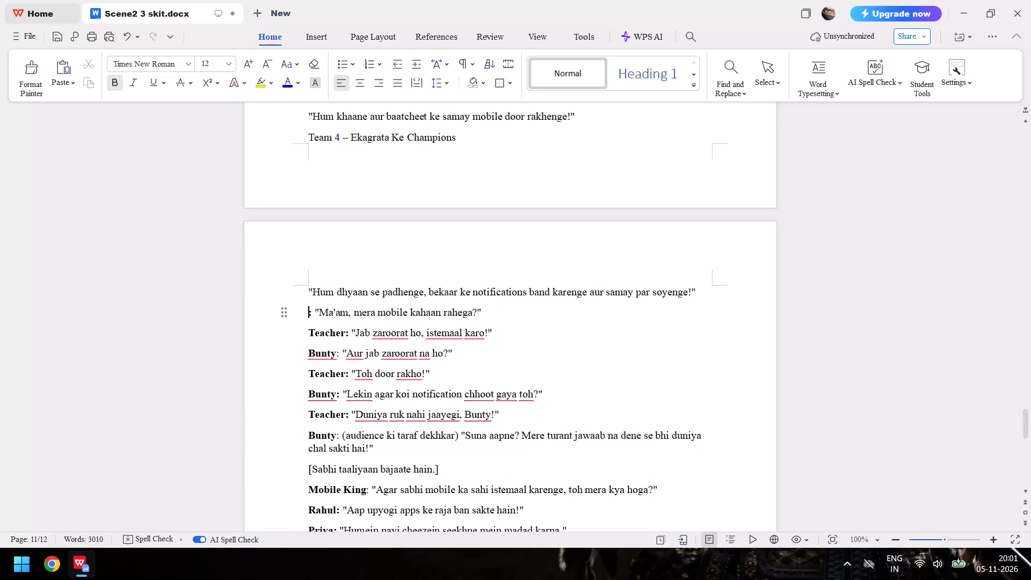
Enter Aaryan as speaker of "Ma'am, mera mobile kahaan rahega?" and replace Teacher with Phozang on "Jab zaroorat ho, istemaal karo!".
{"action": "type", "text": "Aaryan"}
{"action": "key", "text": "ctrl+Down"}
{"action": "key", "text": "ctrl+Delete"}
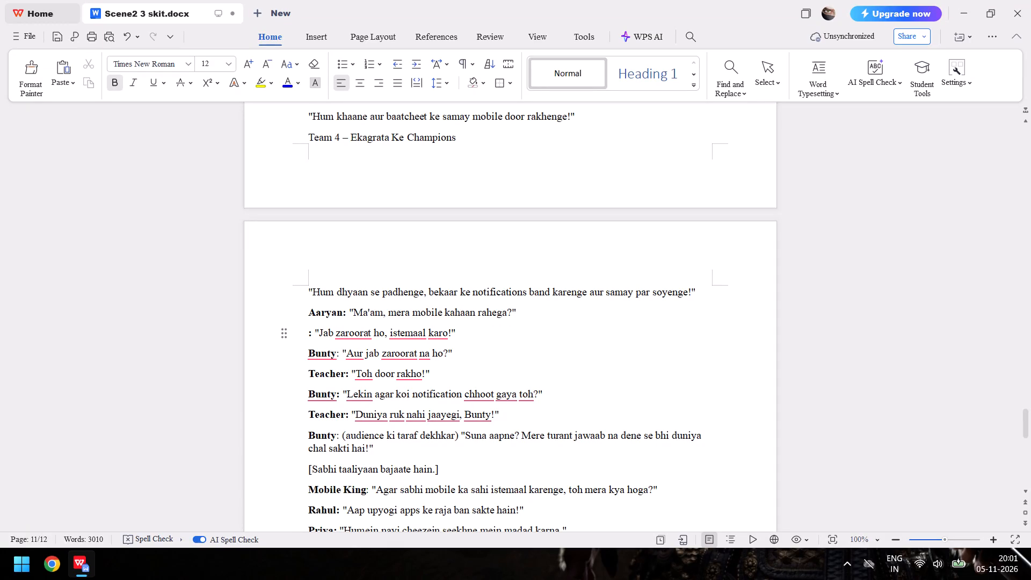
{"action": "type", "text": "Phozang"}
Replace the speaker name Bunty with Aaryan in bold on the "Aur jab zaroorat na ho?" line.
{"action": "key", "text": "ctrl+Down"}
{"action": "key", "text": "ctrl+Delete"}
{"action": "type", "text": "Aaryan"}
{"action": "key", "text": "ctrl+Down"}
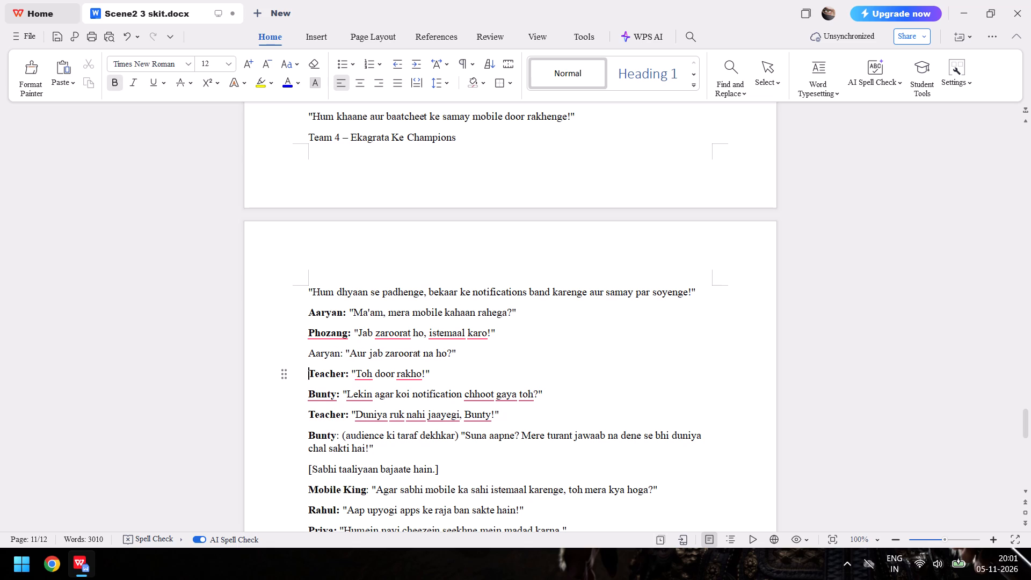
{"action": "key", "text": "ctrl+Up"}
{"action": "key", "text": "ctrl+shift+Right"}
{"action": "key", "text": "ctrl+b"}
{"action": "key", "text": "ctrl+Down"}
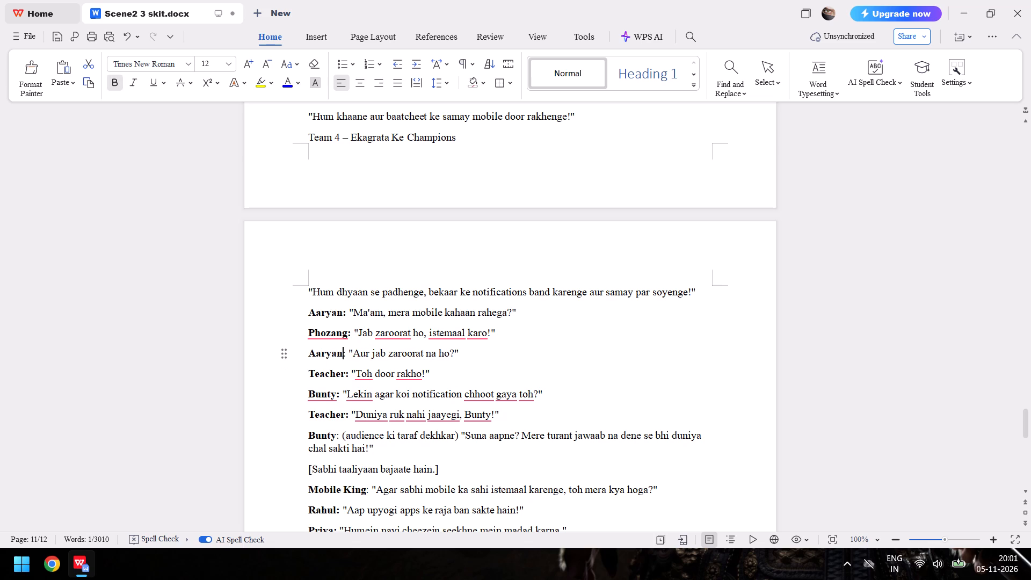
Replace Teacher with Phozang on "Toh door rakho!" and Bunty with Aaryan on "Lekin agar koi notification chhoot gaya toh?".
{"action": "key", "text": "ctrl+Down"}
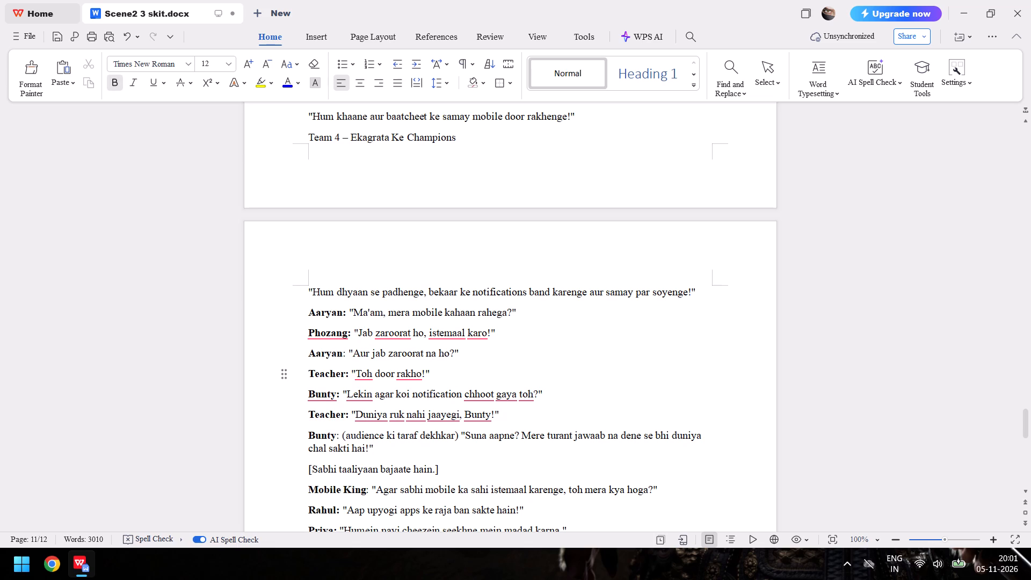
{"action": "key", "text": "ctrl+Delete"}
{"action": "type", "text": "Pho"}
{"action": "type", "text": "zang"}
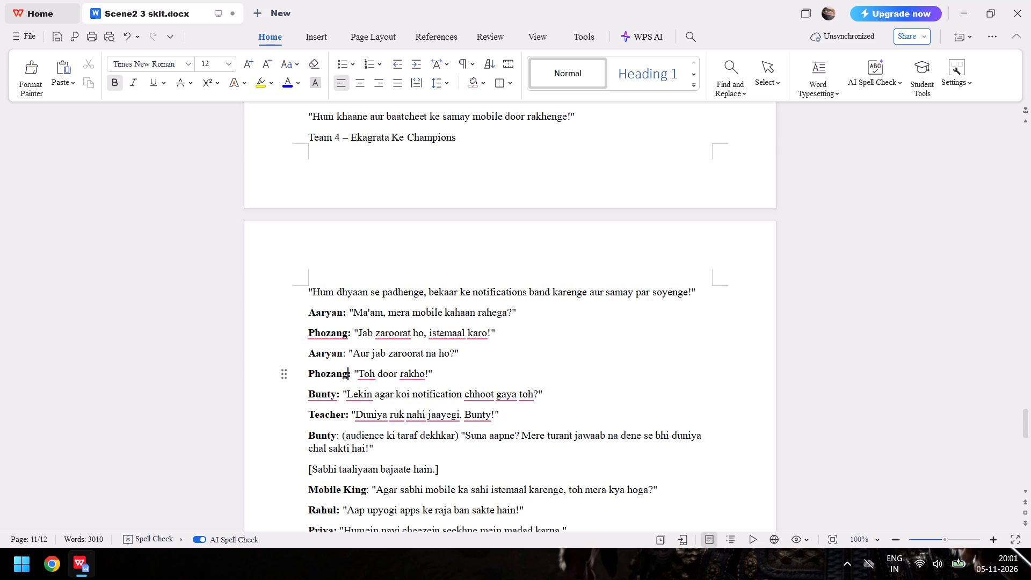
{"action": "key", "text": "ctrl+Down"}
{"action": "key", "text": "ctrl+Delete"}
{"action": "type", "text": "Aaryan"}
Replace the speaker name Teacher with Phozang on the "Duniya ruk nahi jaayegi, Bunty!" line.
{"action": "key", "text": "ctrl+Down"}
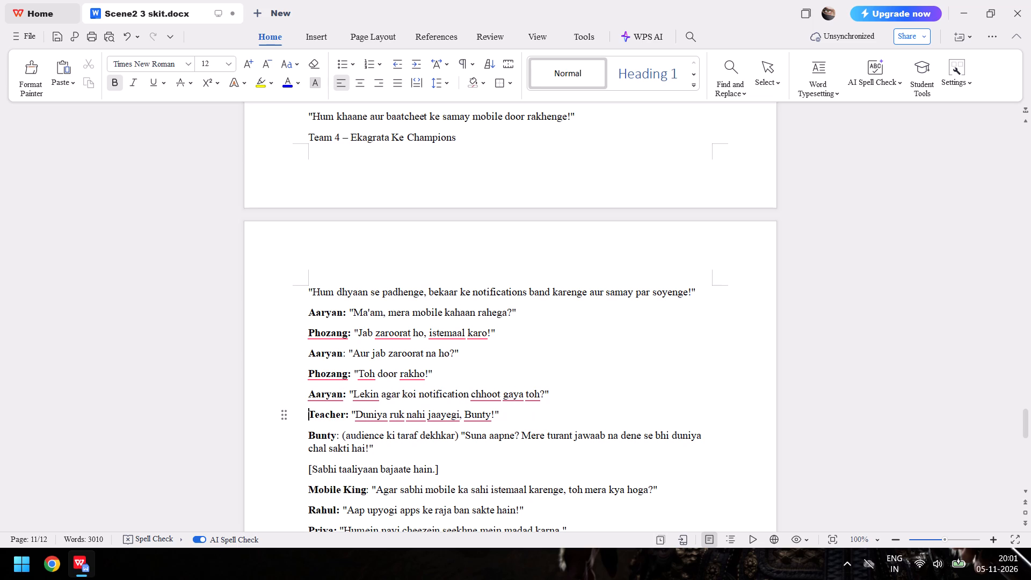
{"action": "key", "text": "ctrl+Delete"}
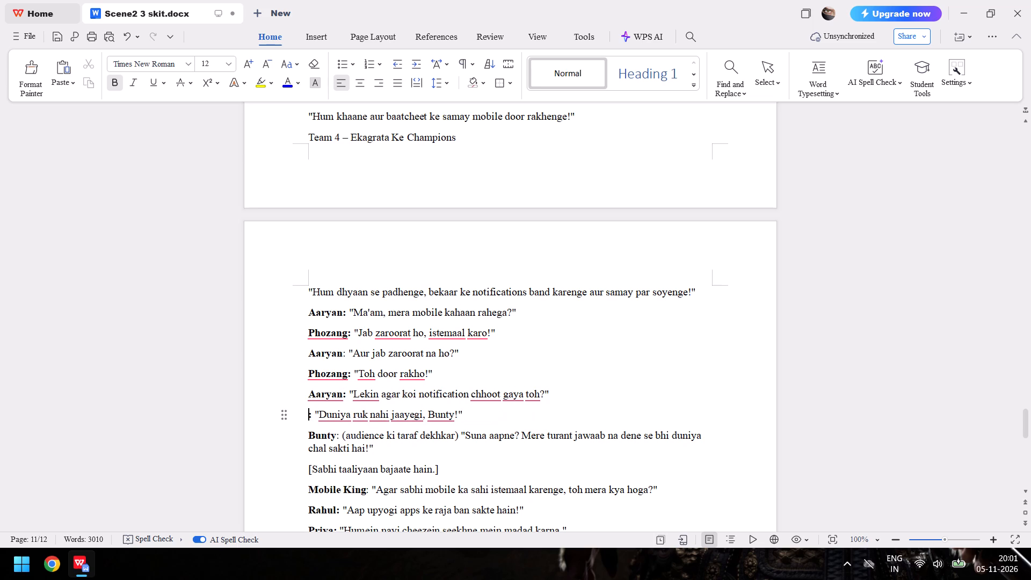
{"action": "type", "text": "Phozab"}
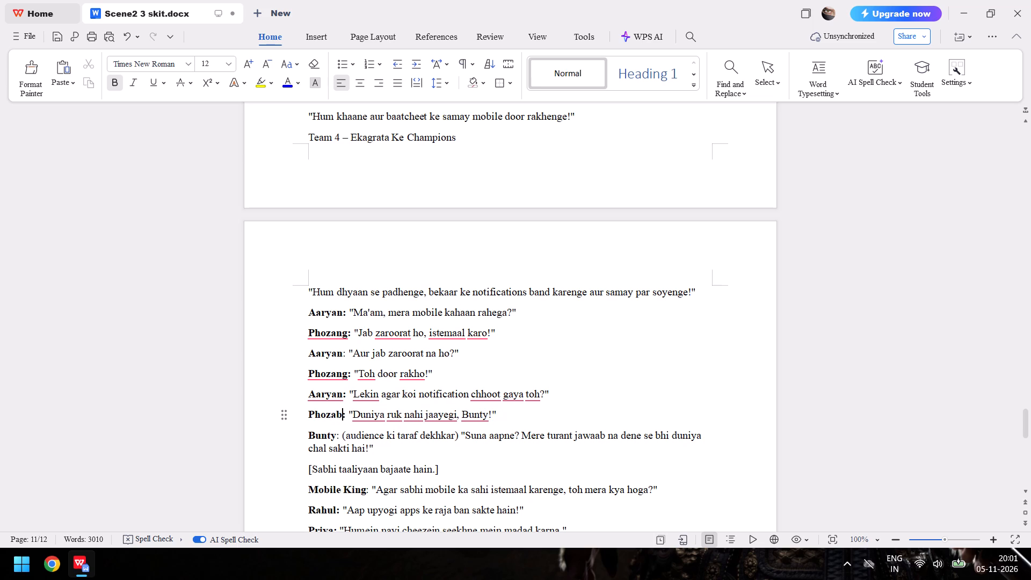
{"action": "key", "text": "BackSpace"}
{"action": "type", "text": "ng"}
Replace the speaker name Bunty with Aaryan in bold on the "(audience ki taraf dekhkar) Suna aapne?" line.
{"action": "key", "text": "ctrl+Down"}
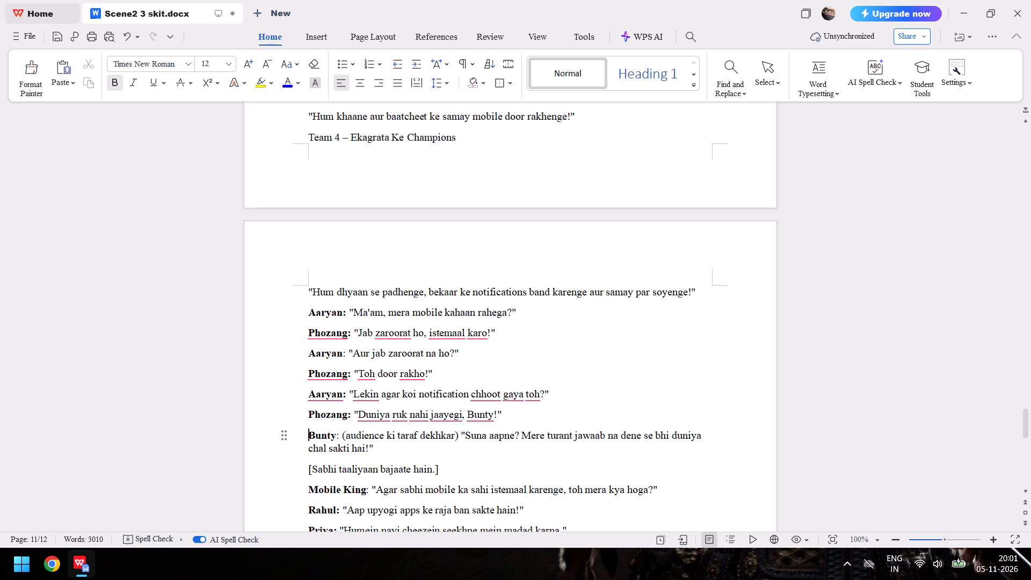
{"action": "key", "text": "ctrl+Delete"}
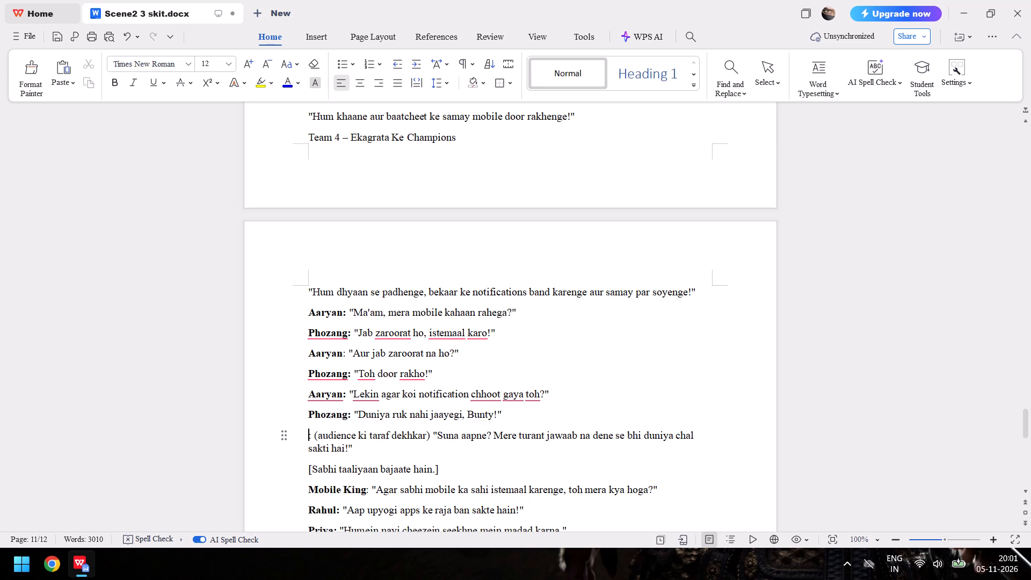
{"action": "type", "text": "Aaryan"}
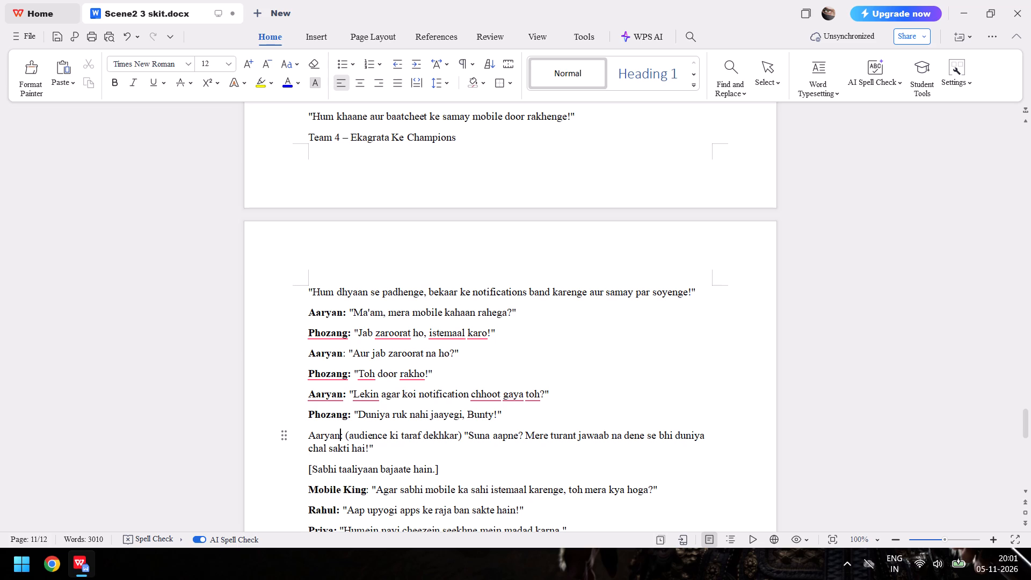
{"action": "key", "text": "ctrl+shift+Left"}
{"action": "key", "text": "ctrl+b"}
Replace the speaker name Mobile King with Dhritiraj in bold on the "Agar sabhi mobile ka sahi istemaal karenge" line.
{"action": "key", "text": "ctrl+Down"}
{"action": "key", "text": "ctrl+Down"}
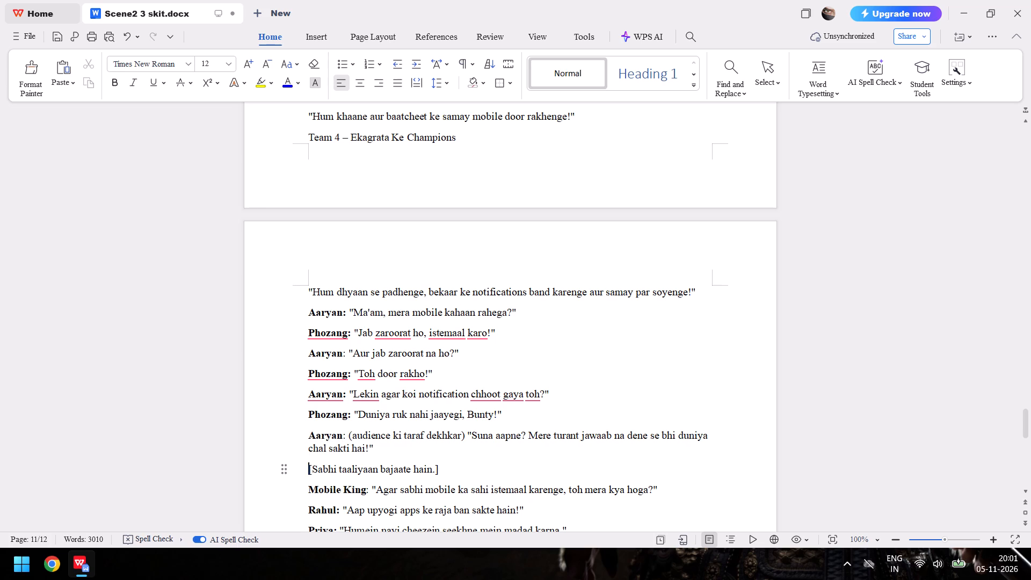
{"action": "key", "text": "ctrl+Down"}
{"action": "key", "text": "ctrl+Delete"}
{"action": "key", "text": "ctrl+Delete"}
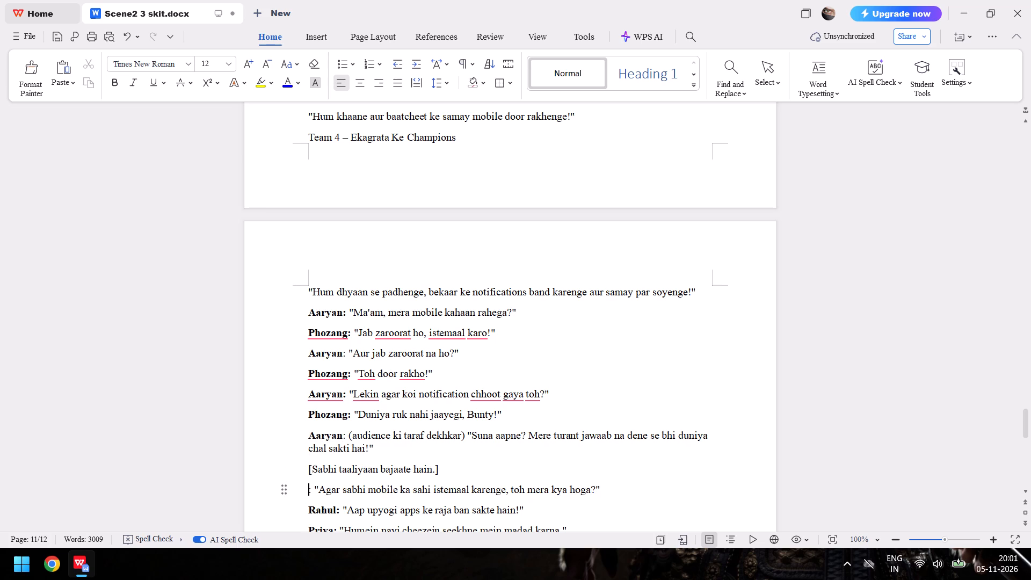
{"action": "scroll", "coordinate": [304, 234], "scroll_direction": "down", "scroll_amount": 4}
{"action": "type", "text": "Dhritiraj"}
{"action": "key", "text": "ctrl+shift+Left"}
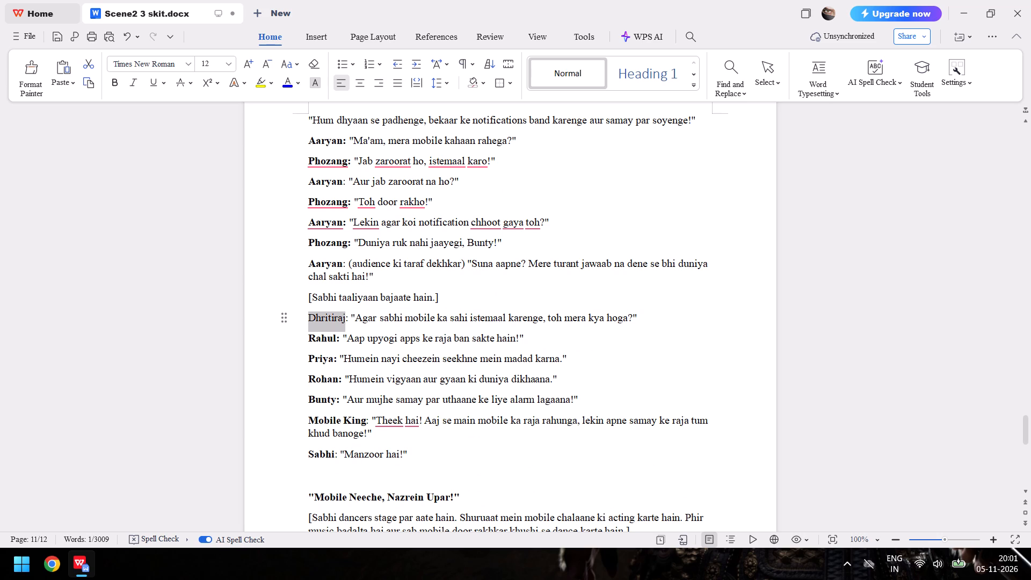
{"action": "key", "text": "ctrl+b"}
Replace Rahul with Rudraansh on "Aap upyogi apps ke raja ban sakte hain!" and Priya with Divya on "Humein nayi cheezein seekhne".
{"action": "key", "text": "ctrl+Down"}
{"action": "key", "text": "ctrl+Down"}
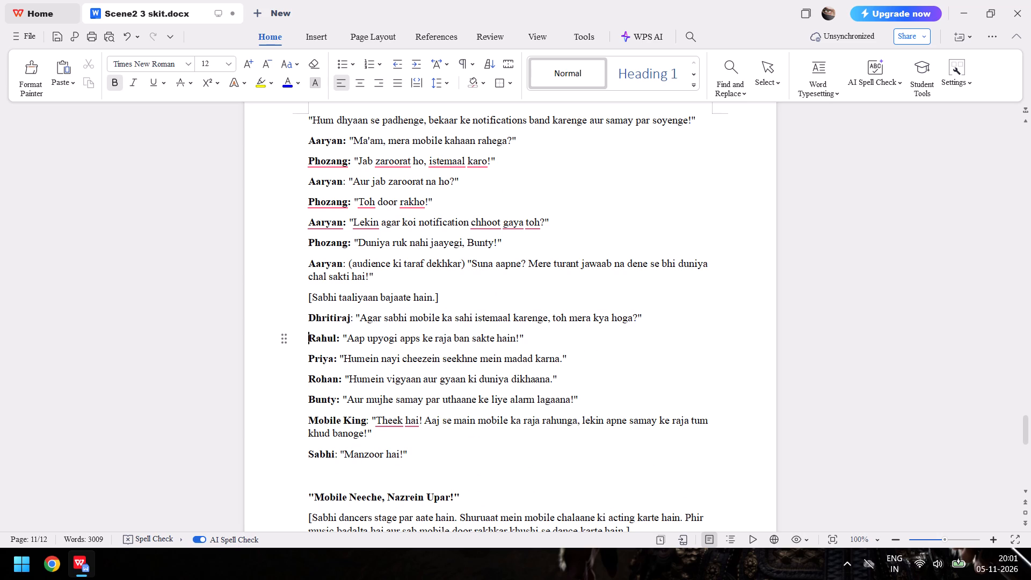
{"action": "key", "text": "ctrl+Delete"}
{"action": "type", "text": "Rudraansh"}
{"action": "key", "text": "ctrl+Down"}
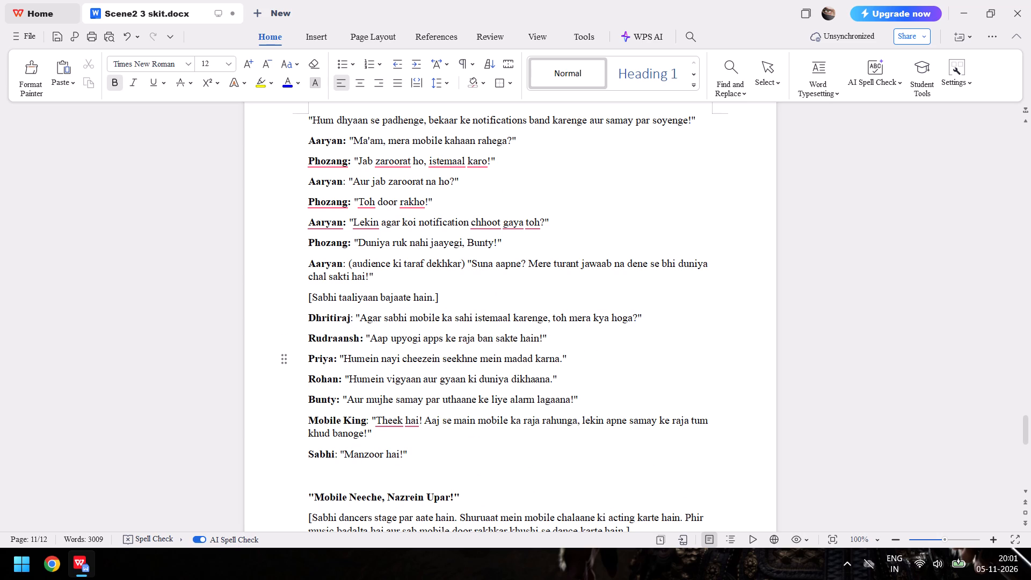
{"action": "key", "text": "ctrl+Delete"}
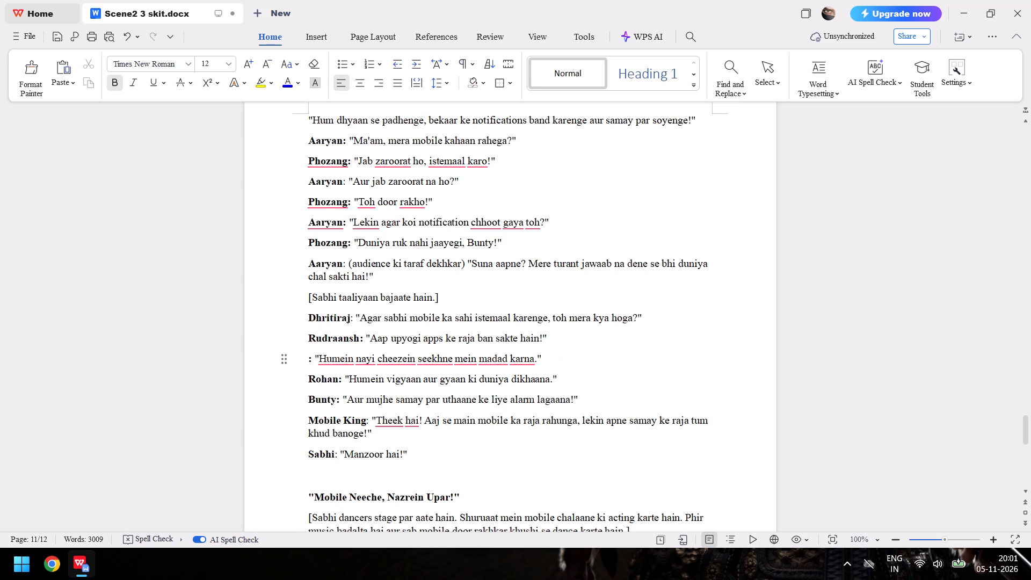
{"action": "type", "text": "Divya"}
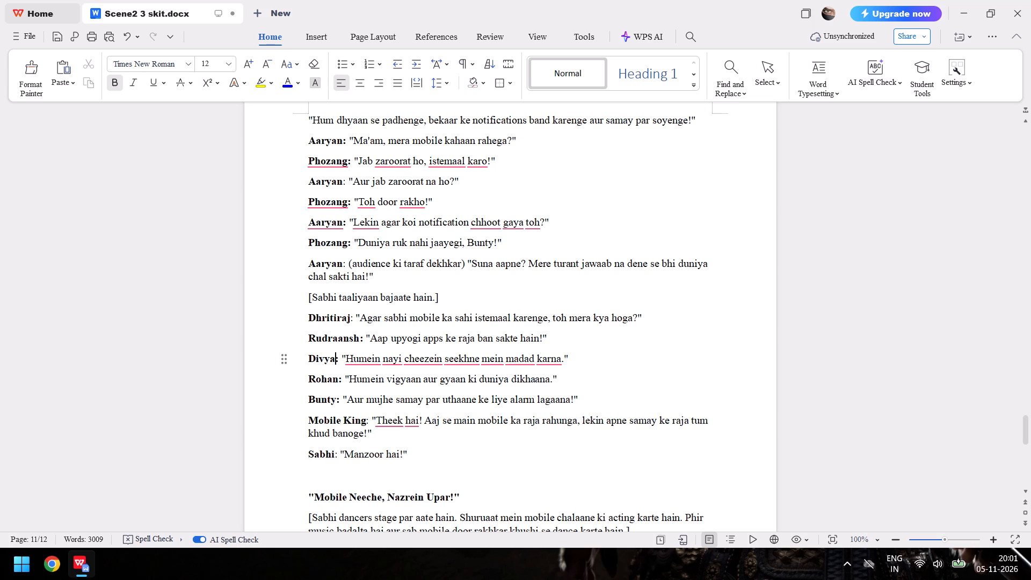
Replace Rohan with Vinayak on "Humein vigyaan aur gyaan ki duniya dikhaana." and Bunty with Aaryan on "Aur mujhe samay par uthaane".
{"action": "key", "text": "ctrl+Down"}
{"action": "key", "text": "ctrl+Delete"}
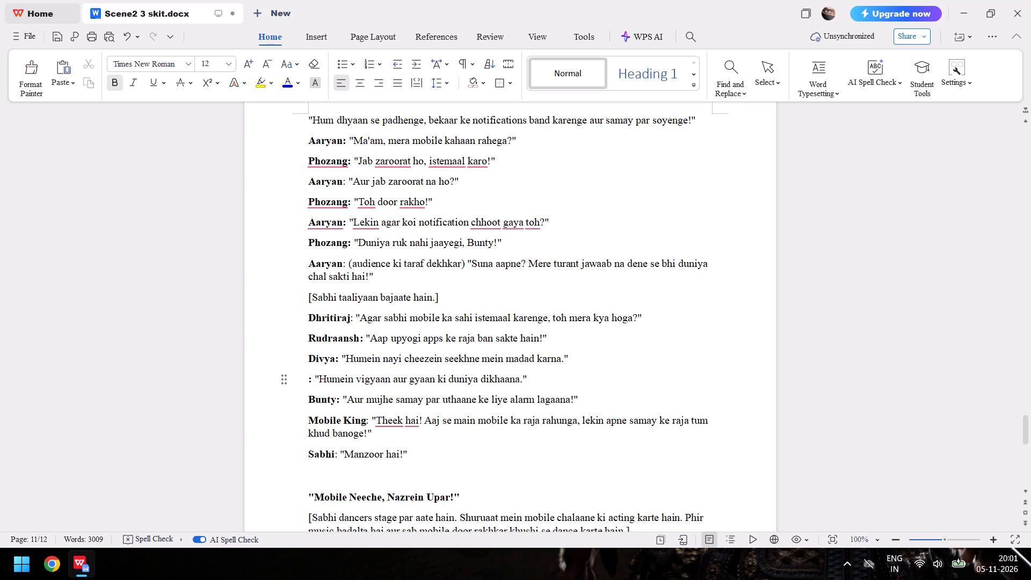
{"action": "key", "text": "ctrl+z"}
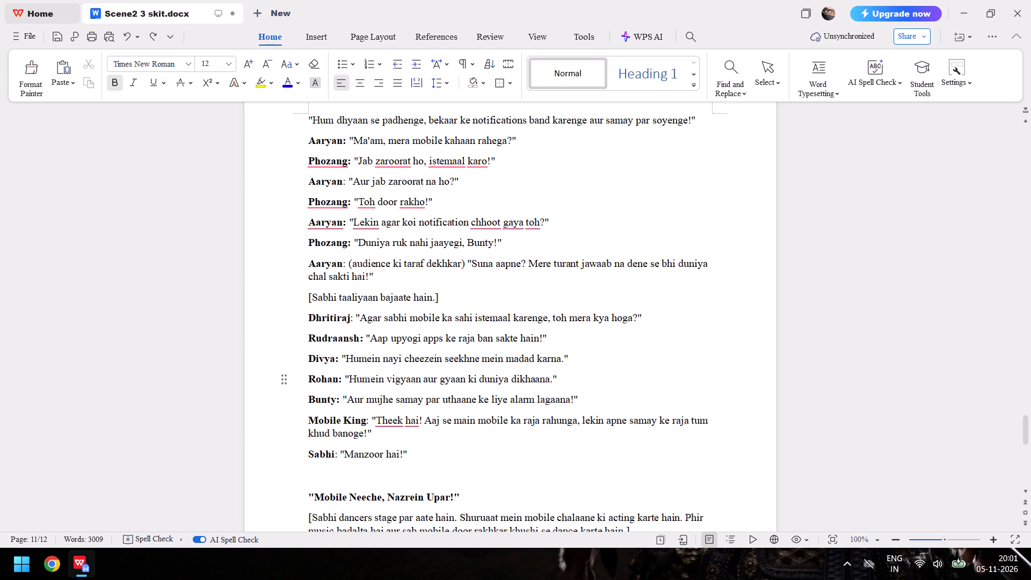
{"action": "key", "text": "ctrl+Delete"}
{"action": "type", "text": "Vinayak"}
{"action": "key", "text": "ctrl+Down"}
{"action": "key", "text": "ctrl+Delete"}
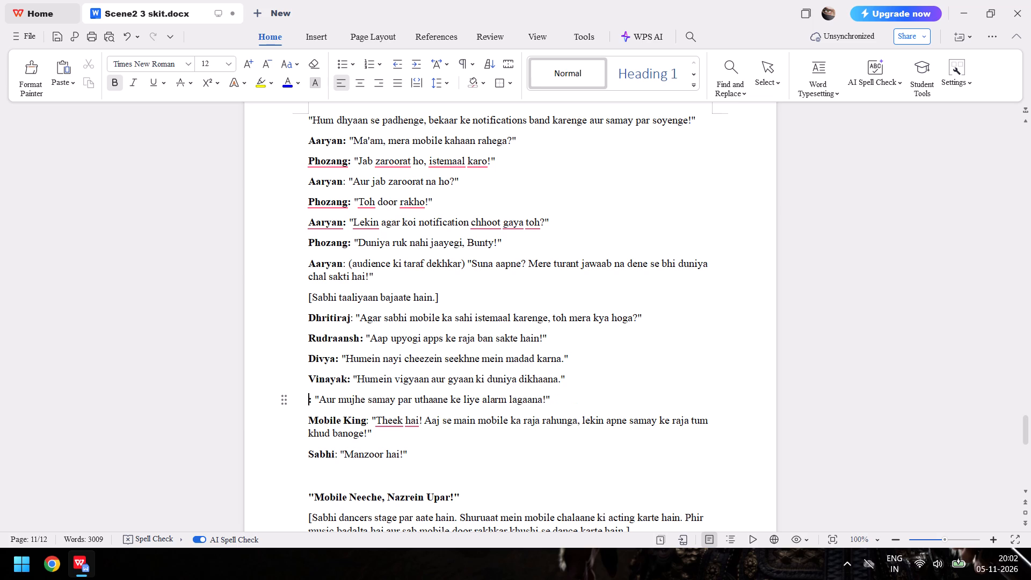
{"action": "key", "text": "ctrl+z"}
{"action": "key", "text": "ctrl+Delete"}
{"action": "type", "text": "Aaryan"}
Replace the speaker name Mobile King with Dhritiraj in bold on the "Theek hai! Aaj se main mobile ka raja rahunga" line.
{"action": "key", "text": "ctrl+Down"}
{"action": "key", "text": "ctrl+Delete"}
{"action": "key", "text": "ctrl+Delete"}
{"action": "type", "text": "Dhritiraj"}
{"action": "key", "text": "ctrl+shift+Left"}
{"action": "key", "text": "ctrl+b"}
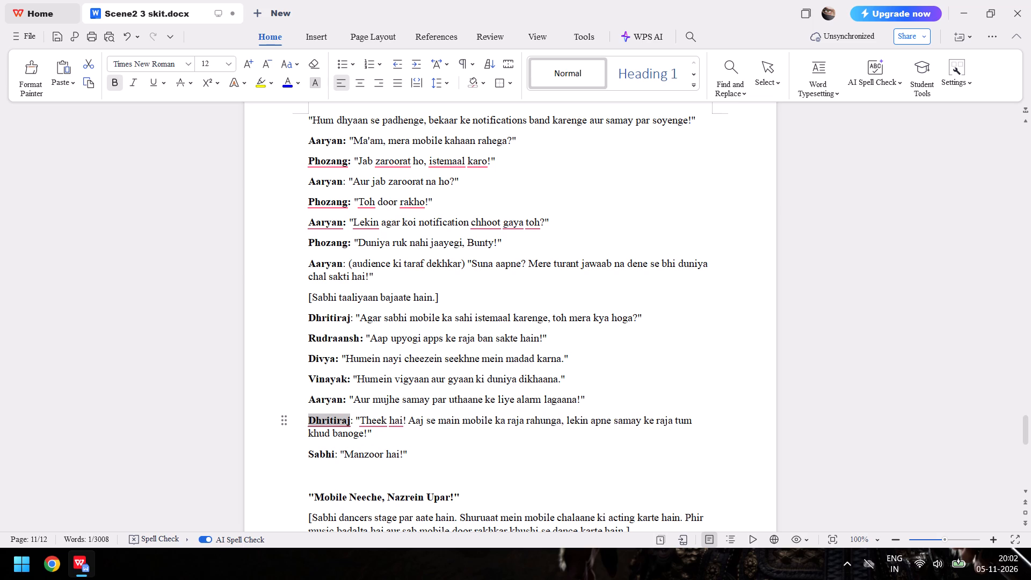
In Final Call and Response, replace the speaker name Leader with Rudraansh in bold on "Mobile ko kaun chalaayega?".
{"action": "scroll", "coordinate": [267, 237], "scroll_direction": "down", "scroll_amount": 4}
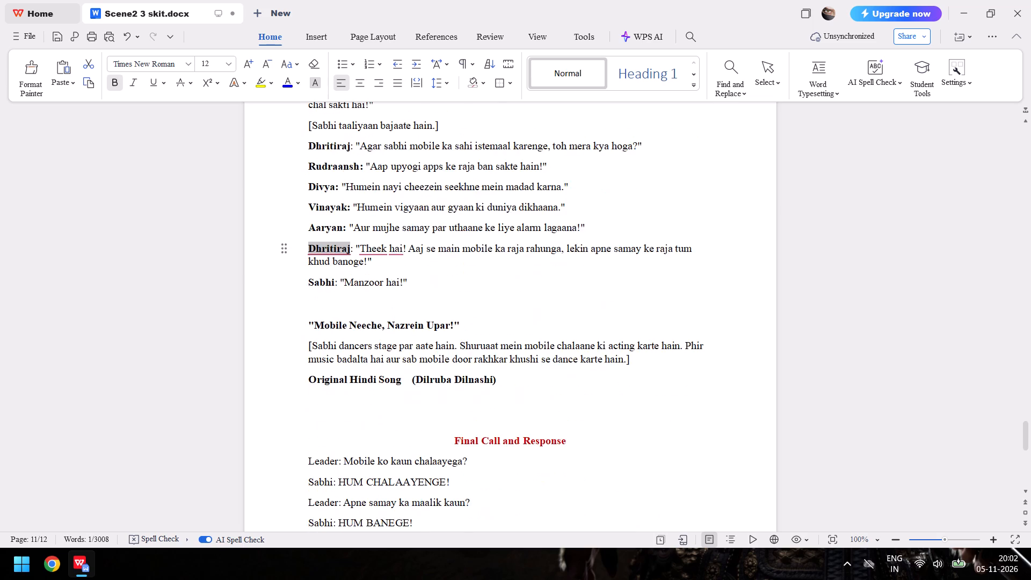
{"action": "scroll", "coordinate": [305, 235], "scroll_direction": "down", "scroll_amount": 2}
{"action": "scroll", "coordinate": [324, 278], "scroll_direction": "down", "scroll_amount": 4}
{"action": "left_click", "coordinate": [332, 195]}
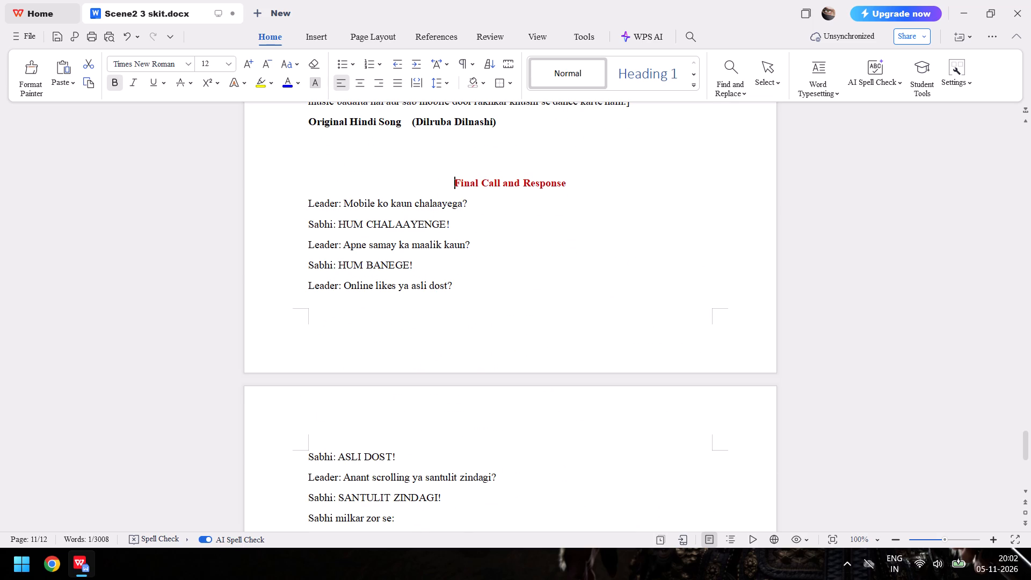
{"action": "key", "text": "ctrl+Down"}
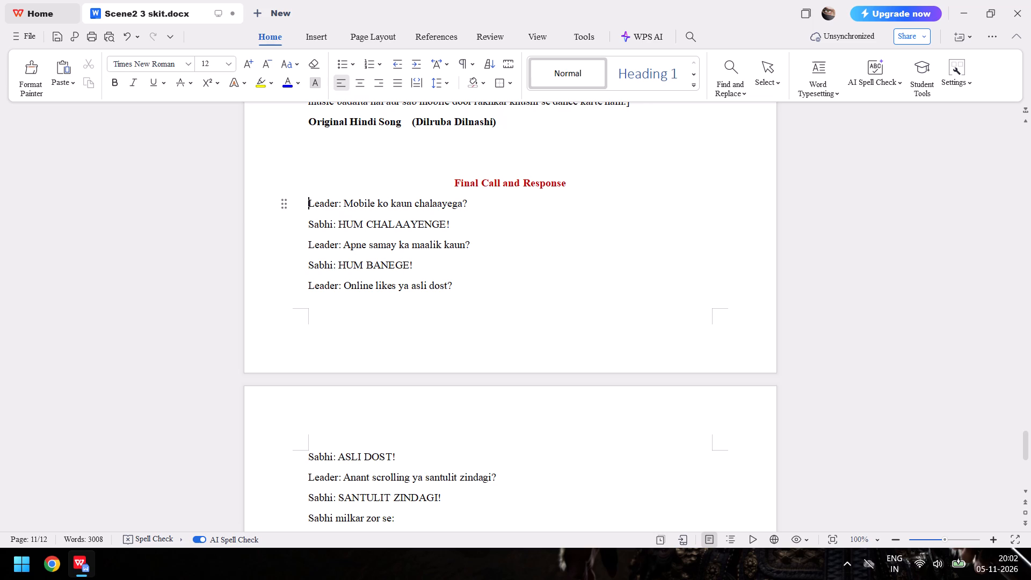
{"action": "key", "text": "ctrl+Delete"}
{"action": "type", "text": "Ru"}
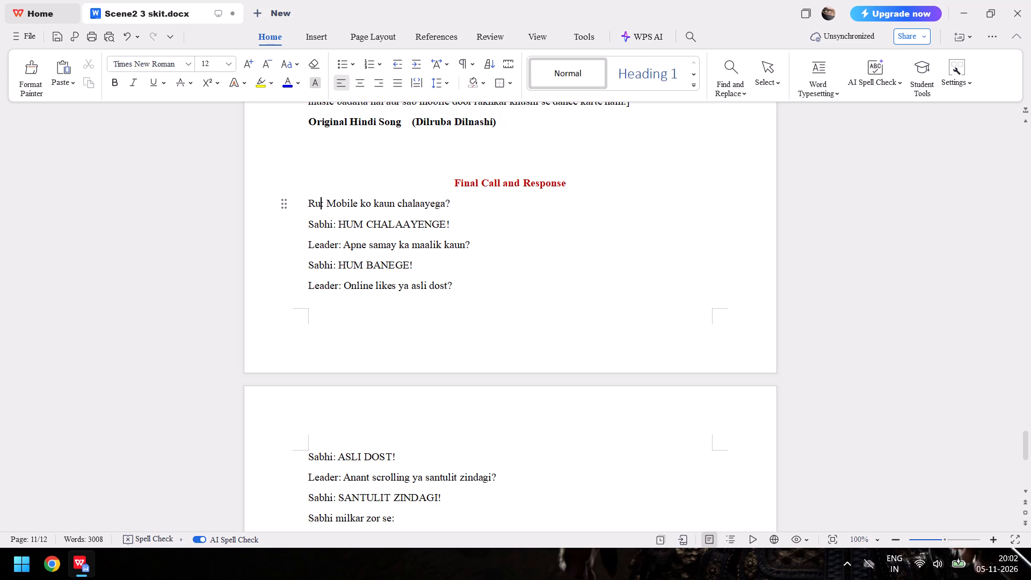
{"action": "key", "text": "BackSpace"}
{"action": "key", "text": "BackSpace"}
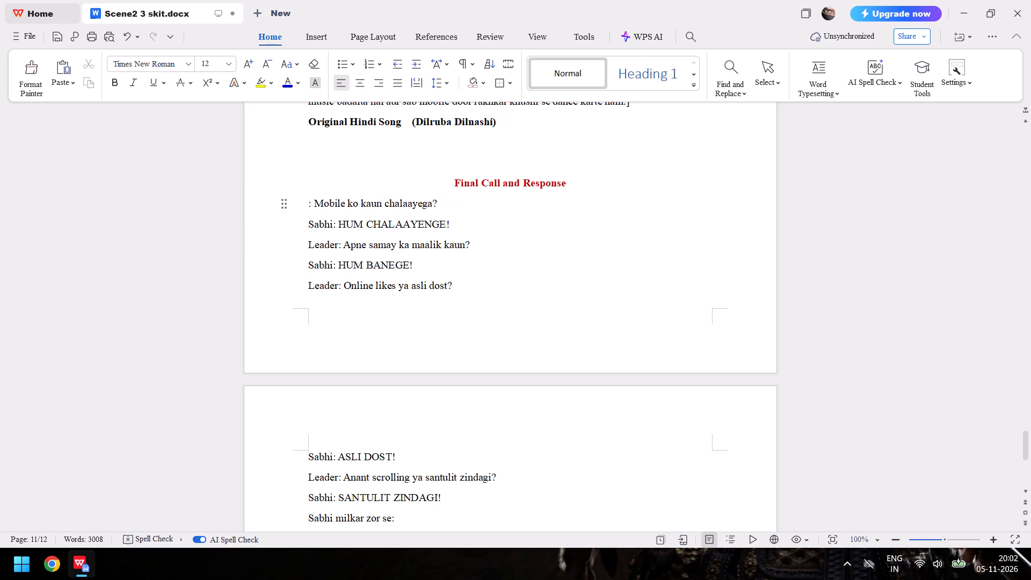
{"action": "key", "text": "ctrl+b"}
{"action": "type", "text": "Rudraansh"}
Replace the speaker name Leader with Rudransh in bold on the "Apne samay ka maalik kaun?" line.
{"action": "key", "text": "ctrl+Down"}
{"action": "key", "text": "ctrl+Down"}
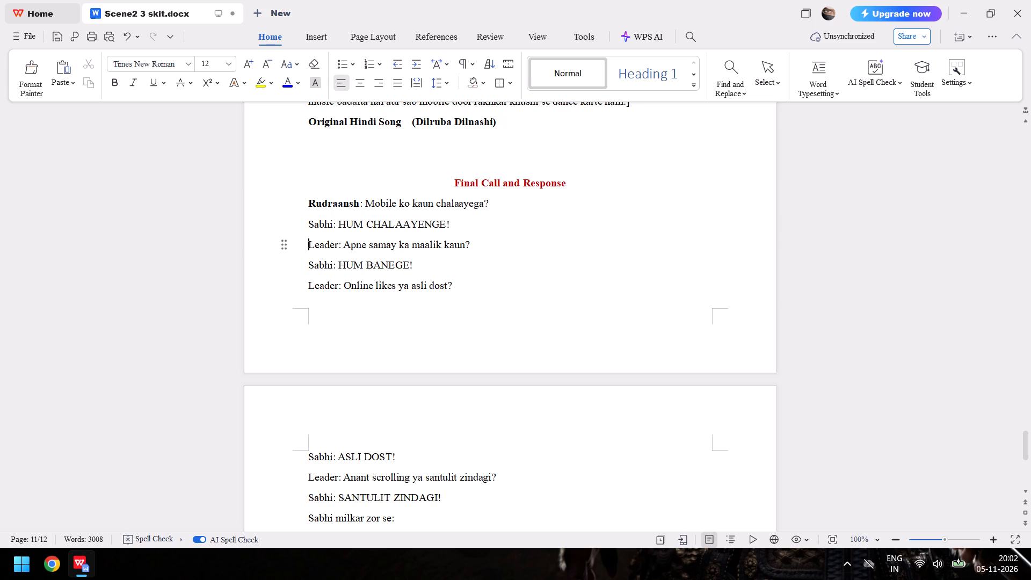
{"action": "key", "text": "ctrl+Delete"}
{"action": "key", "text": "ctrl+b"}
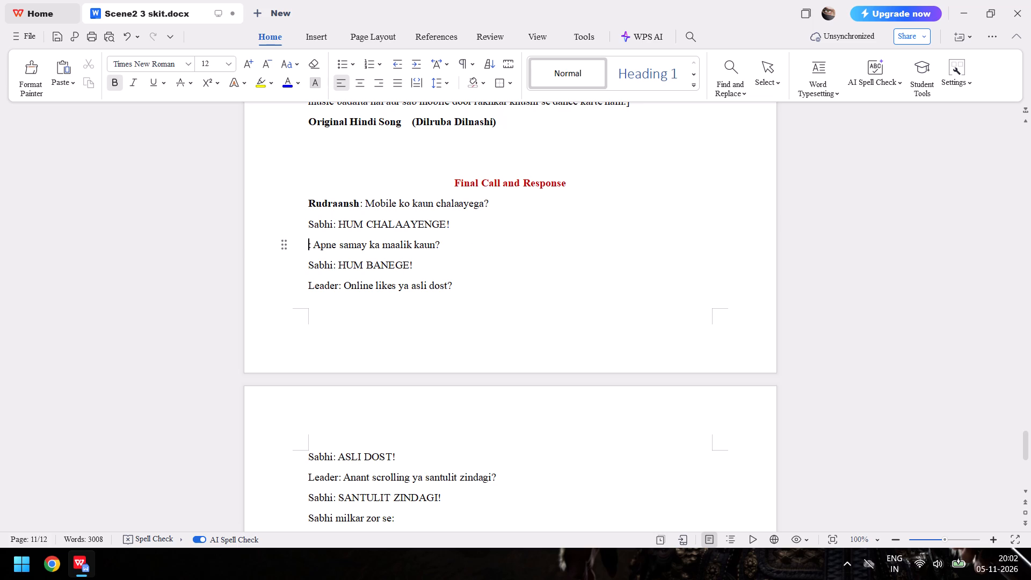
{"action": "type", "text": "Rudransh"}
Replace the speaker name Leader with Rudraansh in bold on the "Online likes ya asli dost?" line.
{"action": "key", "text": "ctrl+Down"}
{"action": "key", "text": "ctrl+Down"}
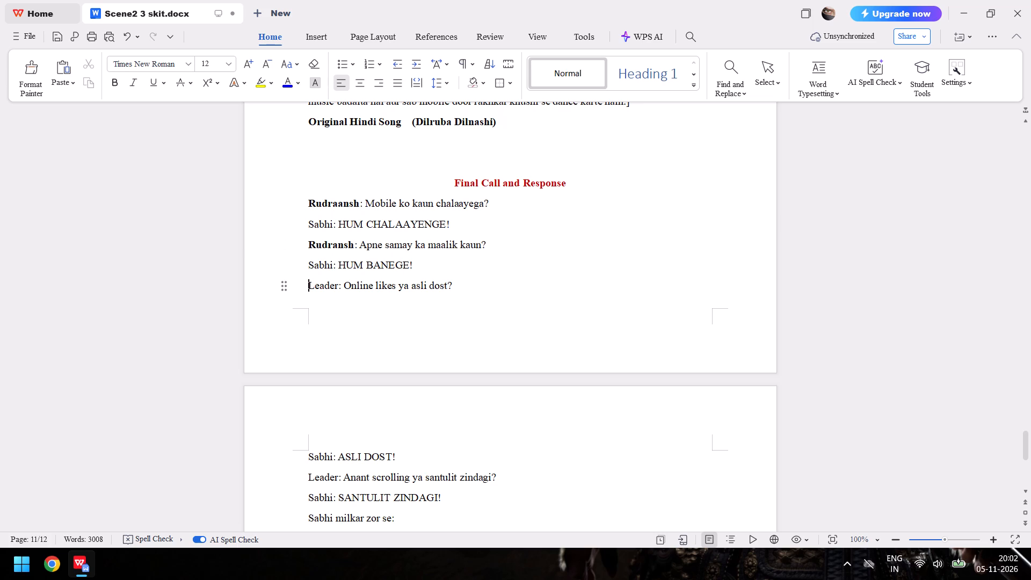
{"action": "key", "text": "ctrl+Delete"}
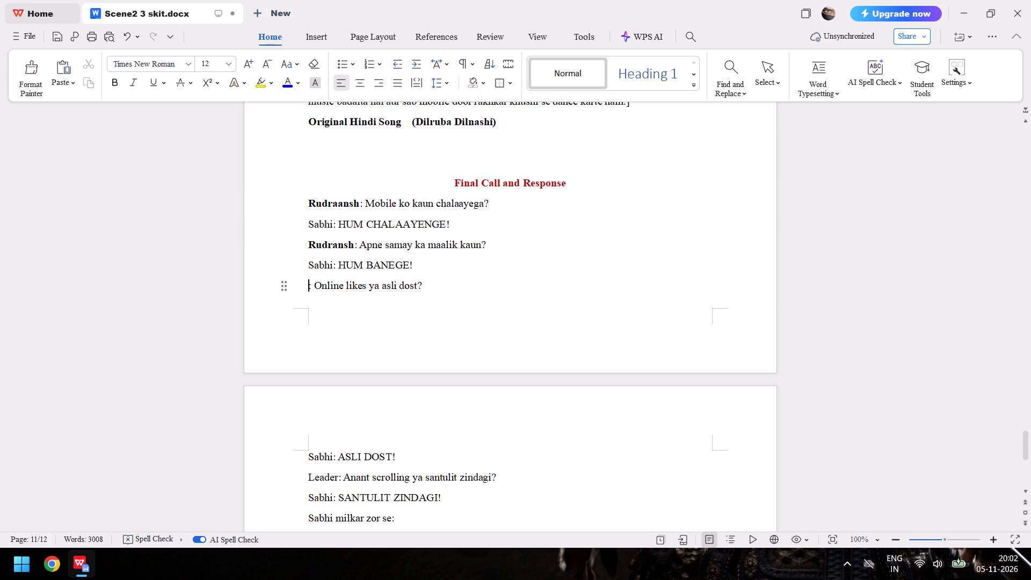
{"action": "type", "text": "Rudraash"}
{"action": "key", "text": "ctrl+shift+Left"}
{"action": "key", "text": "ctrl+b"}
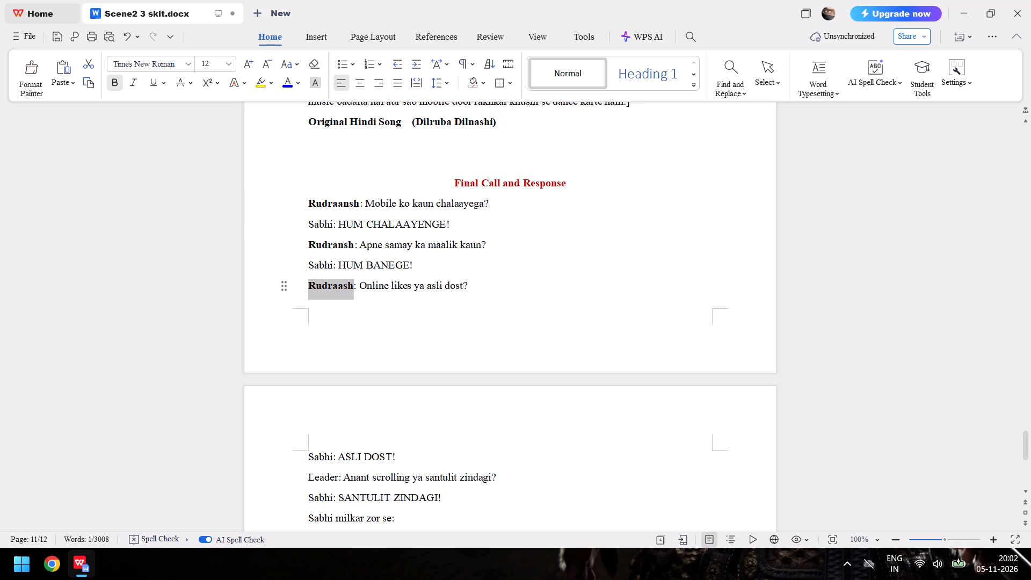
{"action": "key", "text": "Right"}
{"action": "key", "text": "Left"}
{"action": "key", "text": "Left"}
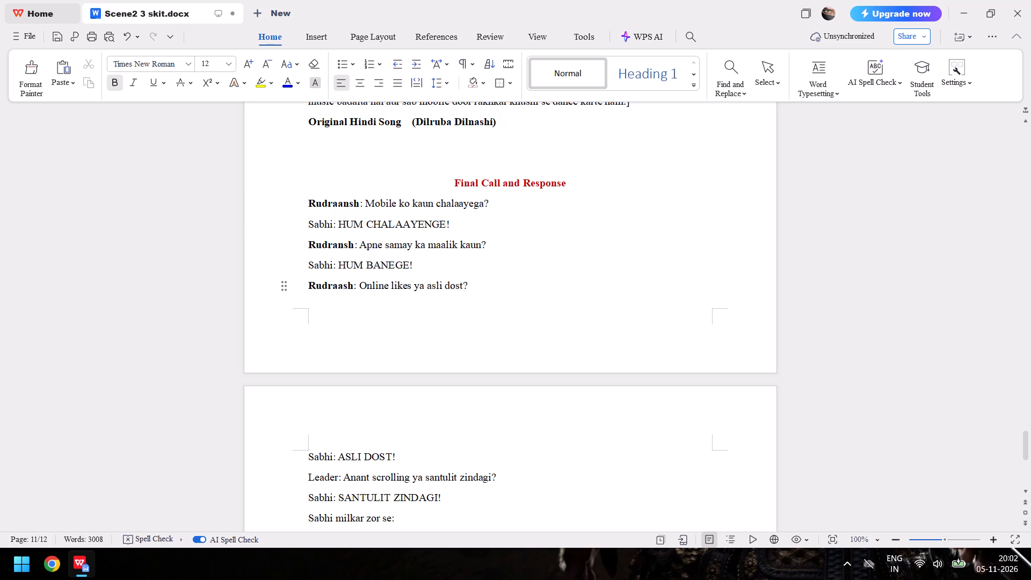
{"action": "key", "text": "n"}
Replace the speaker name Leader with Rudraansh in bold on the "Anant scrolling ya santulit zindagi?" line.
{"action": "key", "text": "Down"}
{"action": "key", "text": "Down"}
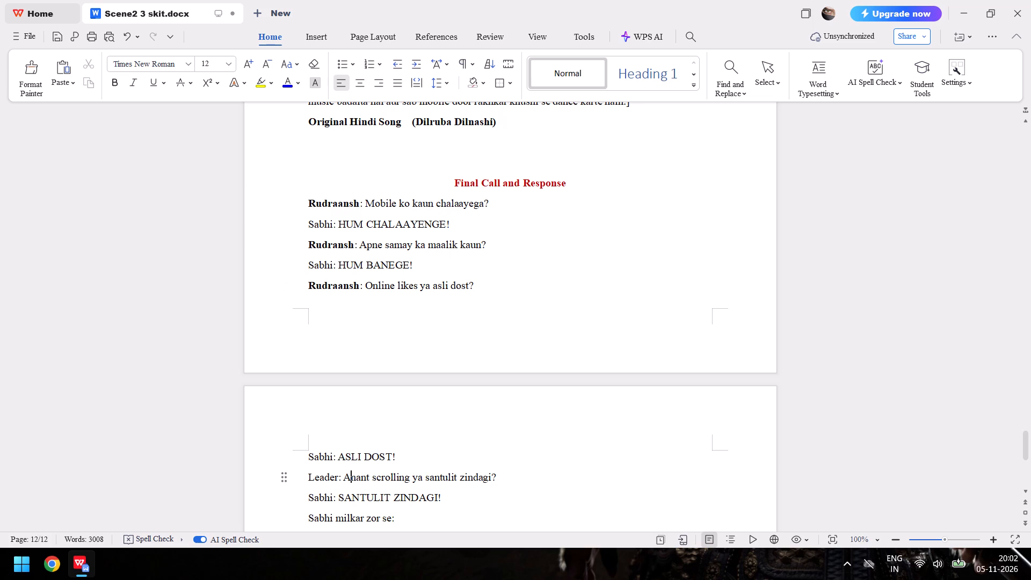
{"action": "key", "text": "ctrl+Left"}
{"action": "key", "text": "ctrl+Left"}
{"action": "key", "text": "ctrl+Left"}
{"action": "key", "text": "ctrl+BackSpace"}
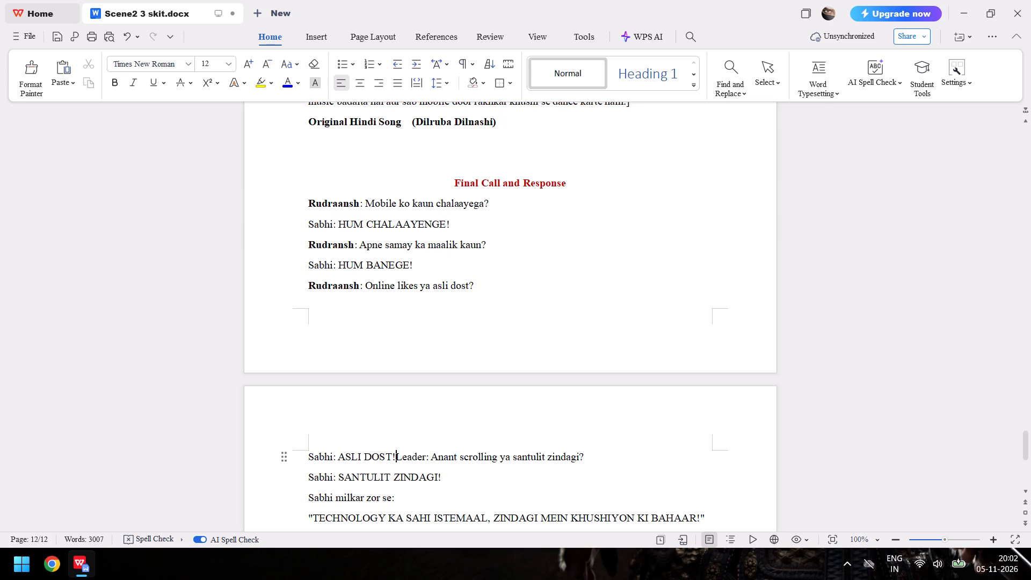
{"action": "key", "text": "Return"}
{"action": "key", "text": "ctrl+Delete"}
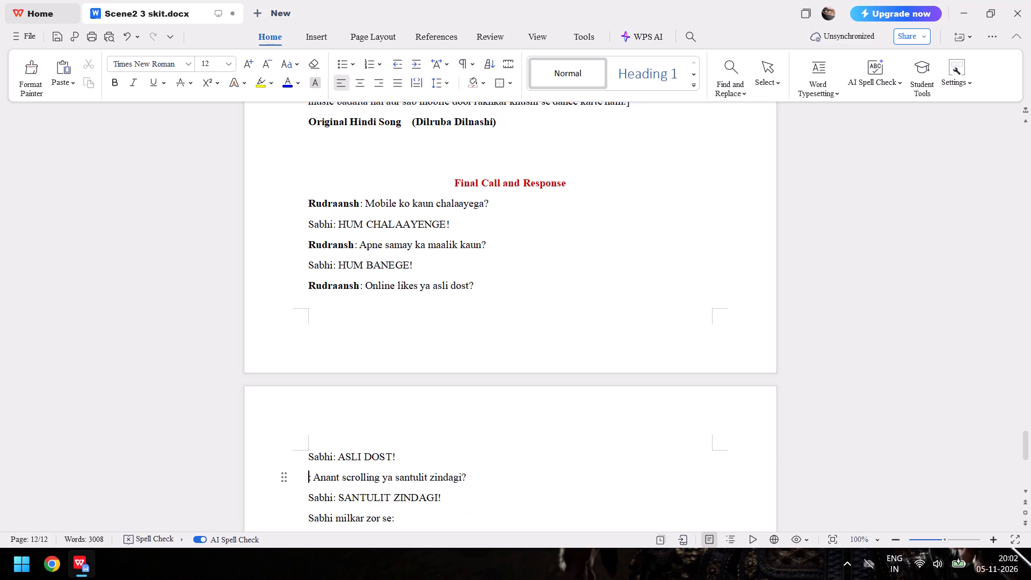
{"action": "key", "text": "ctrl+b"}
{"action": "type", "text": "Rudraash"}
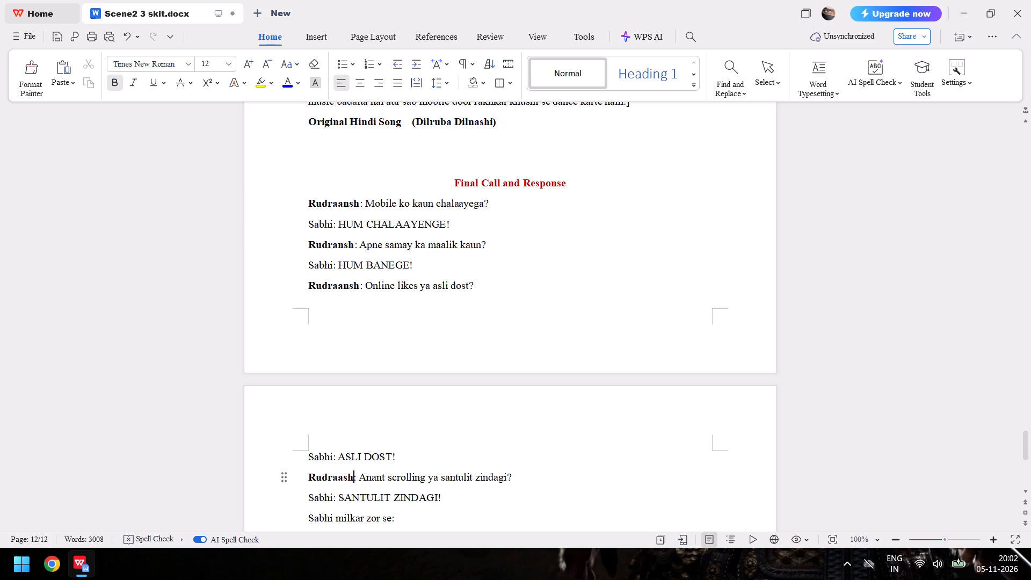
{"action": "key", "text": "BackSpace"}
{"action": "key", "text": "BackSpace"}
{"action": "type", "text": "nsh"}
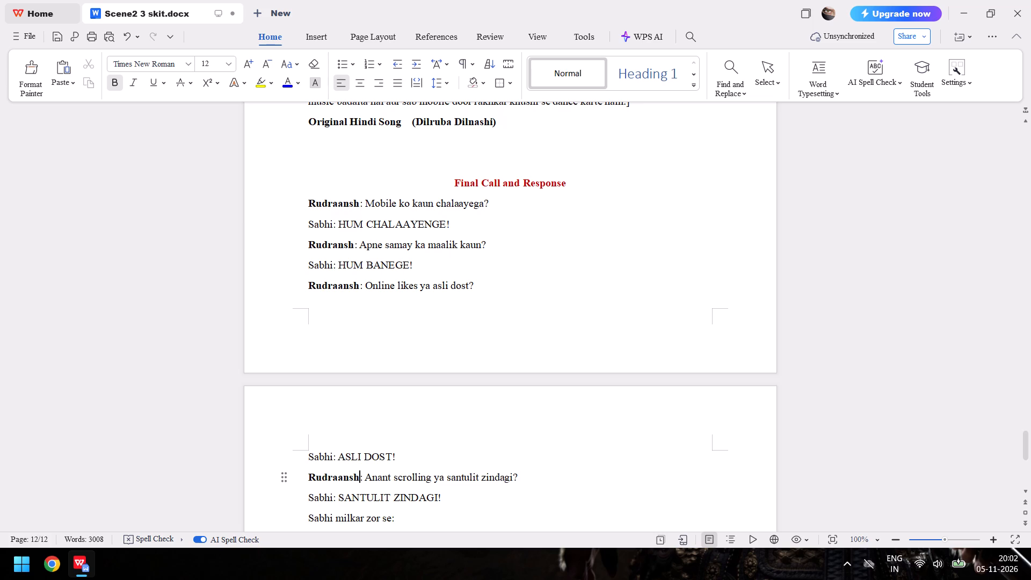
In LAST MESSAGE, replace the speaker name Narrrator 1 with Sagyan in bold on the "Technology hamaari madadgaar honi chahiye" line.
{"action": "scroll", "coordinate": [336, 194], "scroll_direction": "down", "scroll_amount": 6}
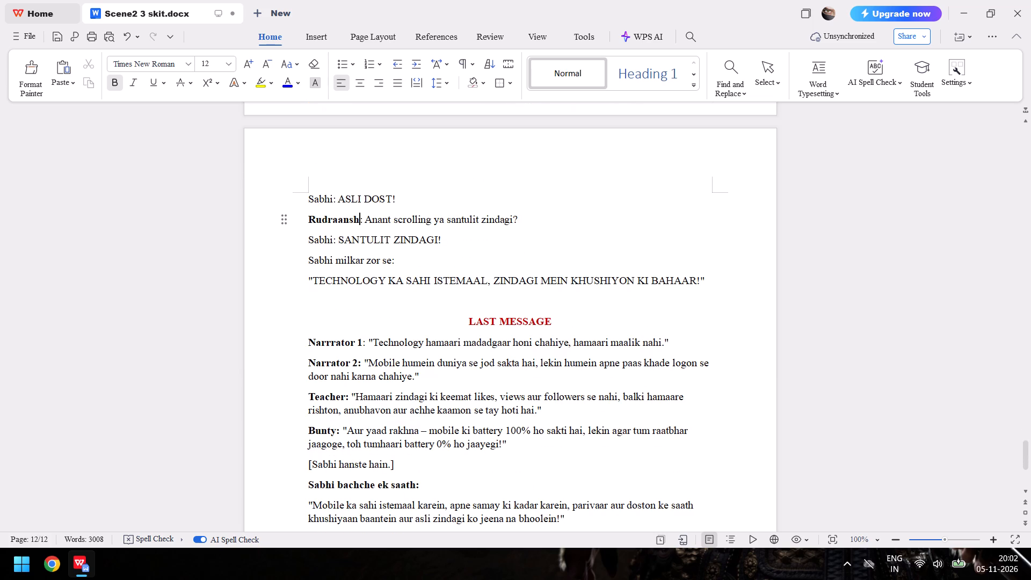
{"action": "scroll", "coordinate": [334, 288], "scroll_direction": "down", "scroll_amount": 3}
{"action": "left_click", "coordinate": [365, 212]}
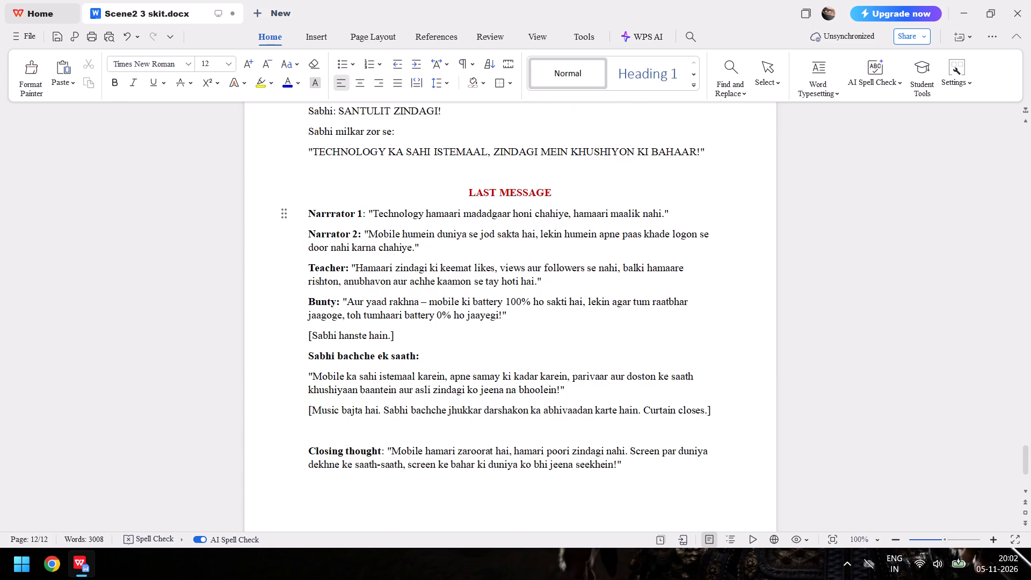
{"action": "key", "text": "Left"}
{"action": "key", "text": "ctrl+BackSpace"}
{"action": "key", "text": "ctrl+BackSpace"}
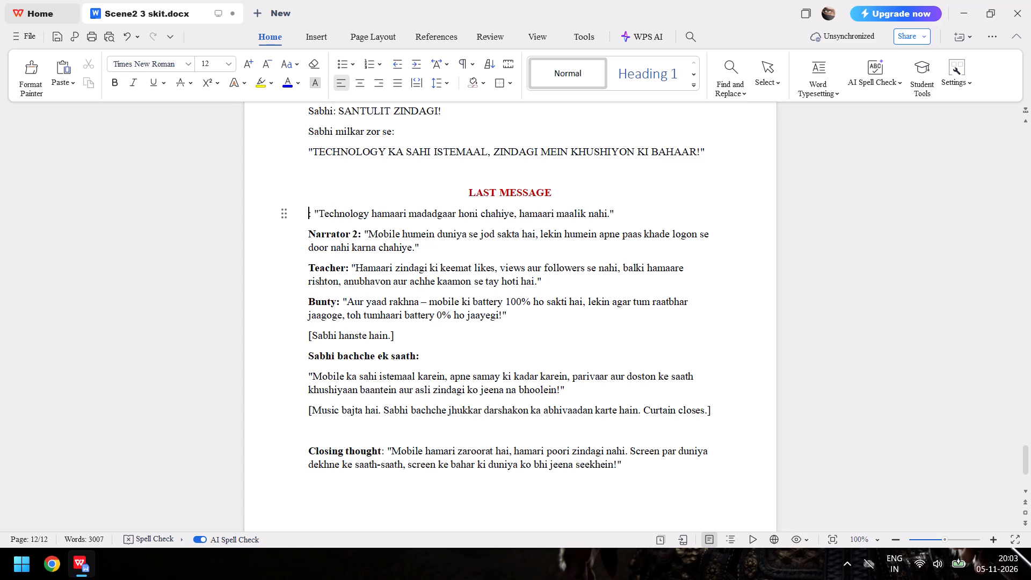
{"action": "type", "text": "Sagyan"}
{"action": "key", "text": "ctrl+Down"}
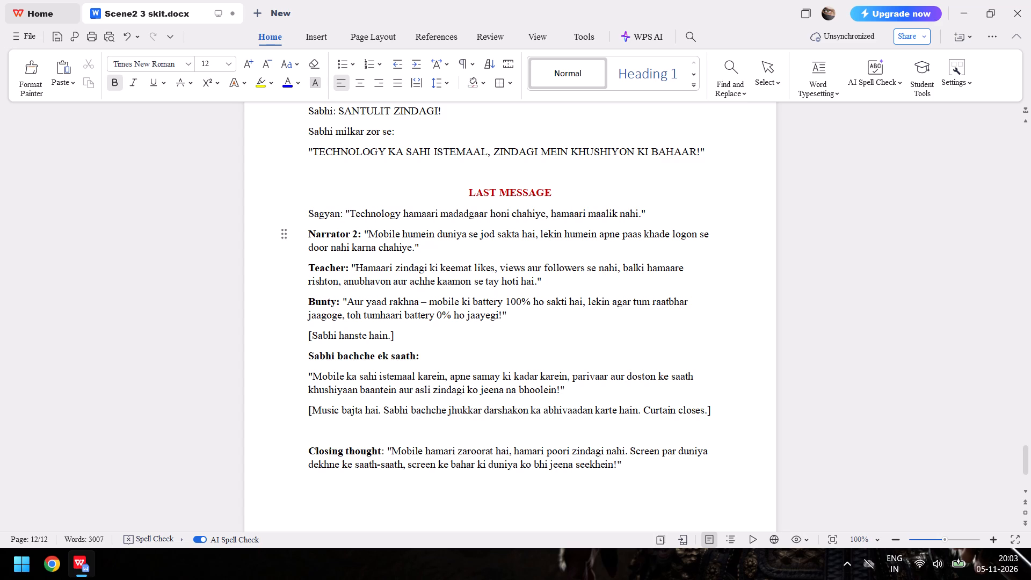
{"action": "key", "text": "ctrl+Up"}
{"action": "key", "text": "ctrl+shift+Right"}
{"action": "key", "text": "ctrl+b"}
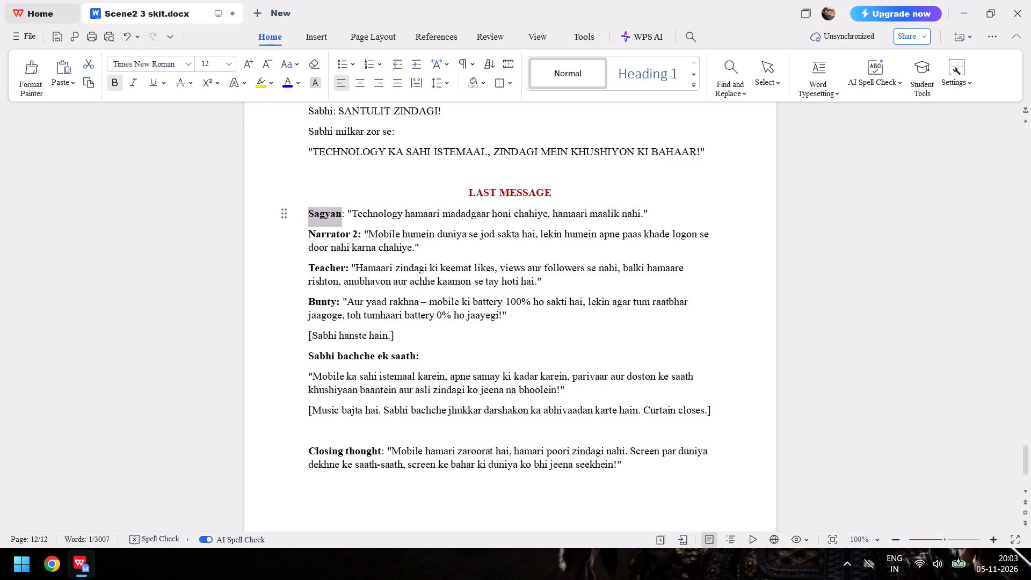
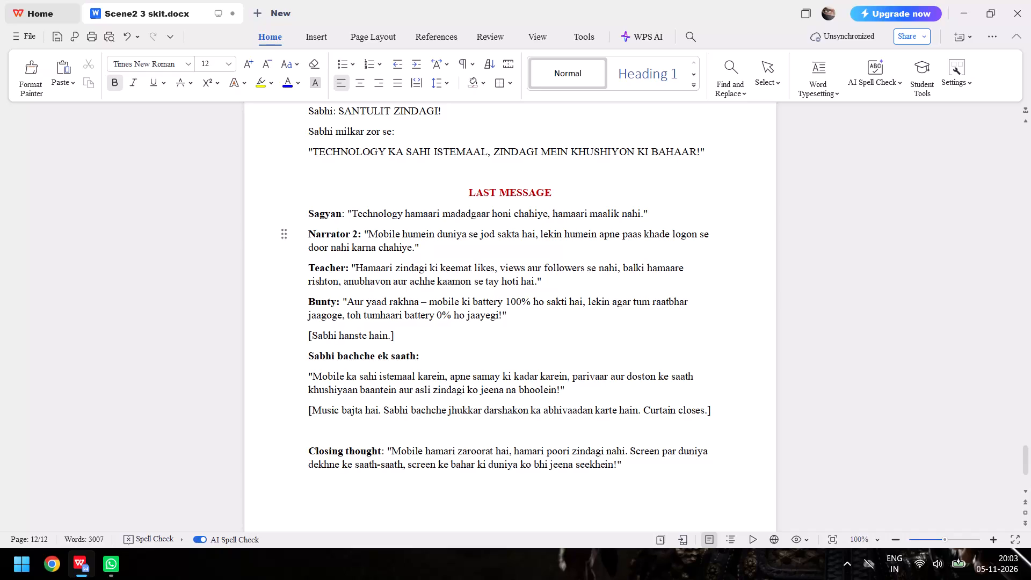
Replace the speaker name Narrator 2 with Rudraansh in bold on the "Mobile humein duniya se jod sakta hai" line.
{"action": "key", "text": "ctrl+Delete"}
{"action": "key", "text": "ctrl+BackSpace"}
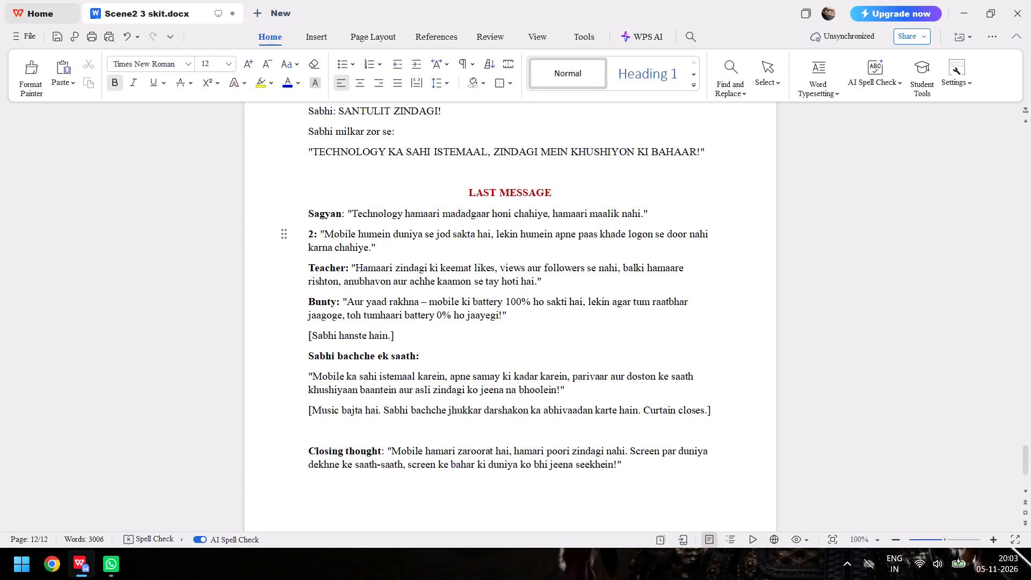
{"action": "key", "text": "ctrl+Delete"}
{"action": "key", "text": "ctrl+Delete"}
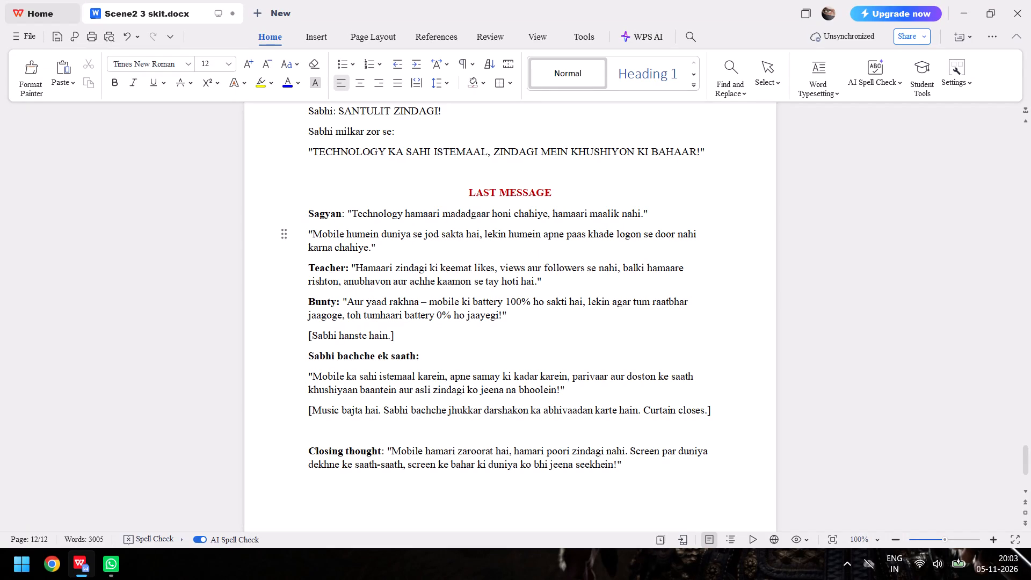
{"action": "type", "text": "Rud"}
{"action": "key", "text": "BackSpace"}
{"action": "key", "text": "BackSpace"}
{"action": "key", "text": "BackSpace"}
{"action": "key", "text": "shift+colon"}
{"action": "key", "text": "Left"}
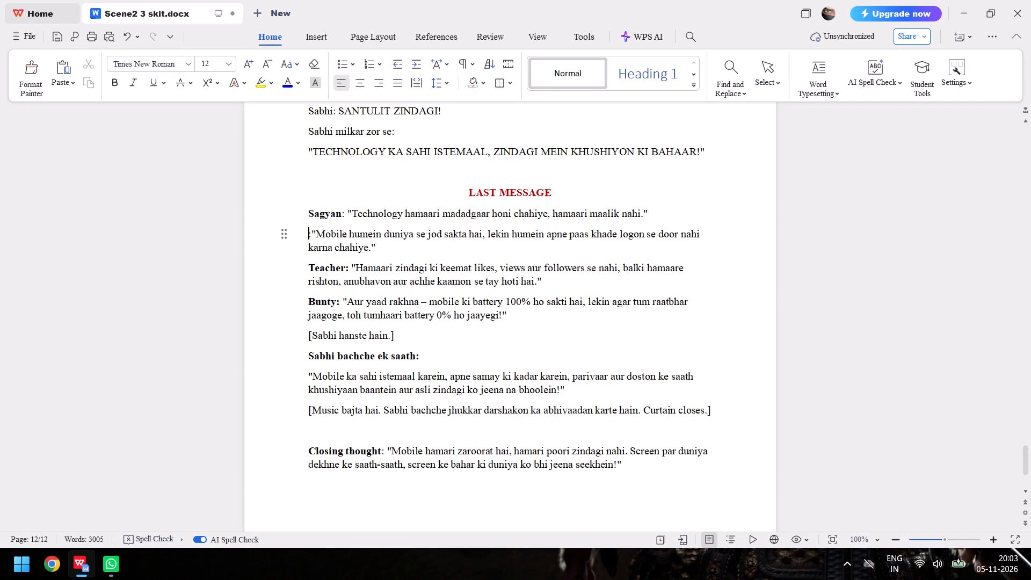
{"action": "key", "text": "ctrl+b"}
{"action": "type", "text": "Rudraansh"}
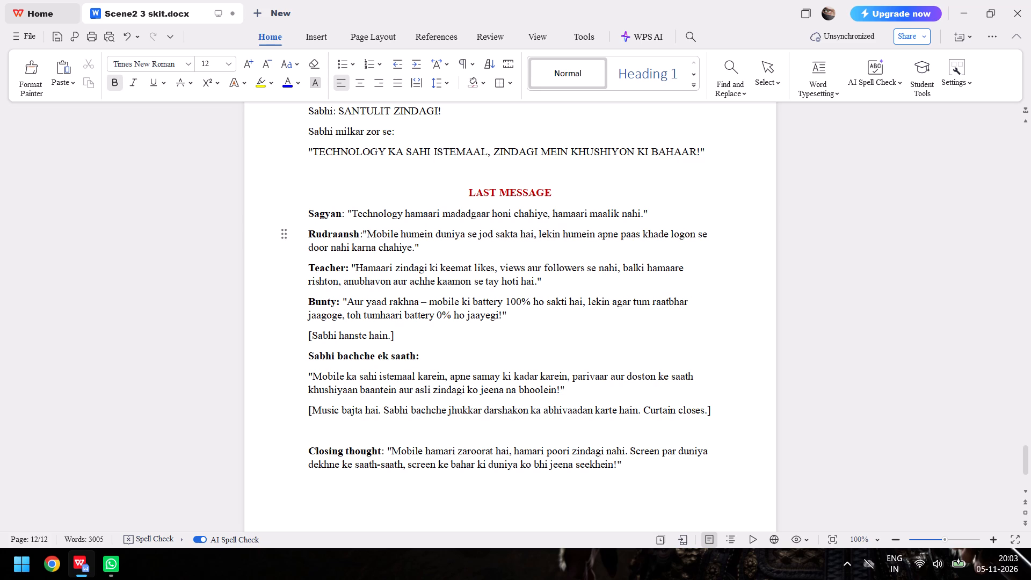
Replace the speaker name Teacher with Phozang in bold on the "Hamaari zindagi ki keemat" line.
{"action": "key", "text": "ctrl+Down"}
{"action": "key", "text": "ctrl+Delete"}
{"action": "type", "text": "Phozanf"}
{"action": "key", "text": "BackSpace"}
{"action": "key", "text": "g"}
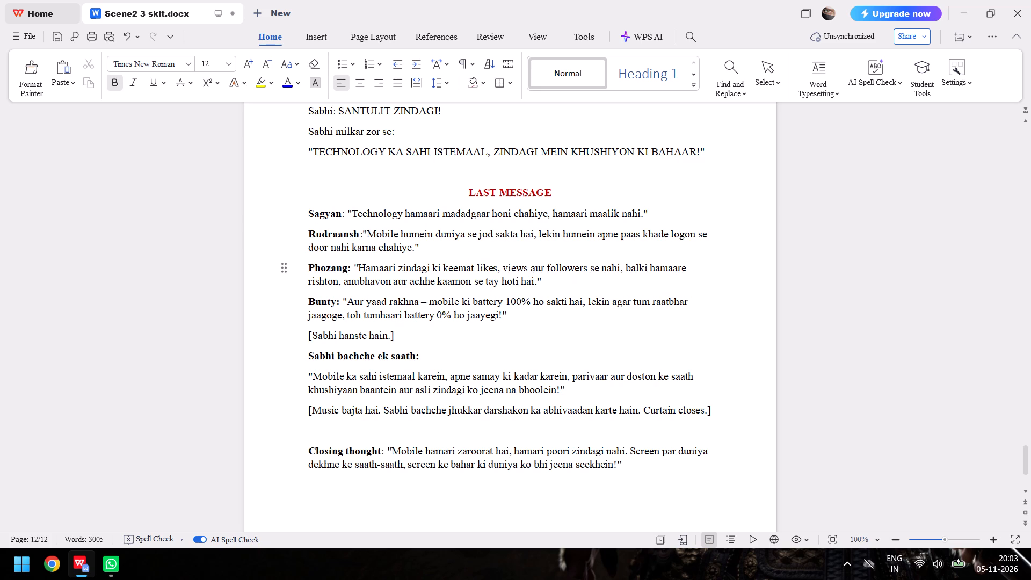
Replace the speaker name Bunty with Aaryan in bold on the "Aur yaad rakhna" line.
{"action": "key", "text": "ctrl+Down"}
{"action": "key", "text": "ctrl+Delete"}
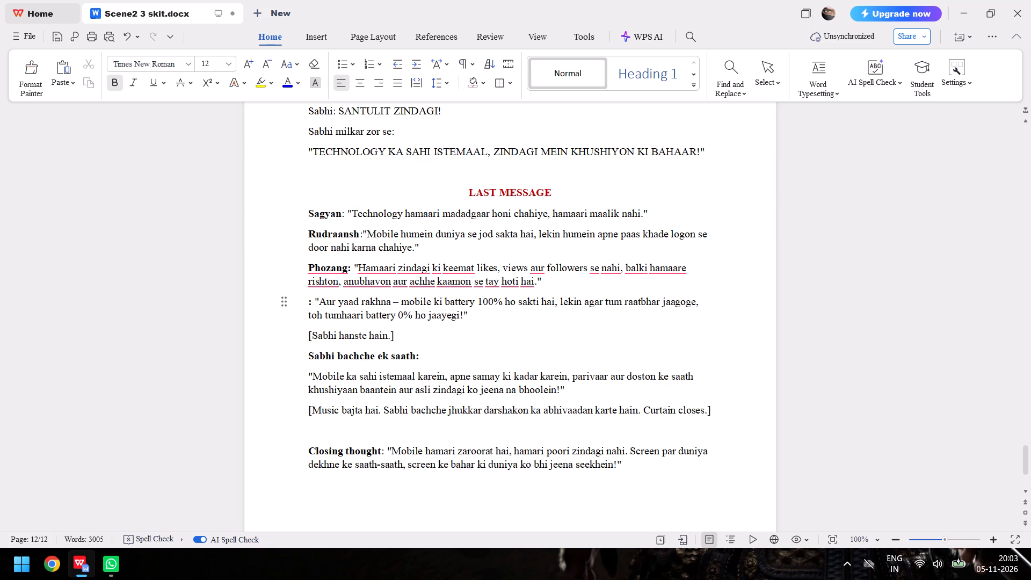
{"action": "type", "text": "Aaryan"}
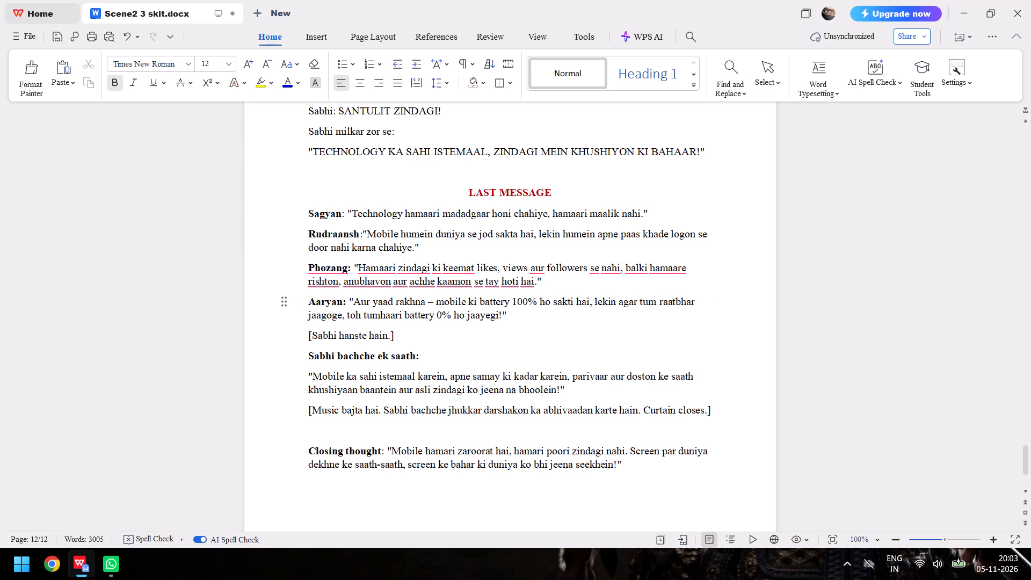
Look over the remaining Last Message lines, the closing thought and the Final Call and Response section for leftover role names.
{"action": "key", "text": "ctrl+Down"}
{"action": "key", "text": "ctrl+Down"}
{"action": "key", "text": "ctrl+Down"}
{"action": "key", "text": "ctrl+Down"}
{"action": "key", "text": "ctrl+Down"}
{"action": "scroll", "coordinate": [418, 226], "scroll_direction": "down", "scroll_amount": 2}
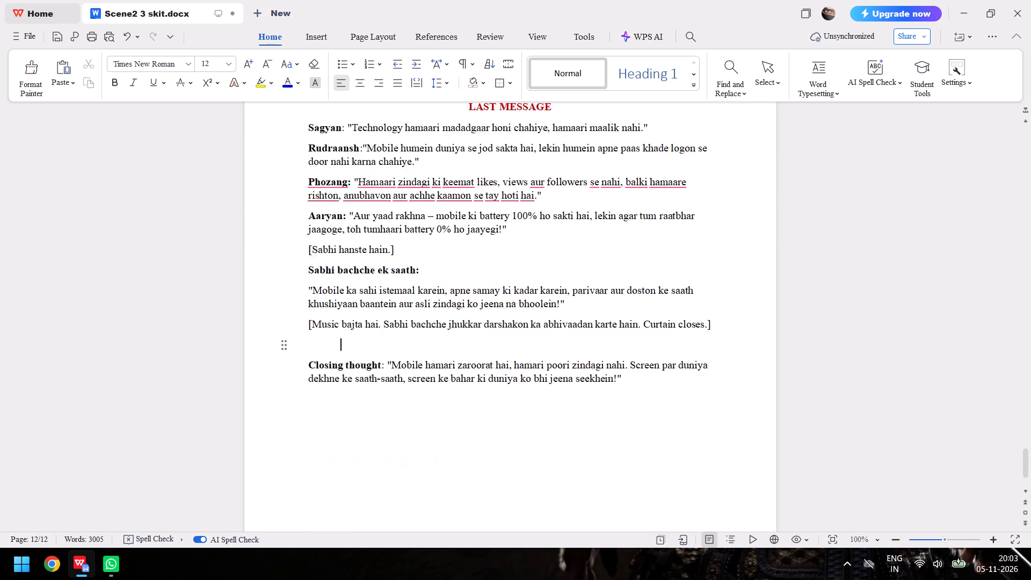
{"action": "scroll", "coordinate": [418, 226], "scroll_direction": "down", "scroll_amount": 2}
{"action": "scroll", "coordinate": [387, 260], "scroll_direction": "down", "scroll_amount": 4}
{"action": "scroll", "coordinate": [381, 258], "scroll_direction": "up", "scroll_amount": 14}
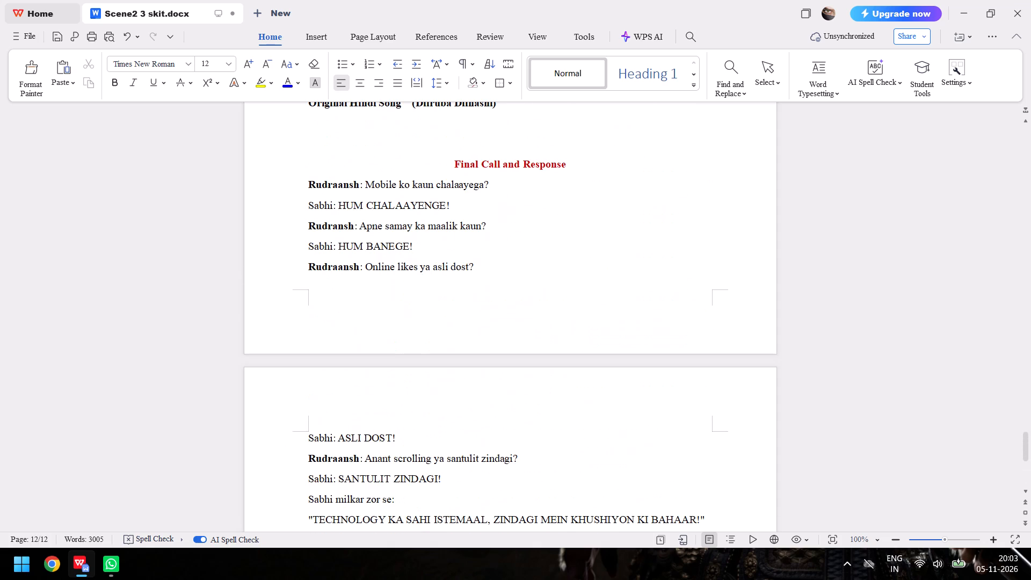
Save the skit document.
{"action": "key", "text": "ctrl+s"}
{"action": "left_click", "coordinate": [60, 35]}
{"action": "left_click", "coordinate": [59, 34]}
Close the skit document and reopen Scene2 3 skit.docx from the recent files.
{"action": "left_click", "coordinate": [233, 13]}
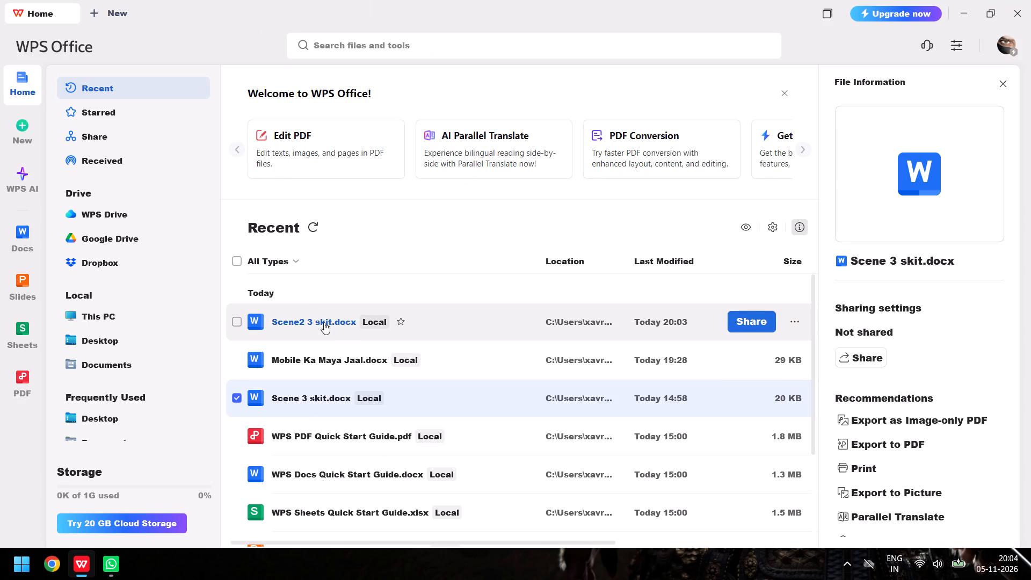
{"action": "left_click", "coordinate": [324, 322]}
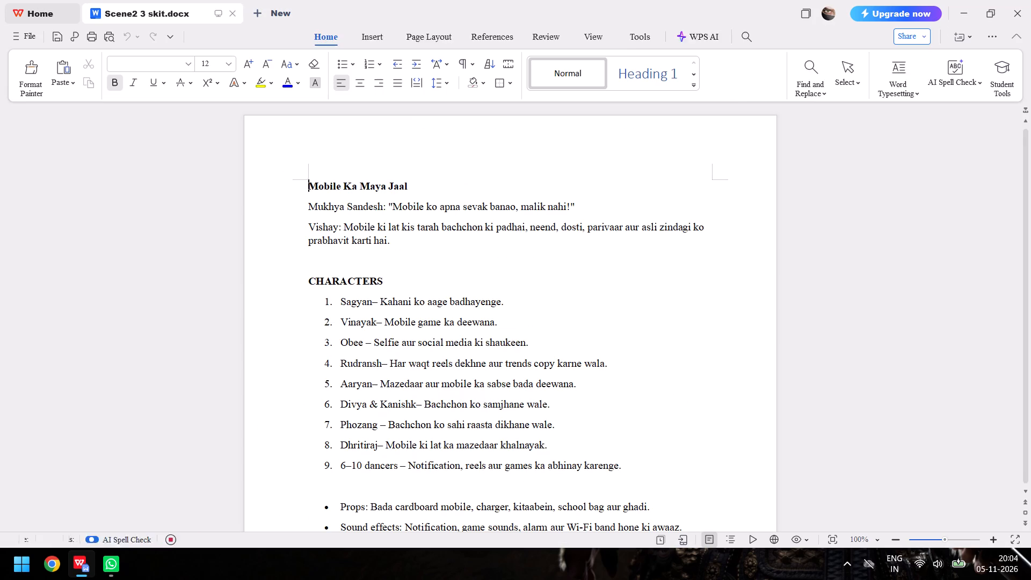
Check the Last Message section at the end of the reopened document, dismissing the proofing-language notice.
{"action": "scroll", "coordinate": [411, 254], "scroll_direction": "down", "scroll_amount": 6}
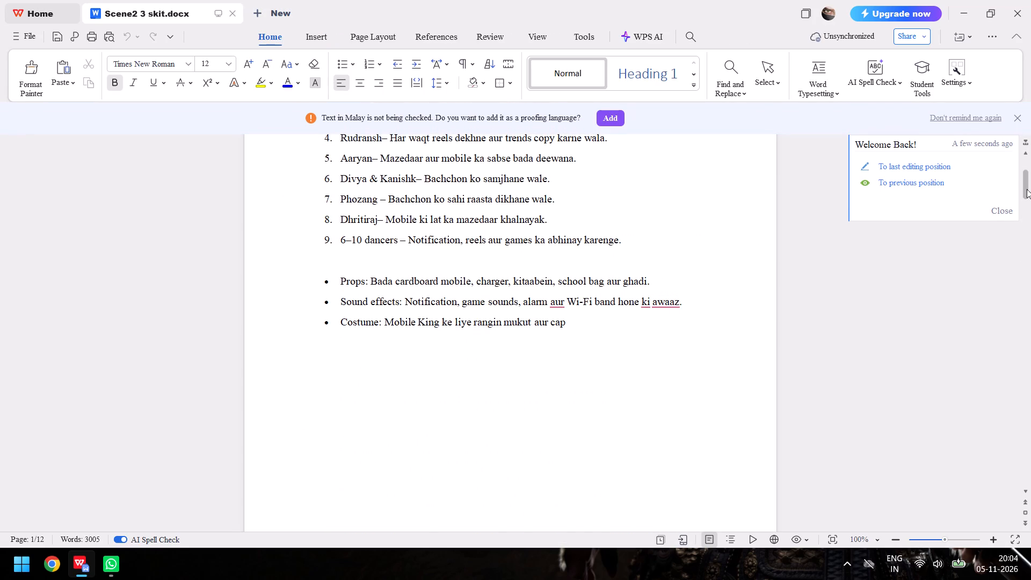
{"action": "left_click_drag", "start_coordinate": [1027, 185], "coordinate": [1030, 399]}
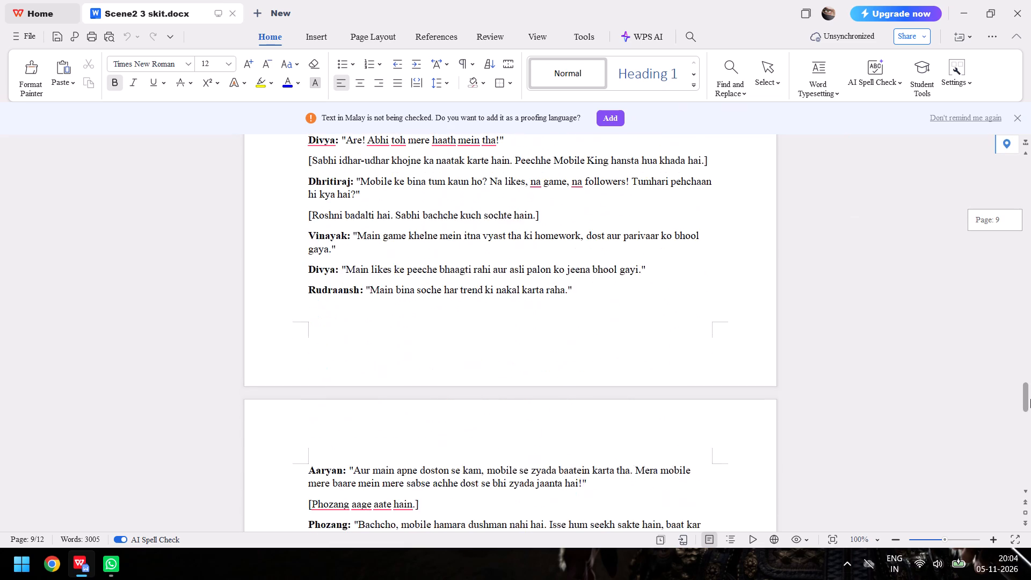
{"action": "left_click_drag", "start_coordinate": [1030, 399], "coordinate": [1030, 511]}
{"action": "scroll", "coordinate": [419, 320], "scroll_direction": "up", "scroll_amount": 5}
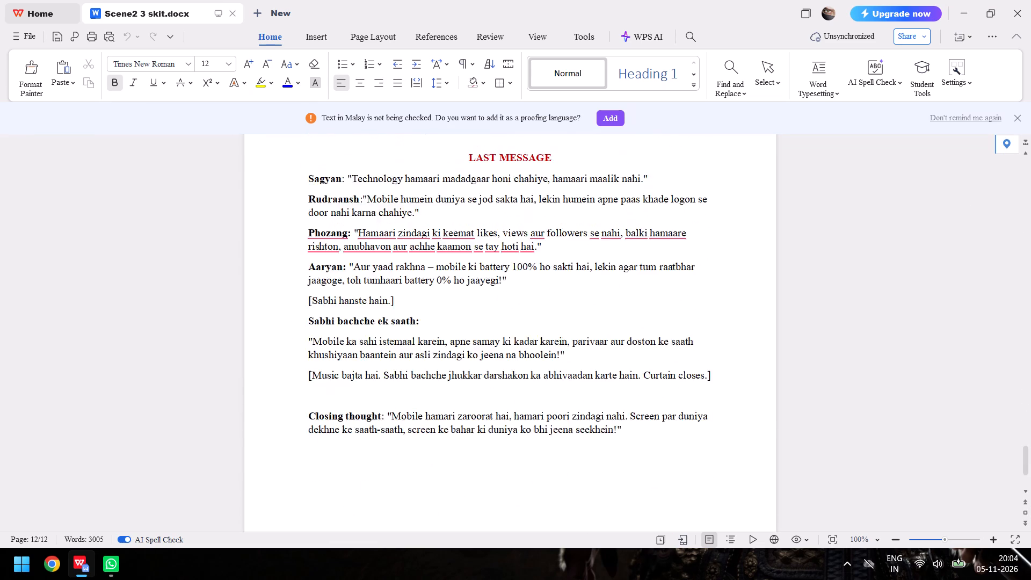
{"action": "scroll", "coordinate": [415, 317], "scroll_direction": "up", "scroll_amount": 2}
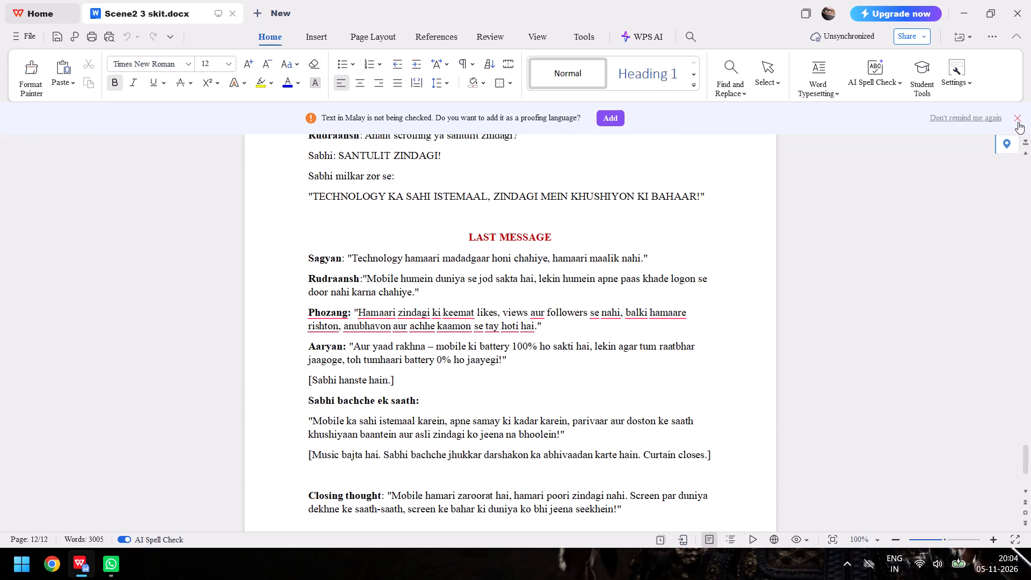
{"action": "left_click", "coordinate": [1018, 122]}
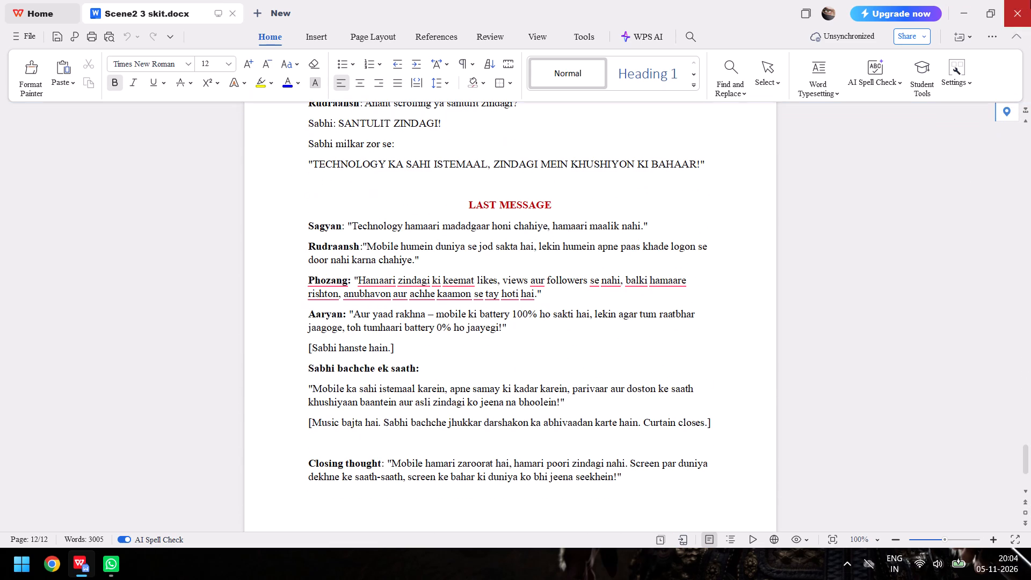
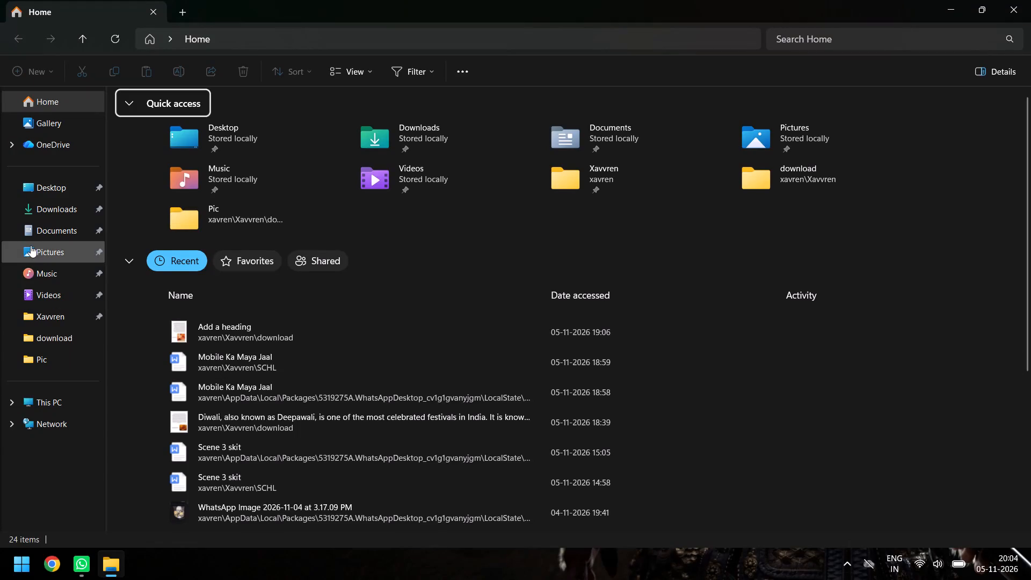
Open Scene2 3 skit from the SCHL folder inside Xavvren, and dismiss the proofing-language notice.
{"action": "left_click", "coordinate": [63, 318]}
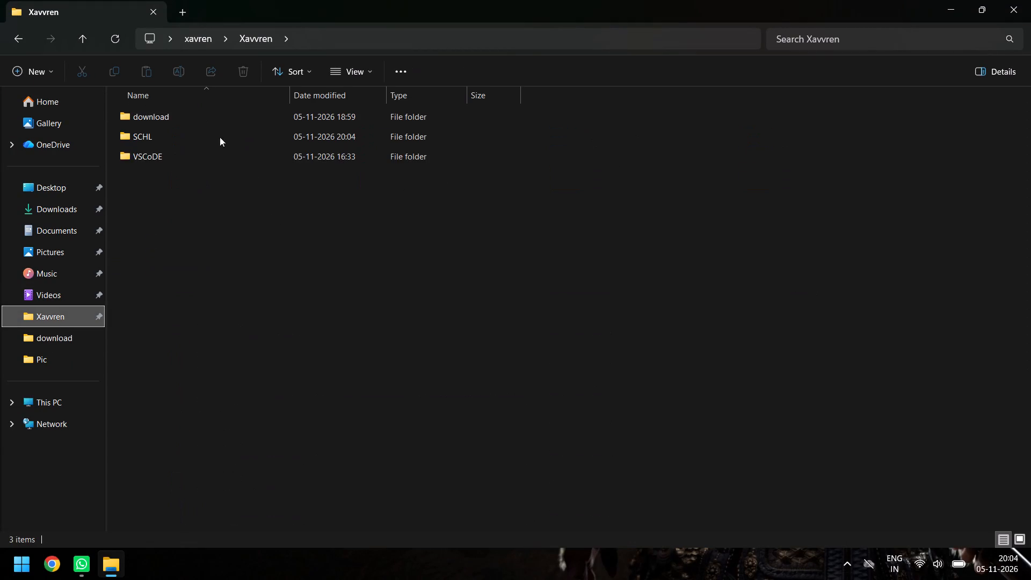
{"action": "double_click", "coordinate": [197, 132]}
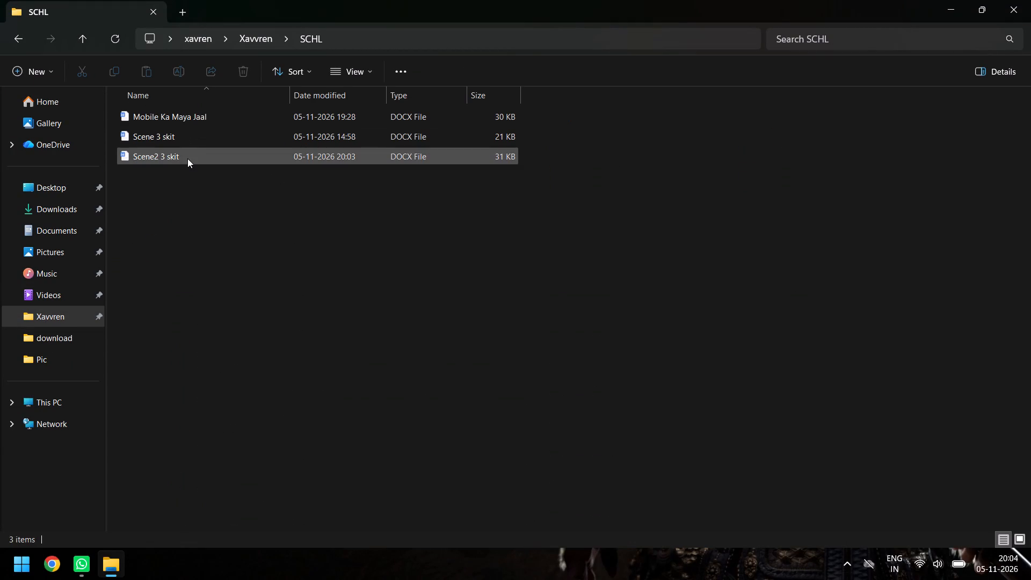
{"action": "double_click", "coordinate": [187, 158]}
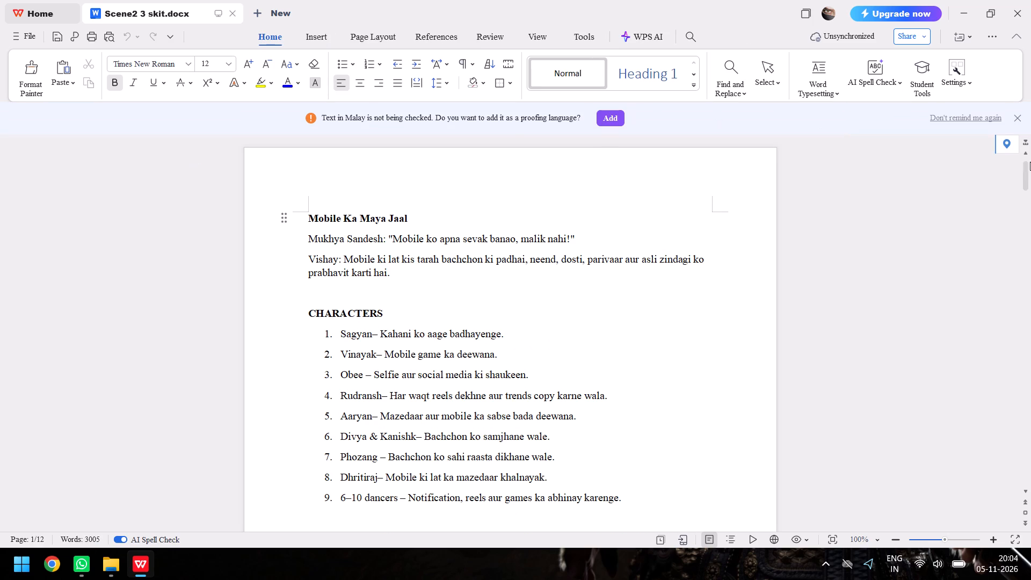
{"action": "left_click", "coordinate": [1022, 119]}
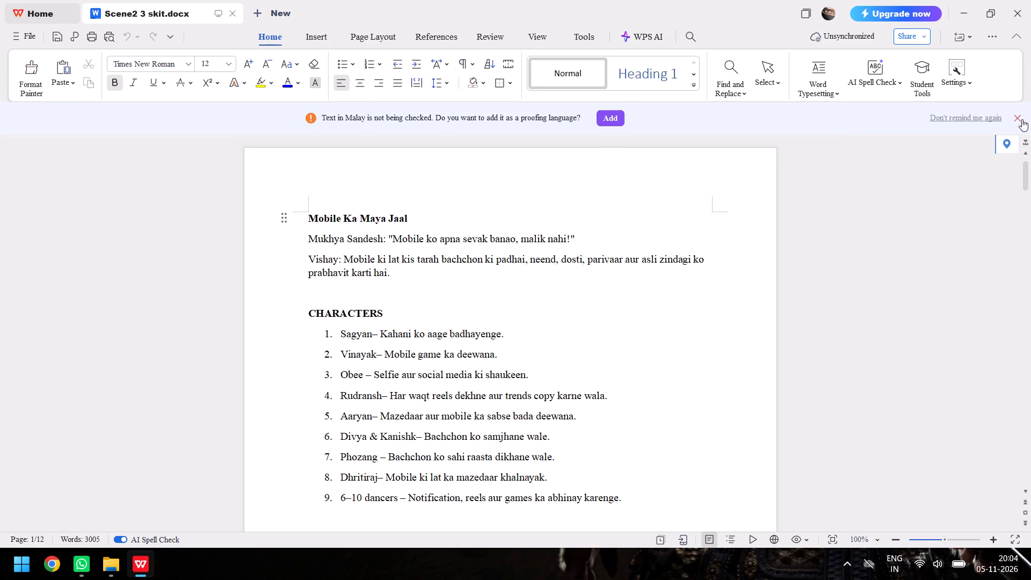
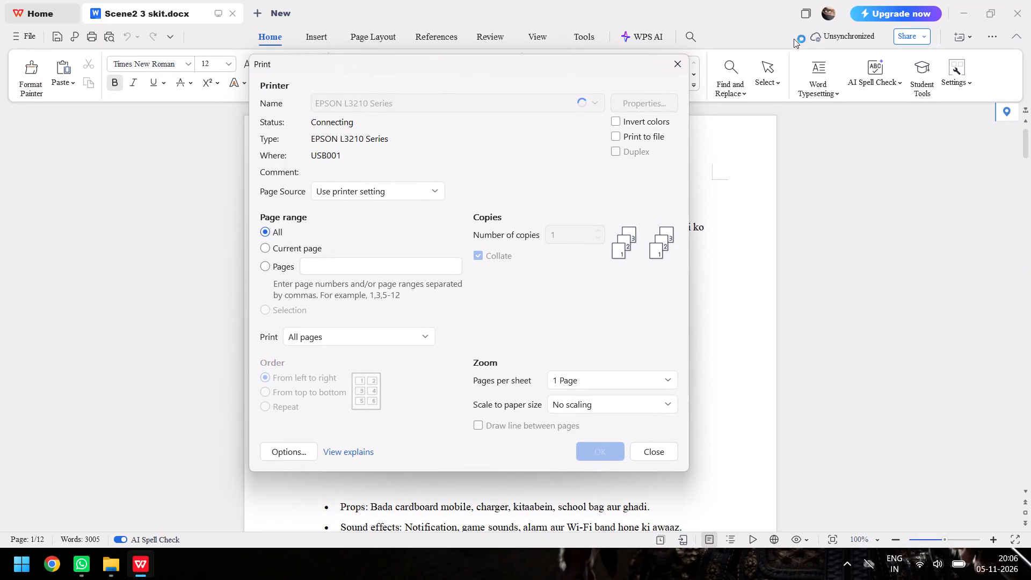
Print one collated copy of all pages of the skit document on the EPSON L3210 Series printer.
{"action": "left_click", "coordinate": [590, 453]}
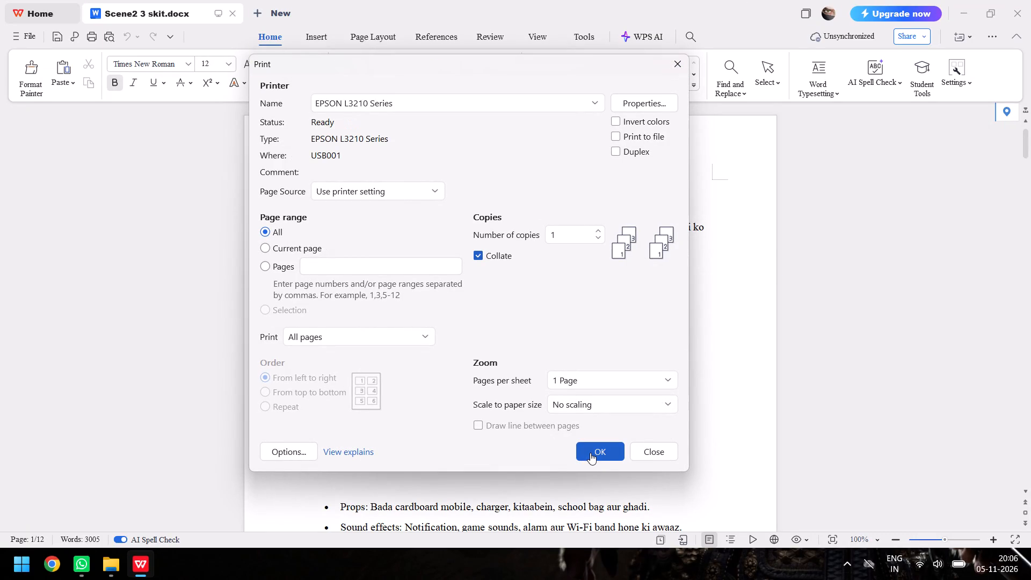
Switch from the skit document to another open window.
{"action": "key", "text": "alt+Tab"}
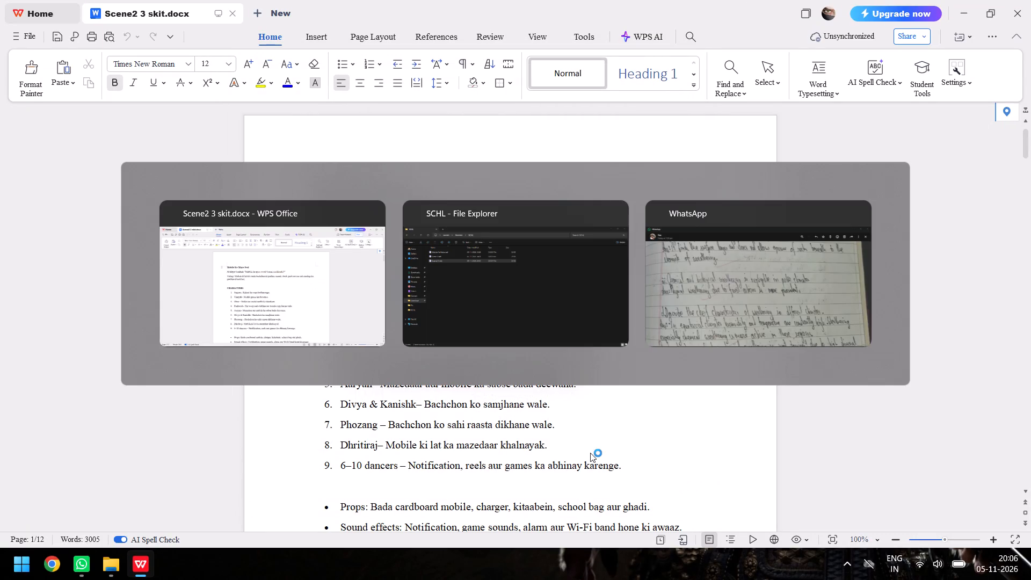
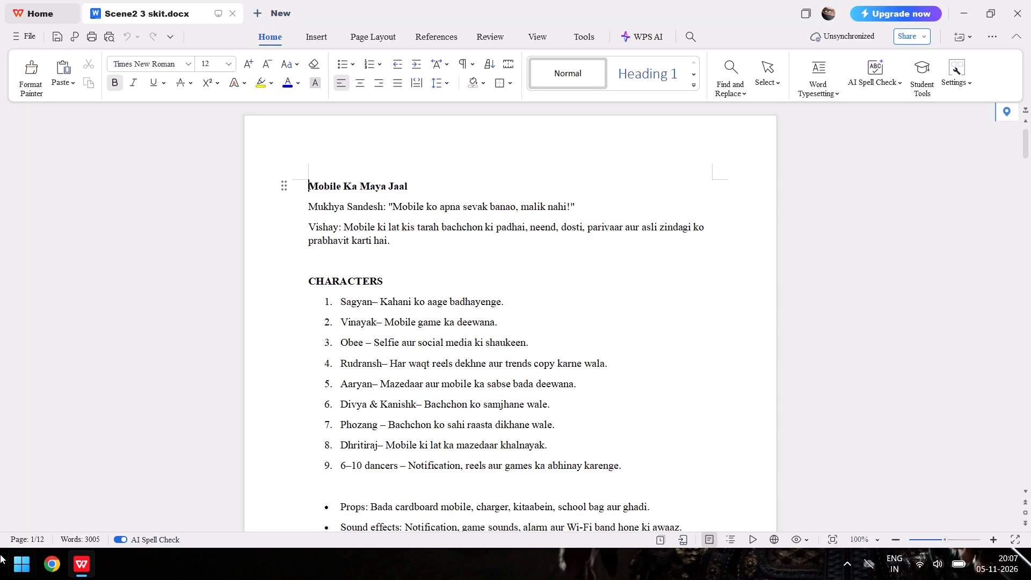
Launch the pinned Kuro app, leaving the skit document open.
{"action": "left_click", "coordinate": [0, 578]}
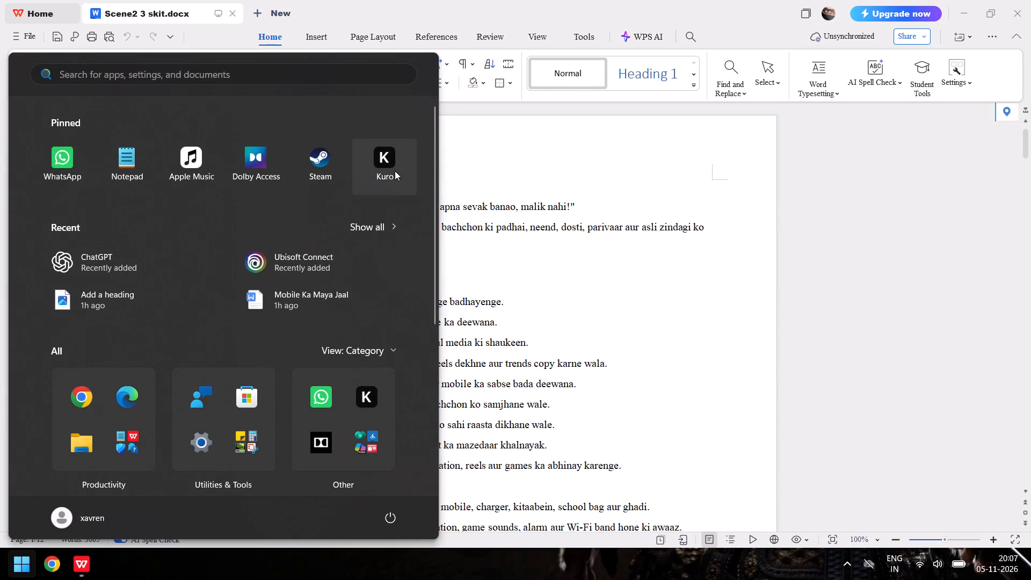
{"action": "left_click", "coordinate": [395, 171]}
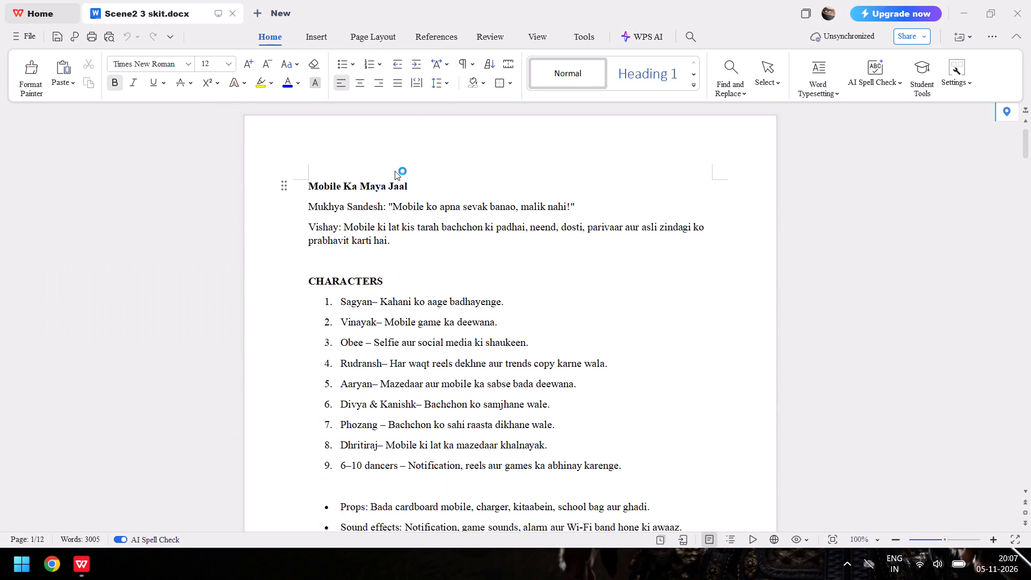